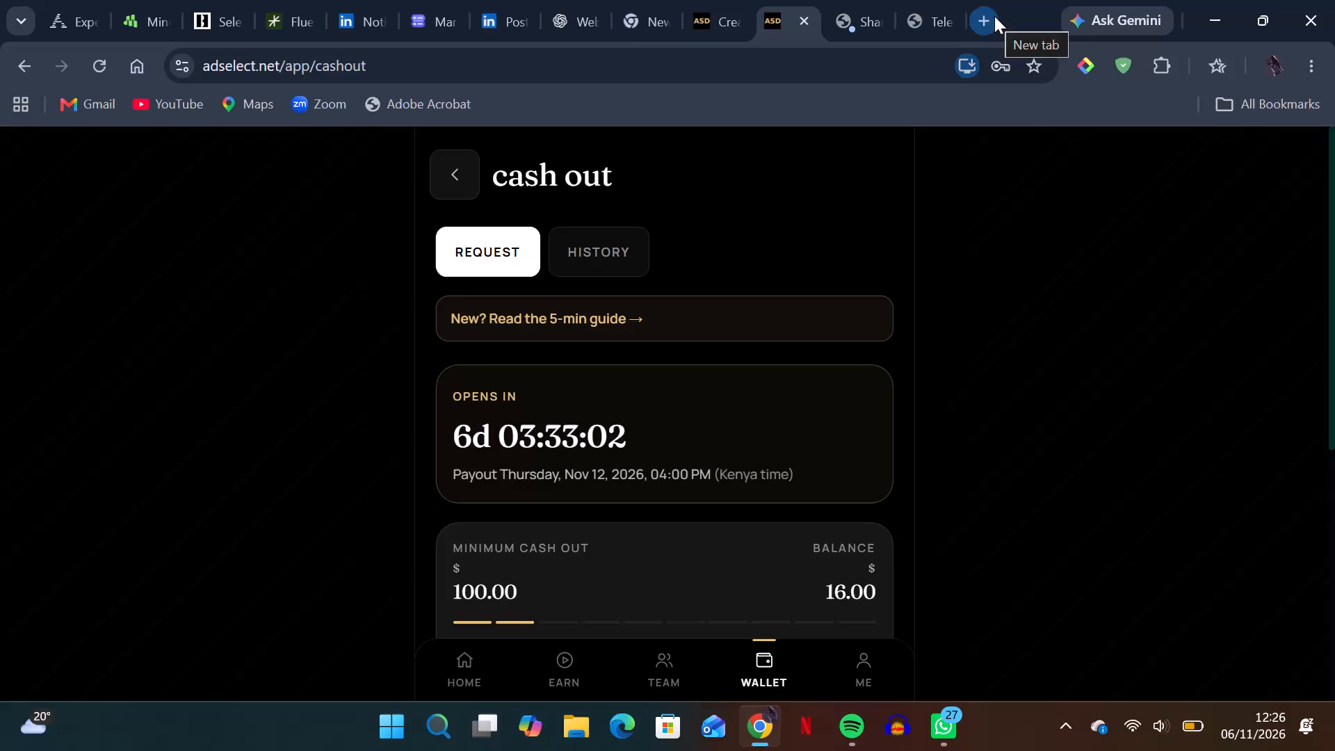
Go to LinkedIn's notifications and look through the list for job openings and comment mentions.
click(373, 24)
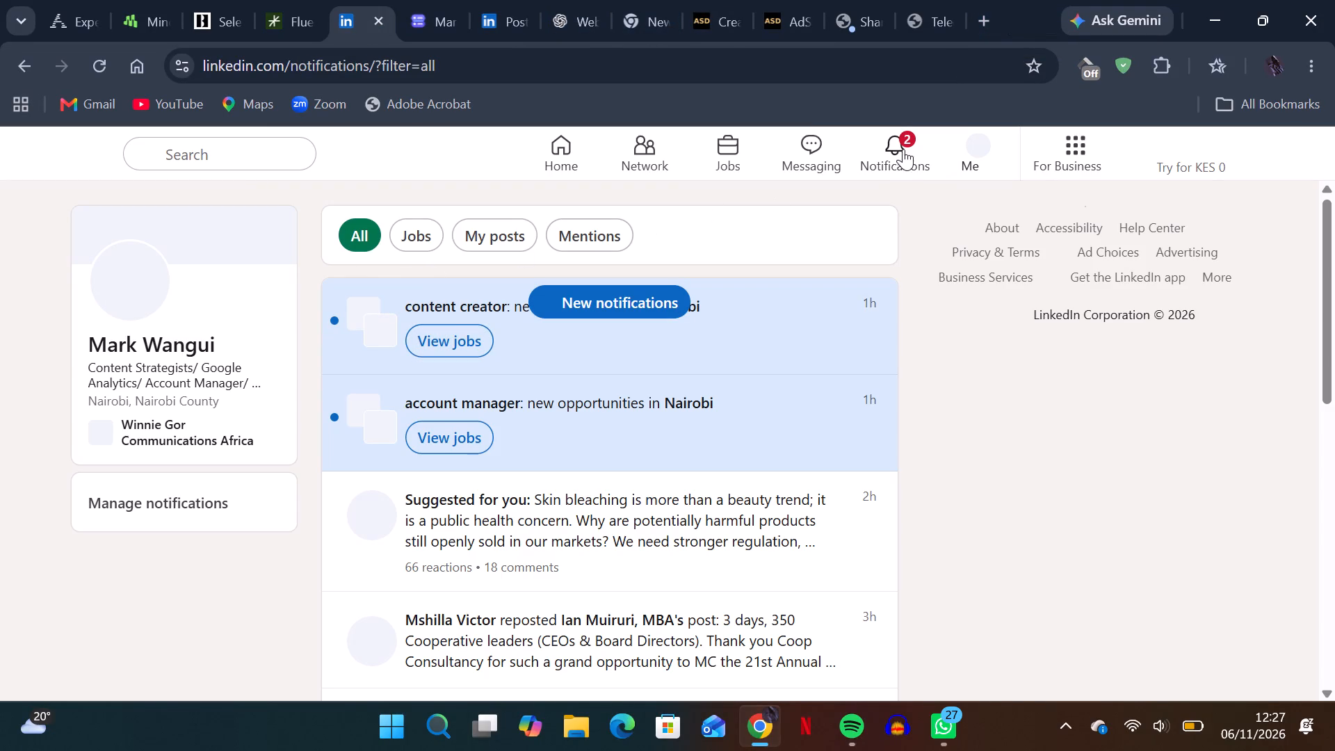
click(901, 149)
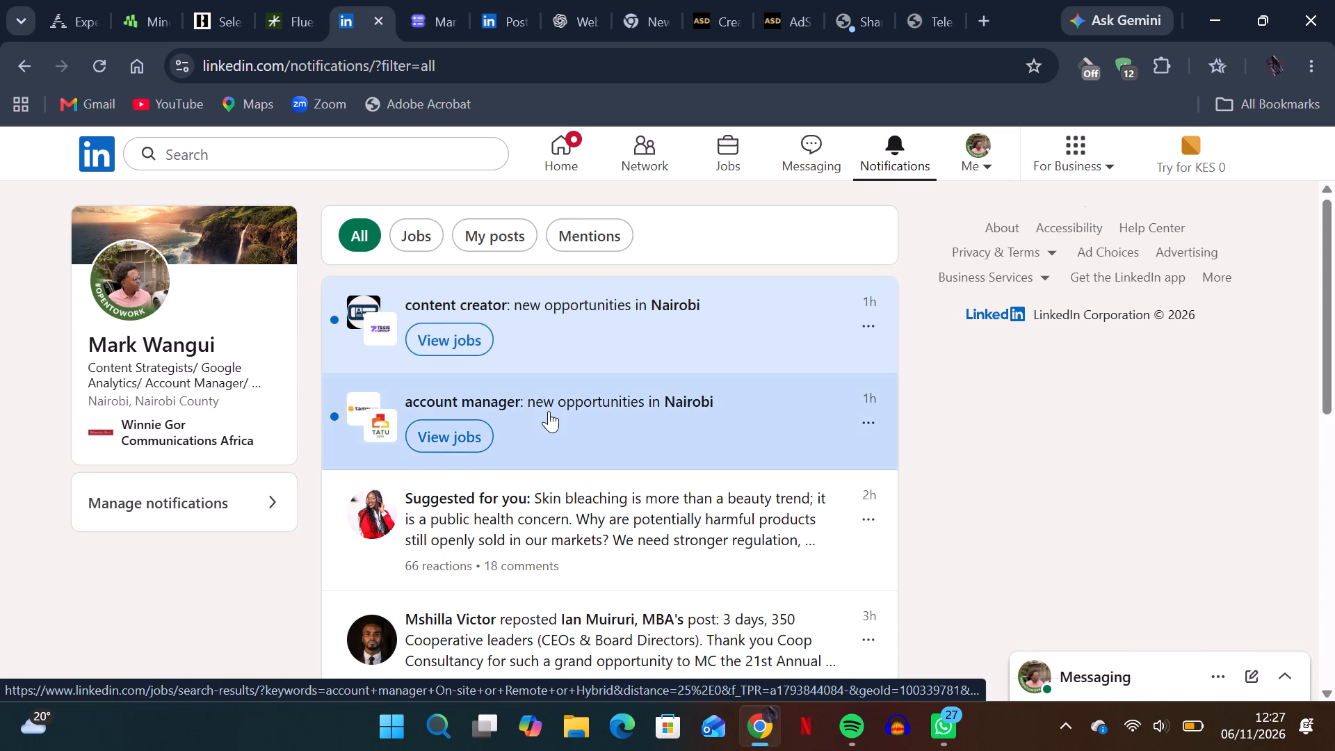
scroll(549, 411, down, 8)
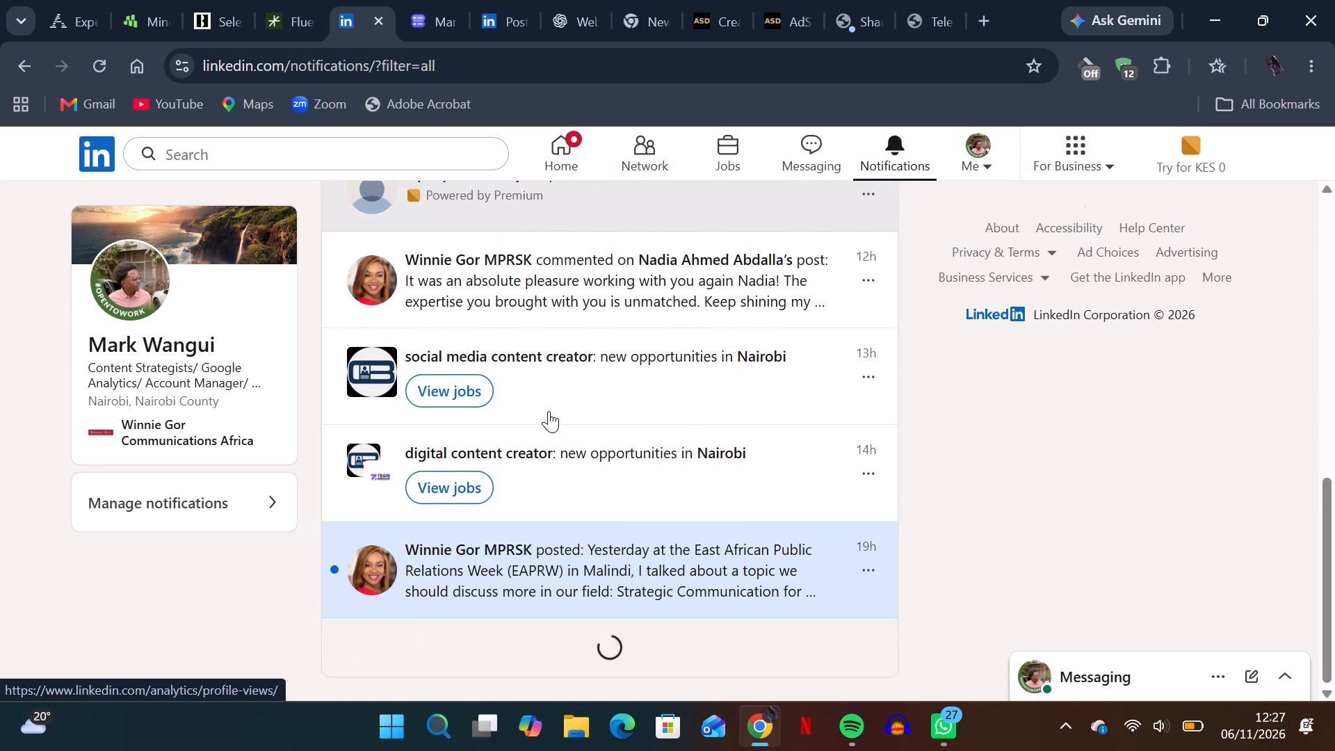
scroll(549, 411, down, 2)
scroll(549, 411, up, 10)
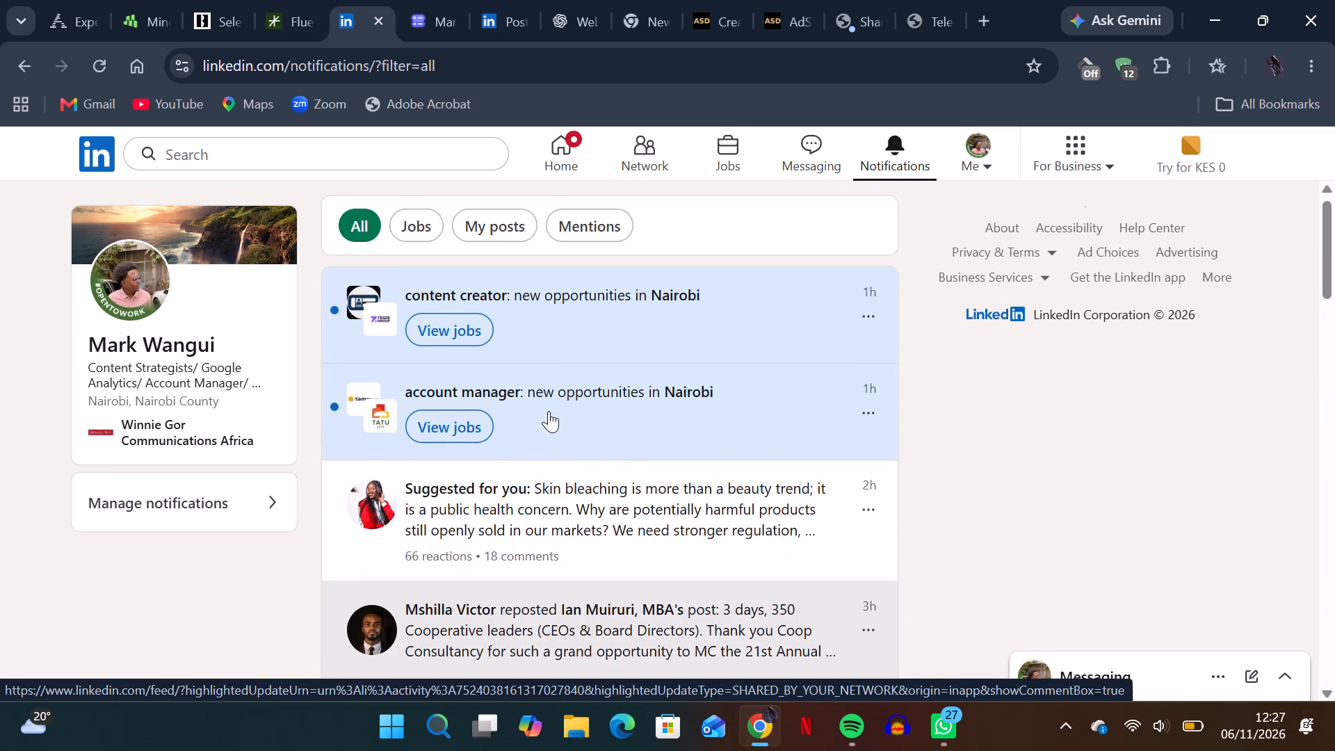
scroll(549, 411, up, 3)
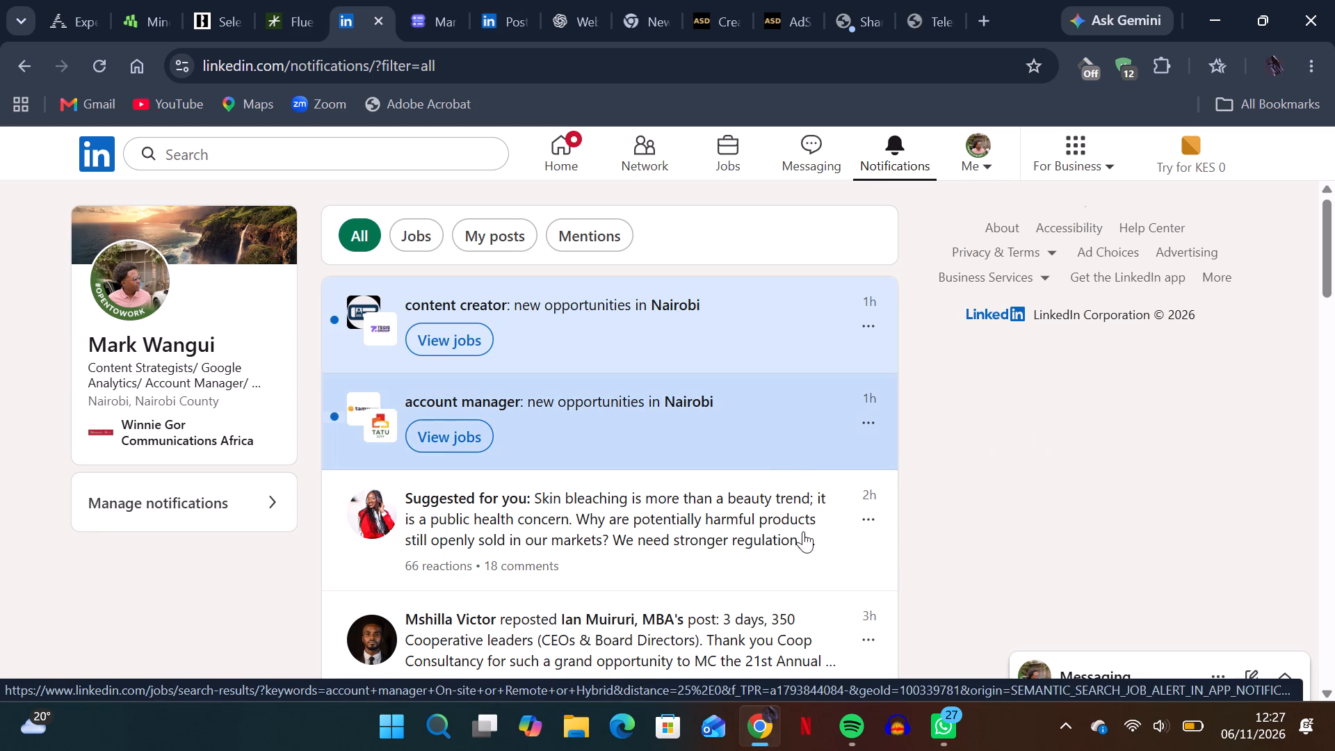
scroll(786, 535, down, 2)
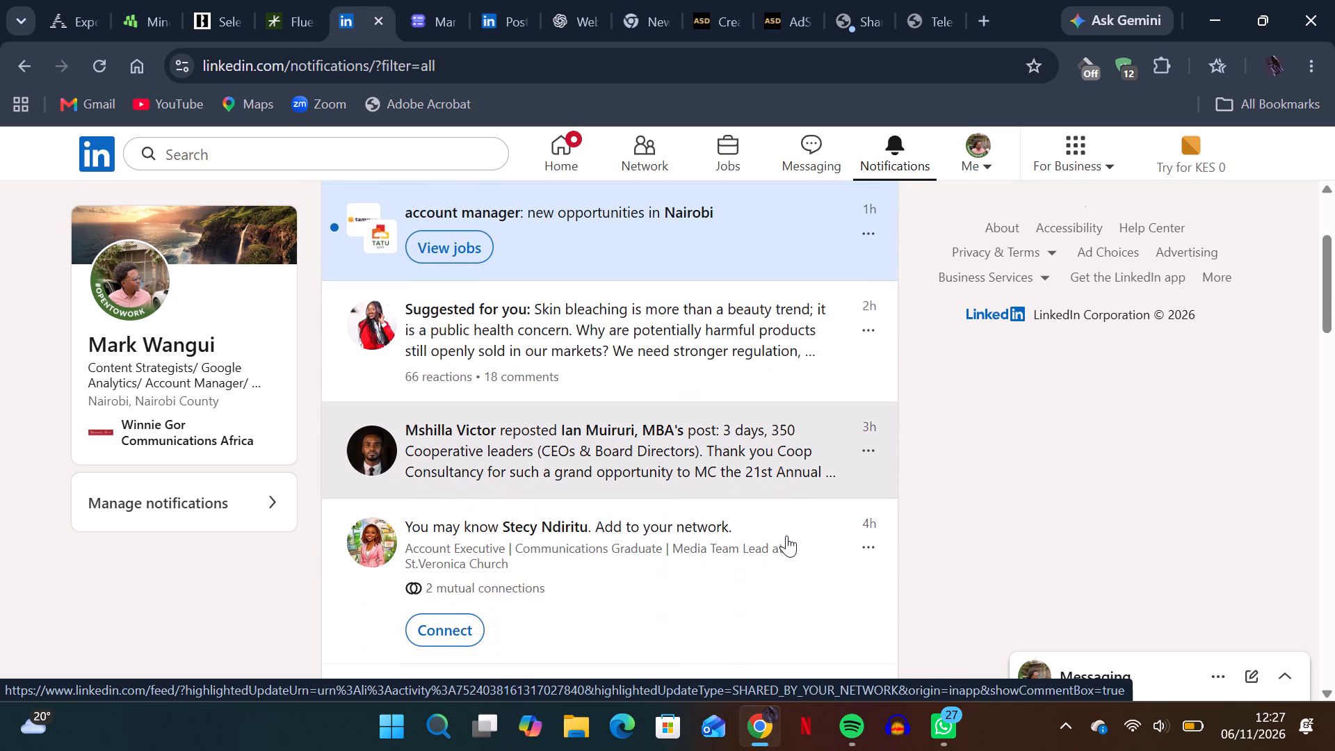
scroll(786, 535, down, 2)
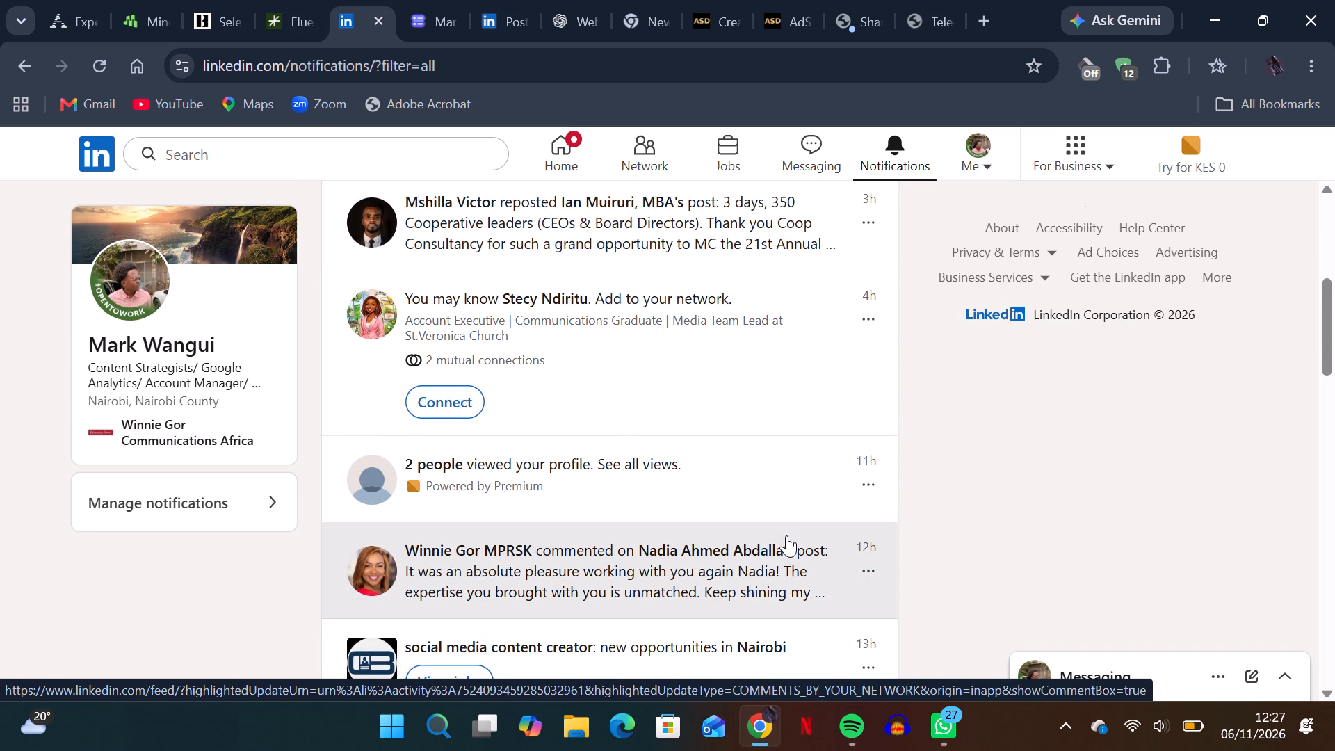
scroll(786, 535, down, 5)
scroll(786, 535, up, 5)
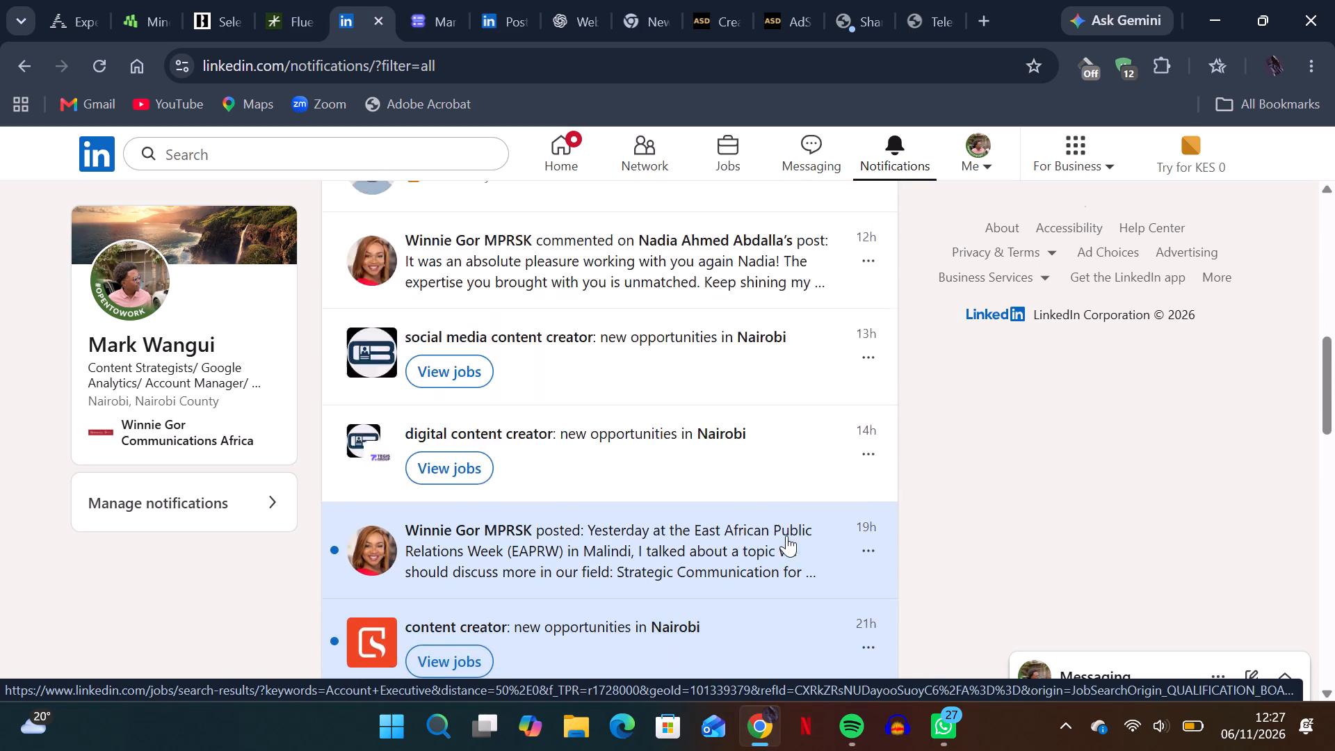
scroll(786, 535, up, 2)
scroll(786, 535, down, 9)
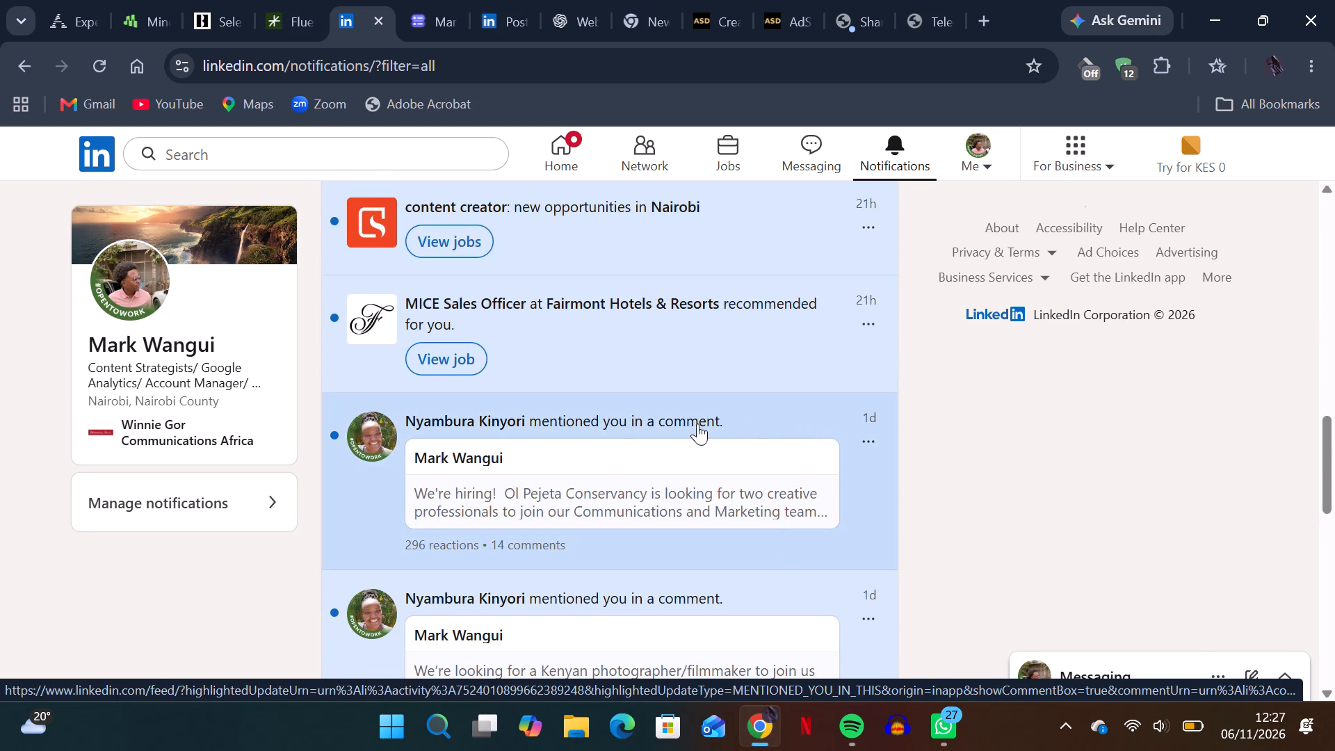
Open the comment mention about Ol Pejeta Conservancy's "We're hiring!" post and expand the post's full text.
click(608, 414)
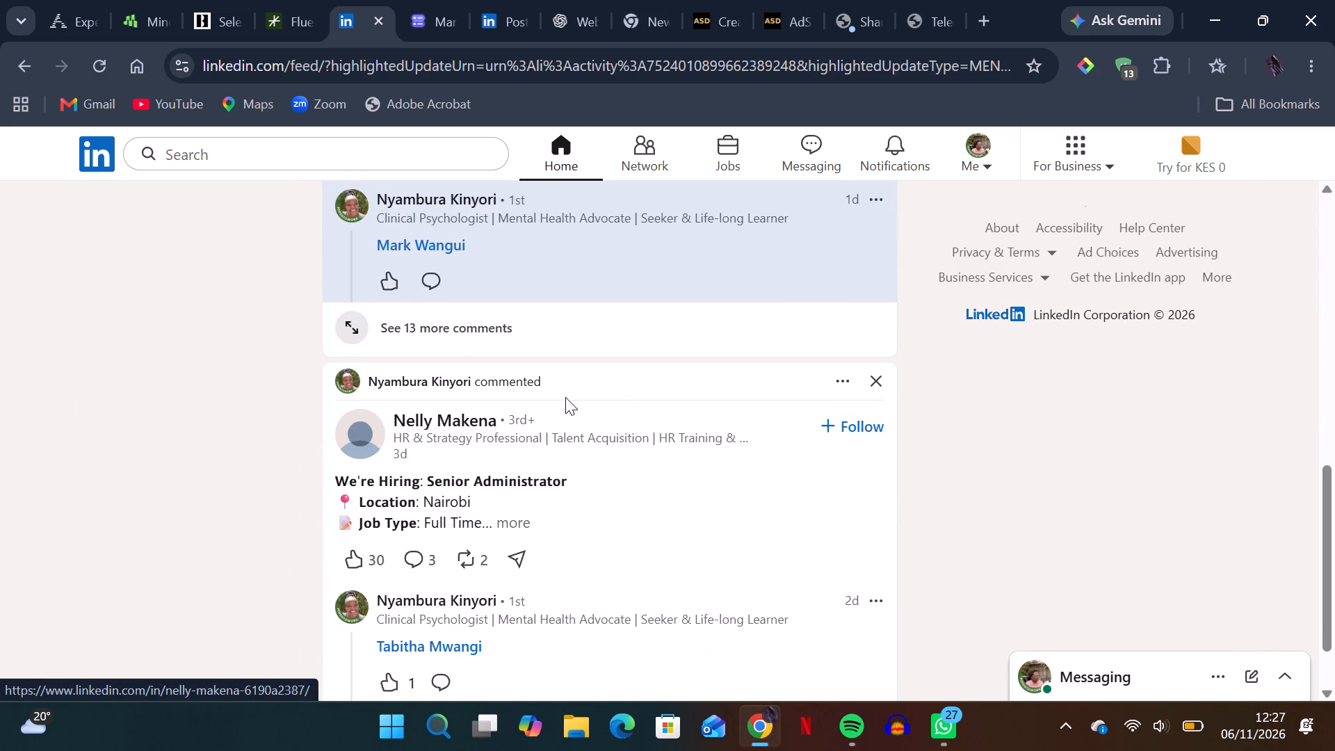
scroll(453, 307, up, 5)
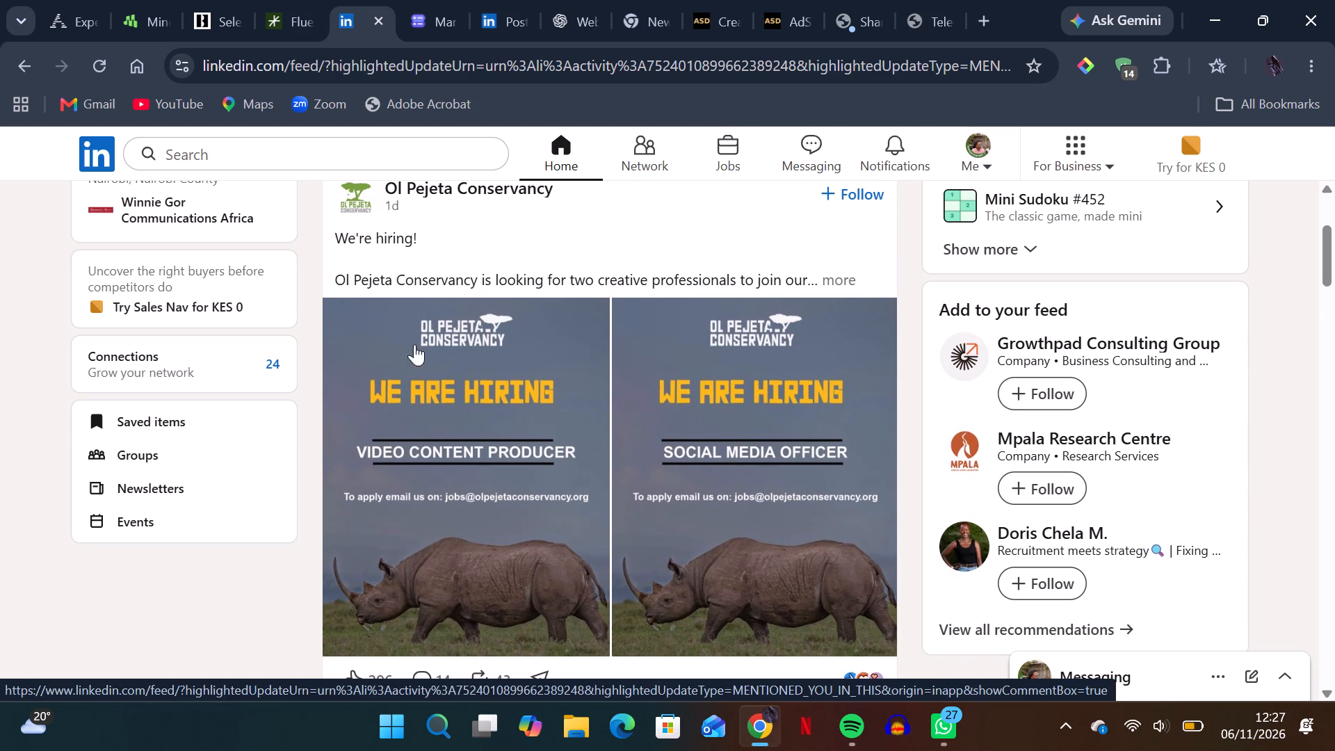
click(829, 277)
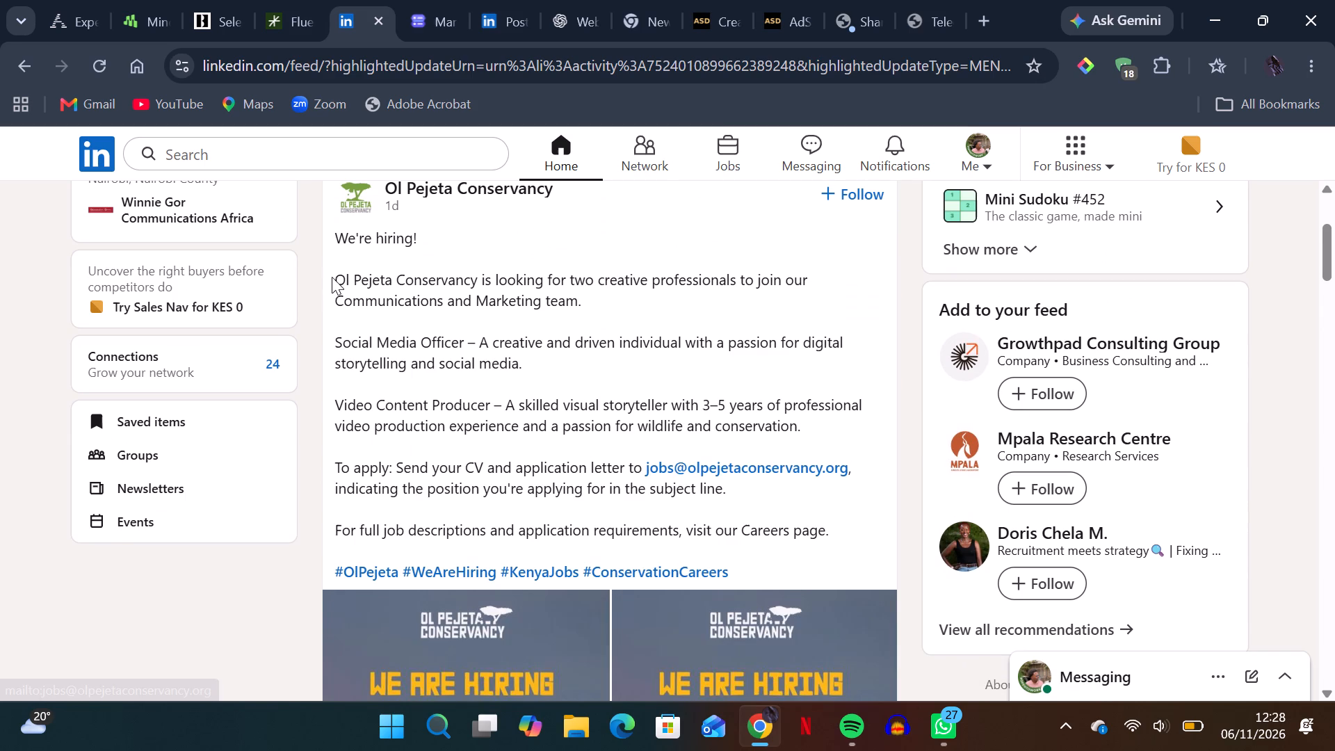
scroll(340, 239, up, 1)
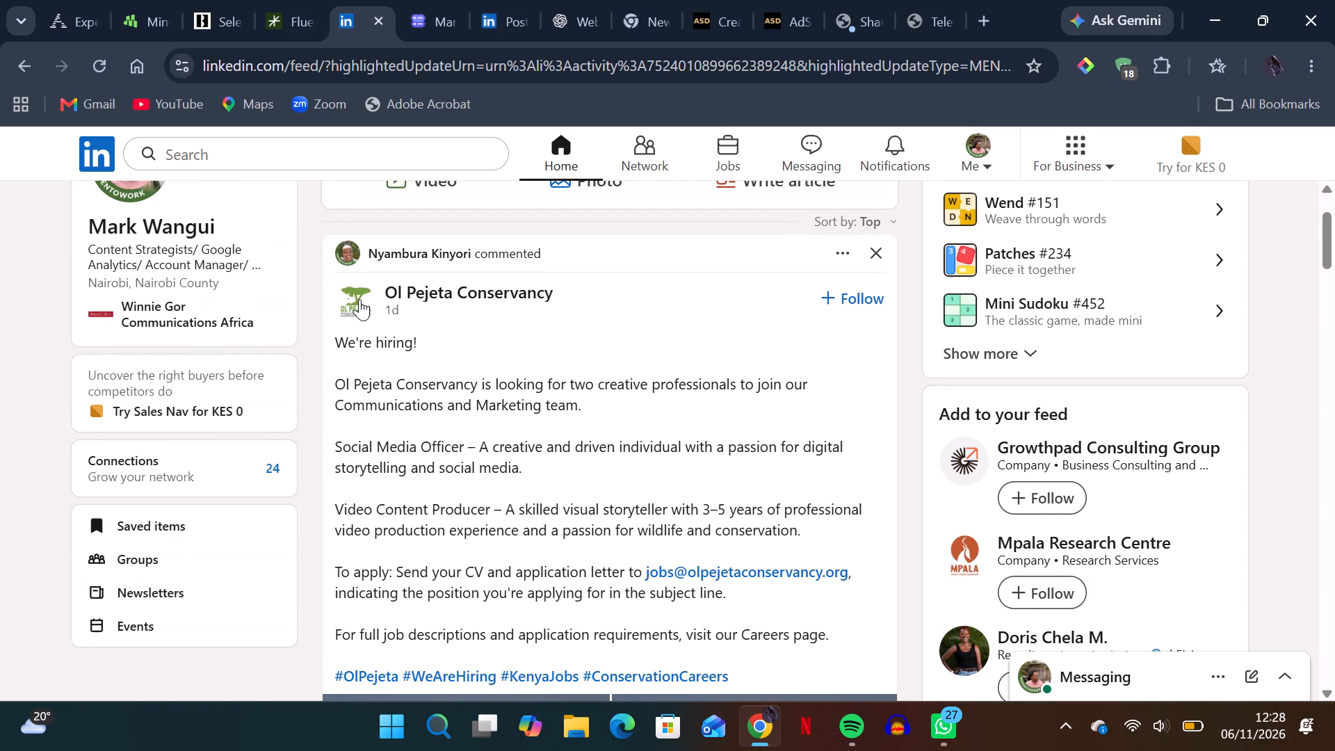
drag(334, 348, 411, 382)
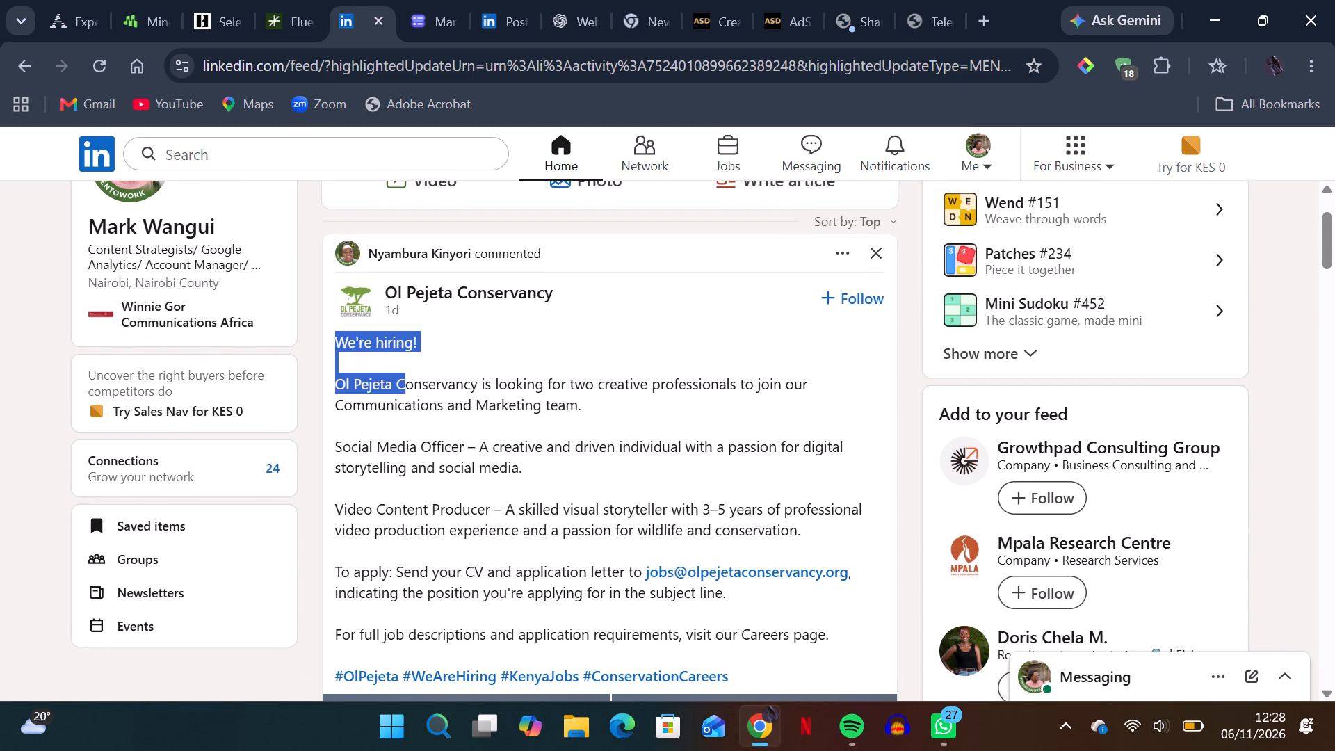
drag(411, 382, 792, 624)
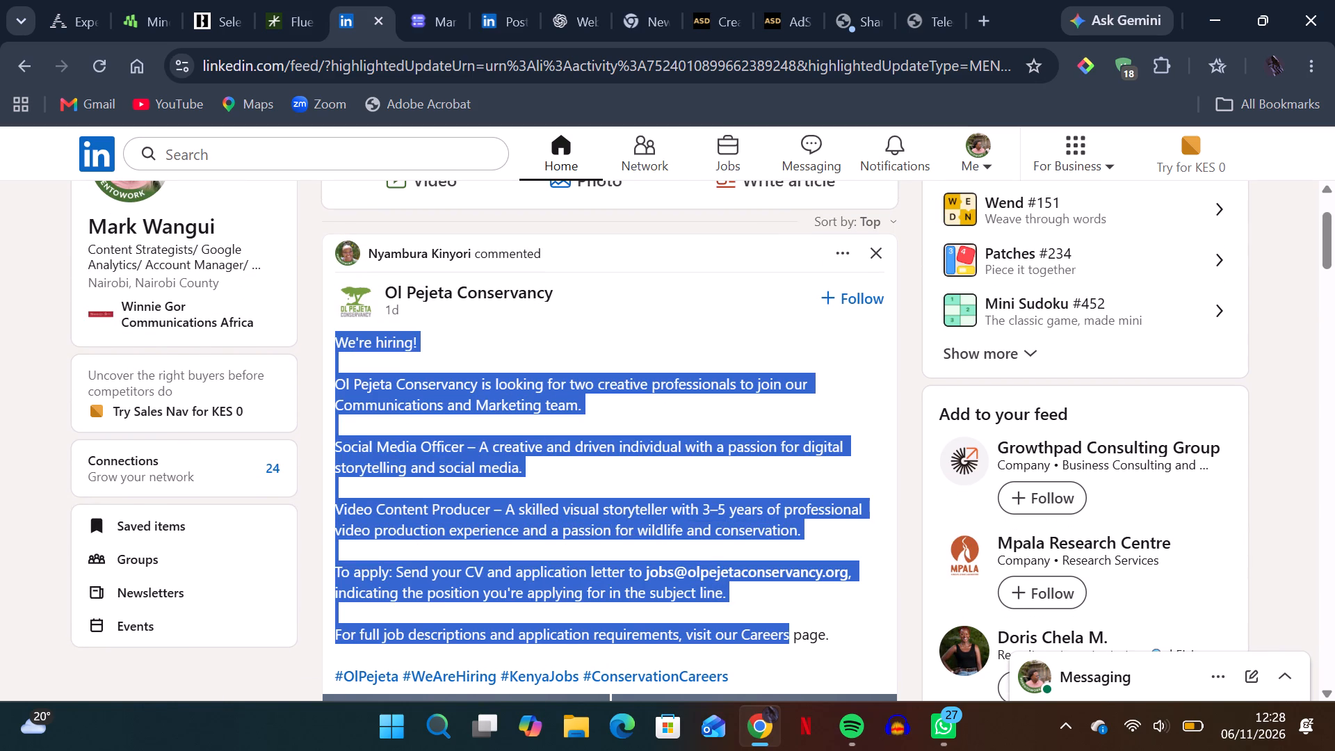
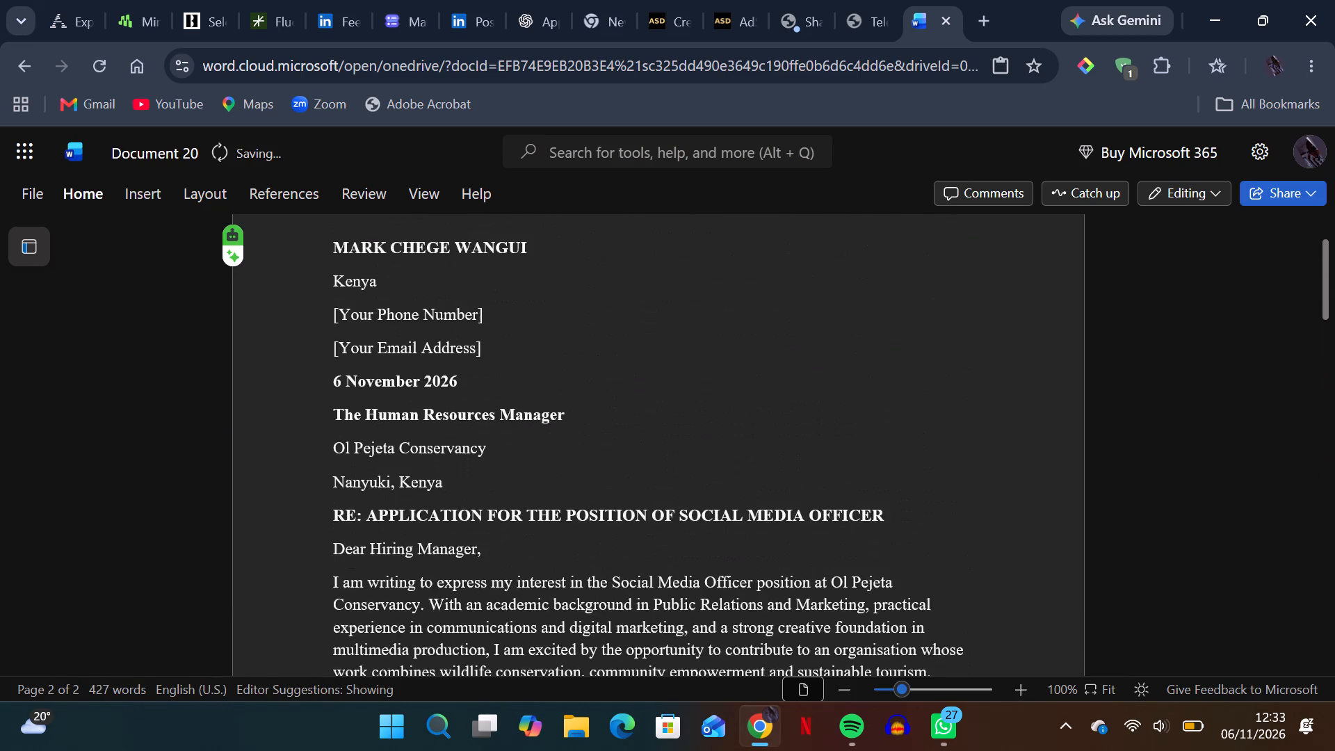
scroll(427, 453, up, 3)
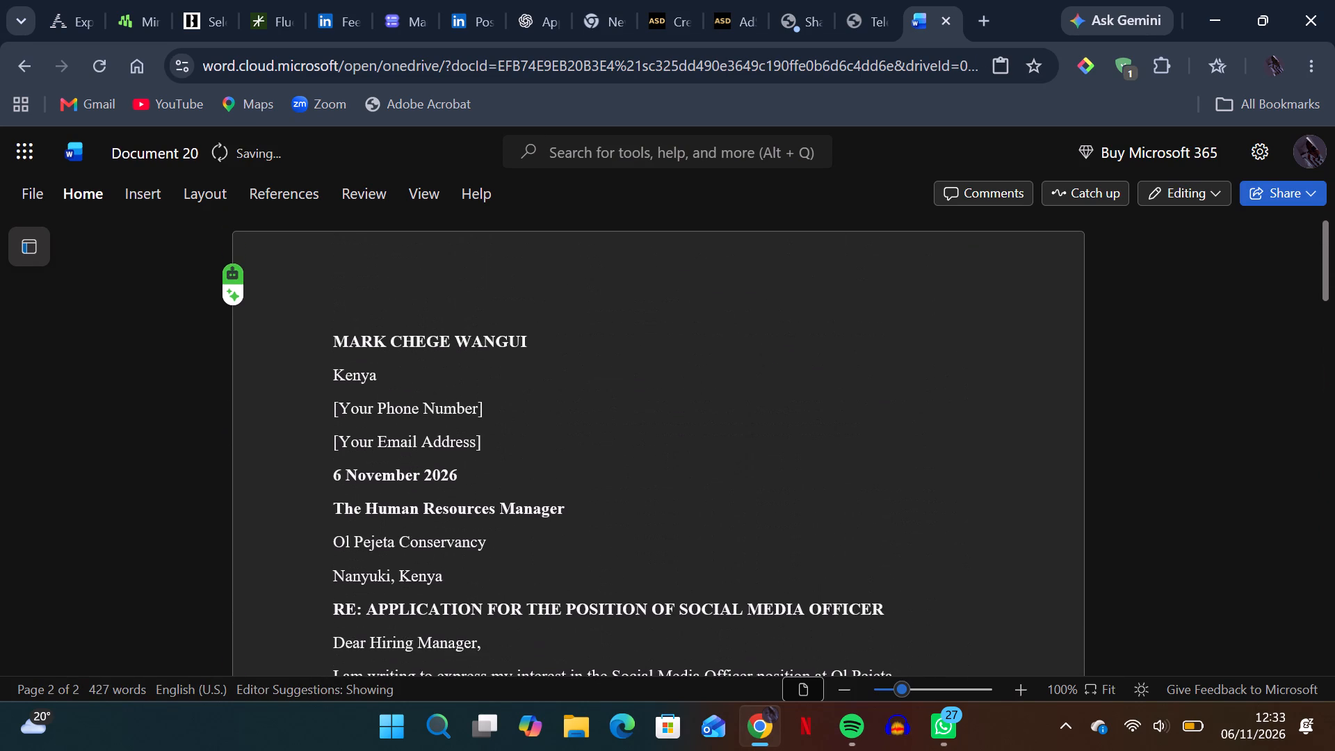
drag(469, 480, 325, 345)
key(BackSpace)
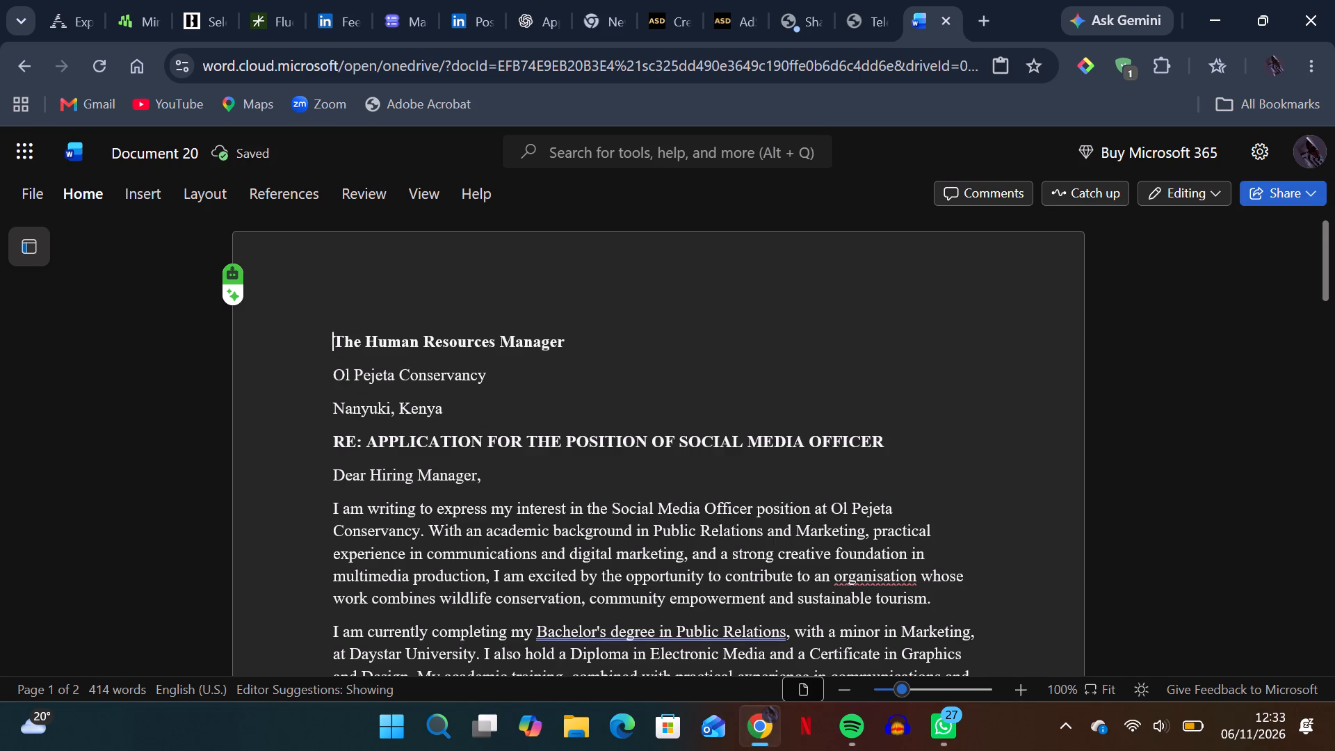
Underline "APPLICATION FOR THE POSITION OF SOCIAL MEDIA OFFICER" in the letter's RE line.
drag(367, 439, 882, 442)
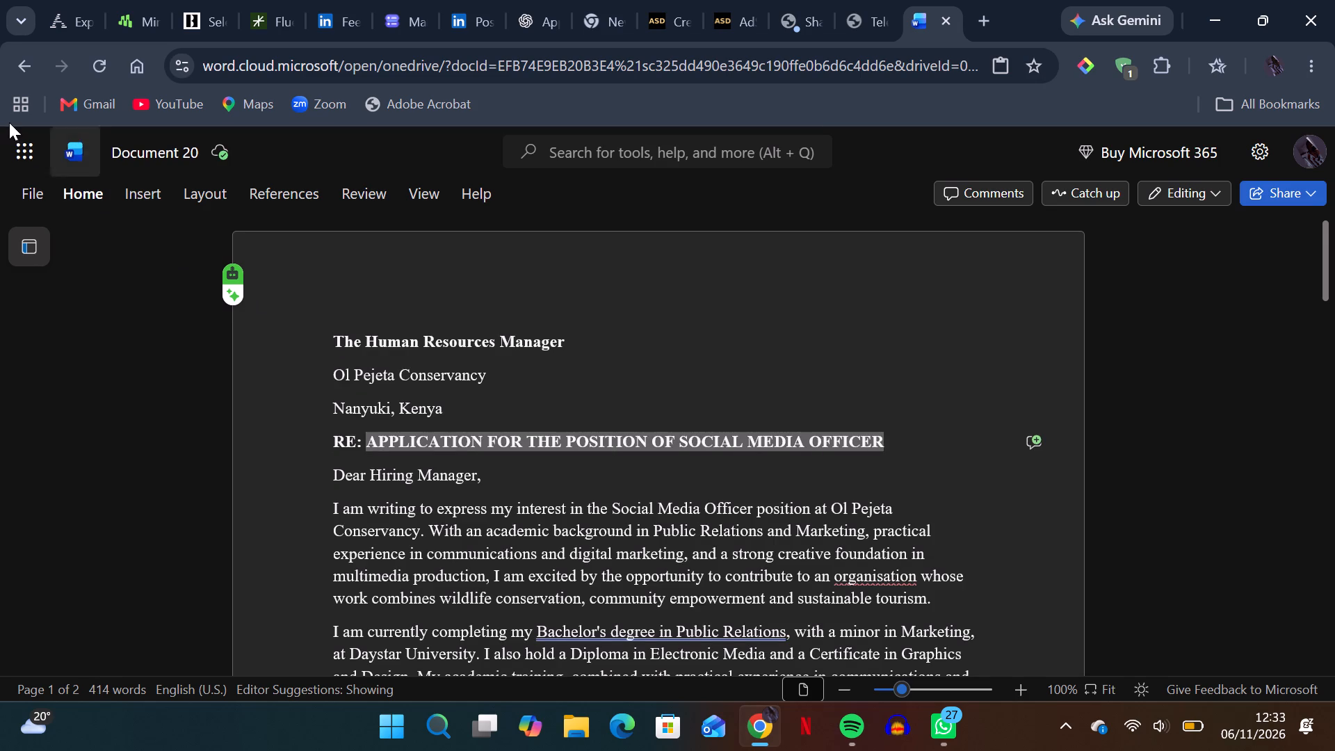
click(19, 188)
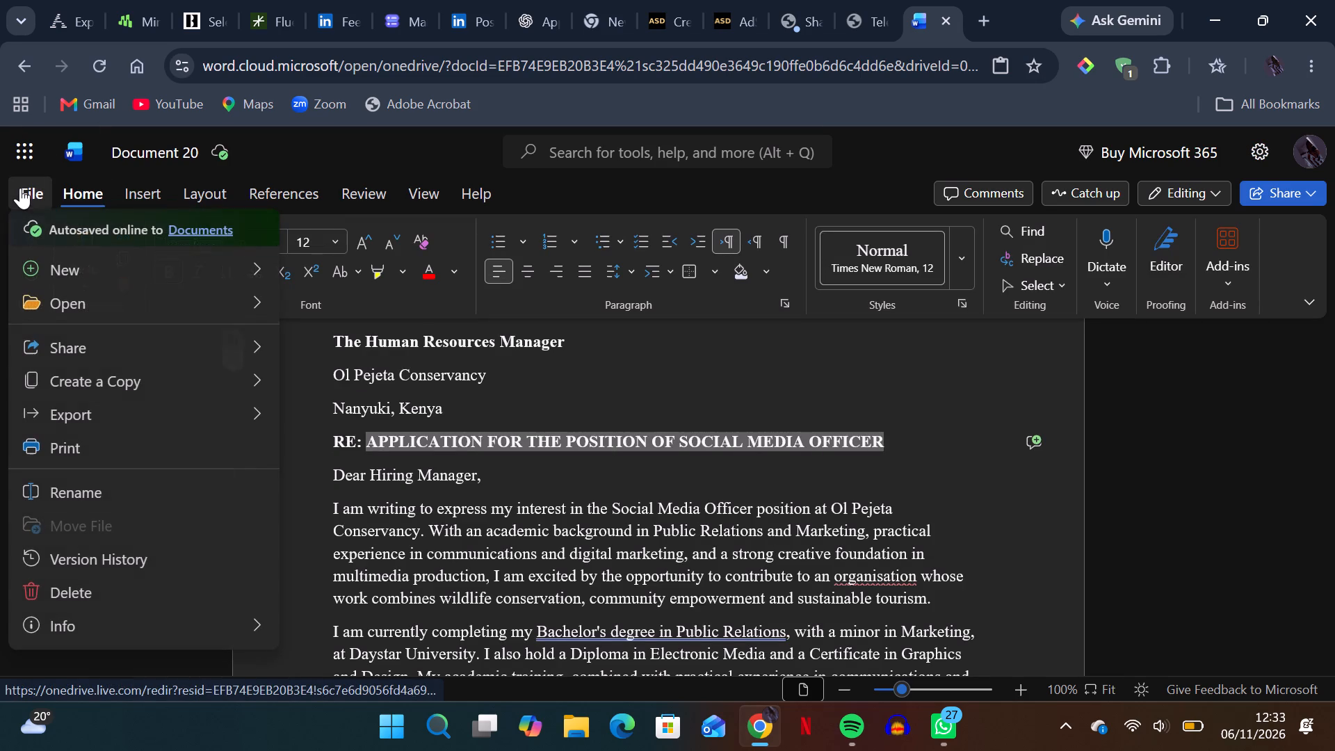
click(94, 193)
click(221, 272)
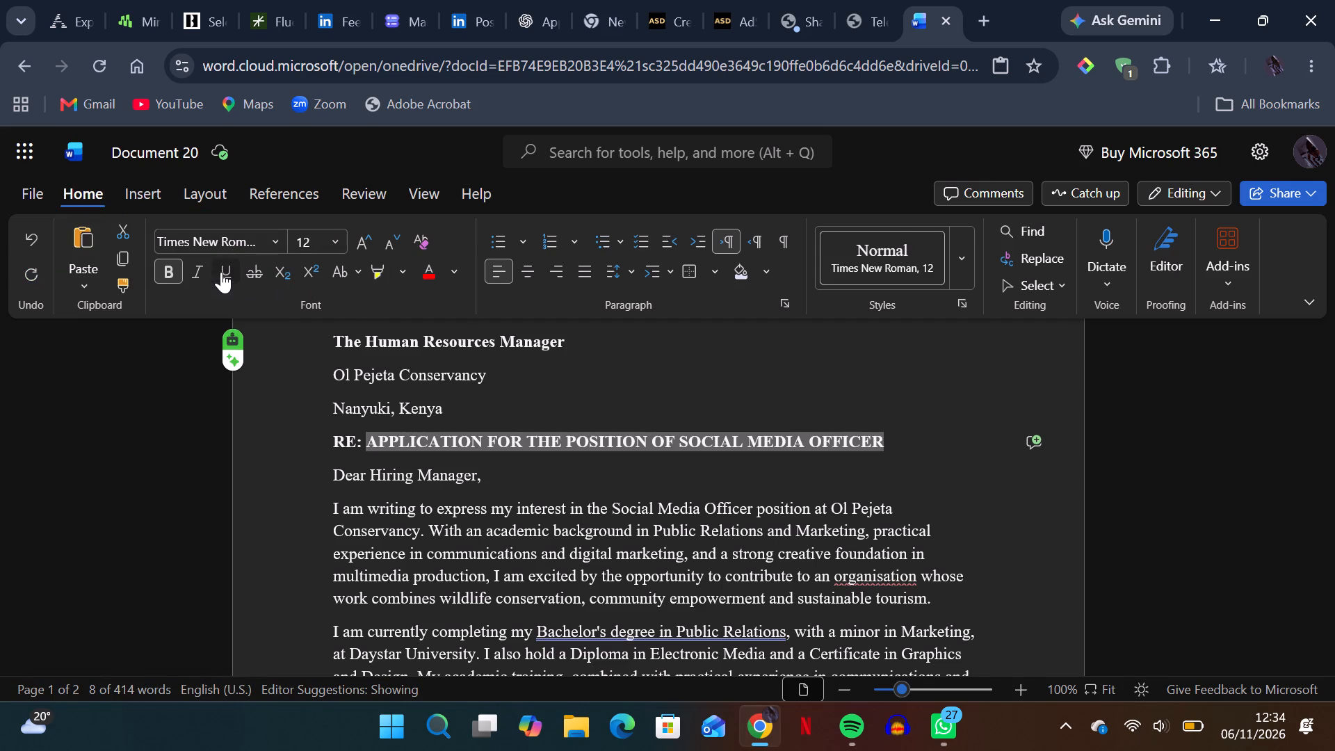
click(568, 490)
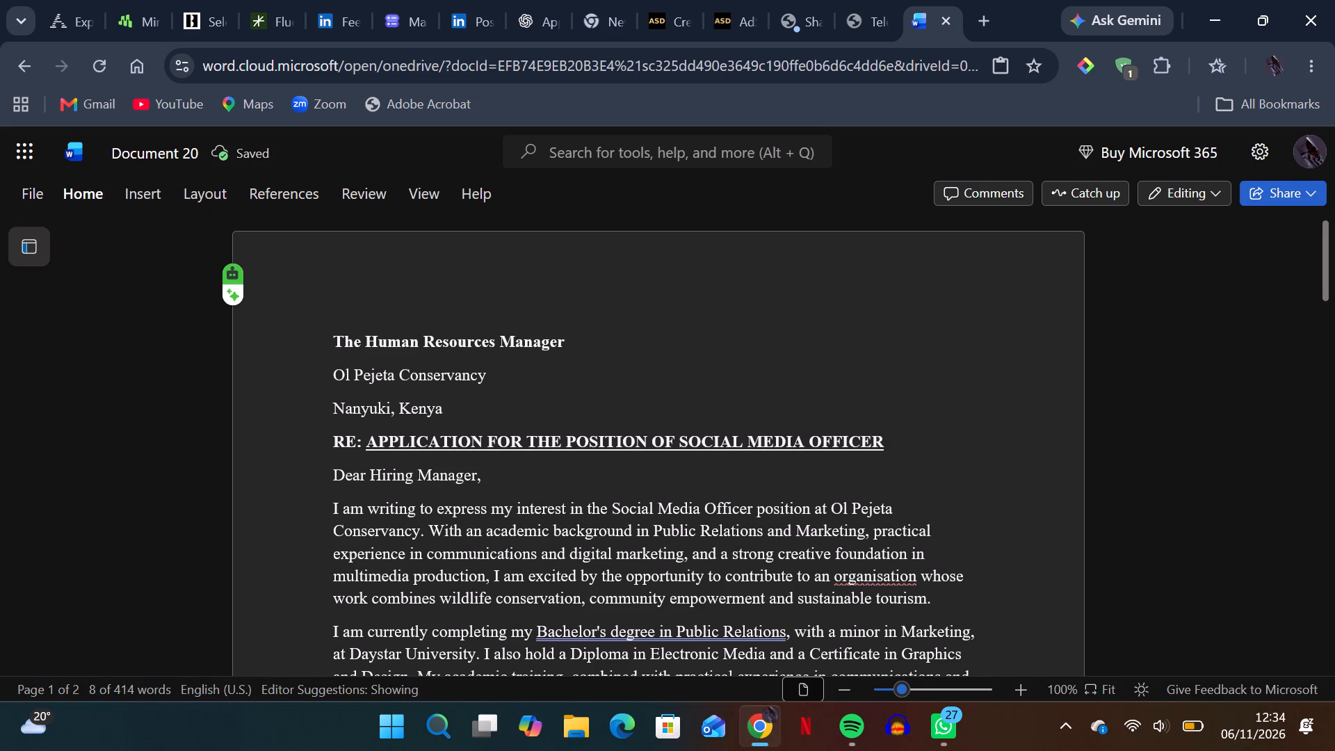
Add a full stop after the applicant's name in the sign-off at the letter's end.
scroll(572, 489, down, 6)
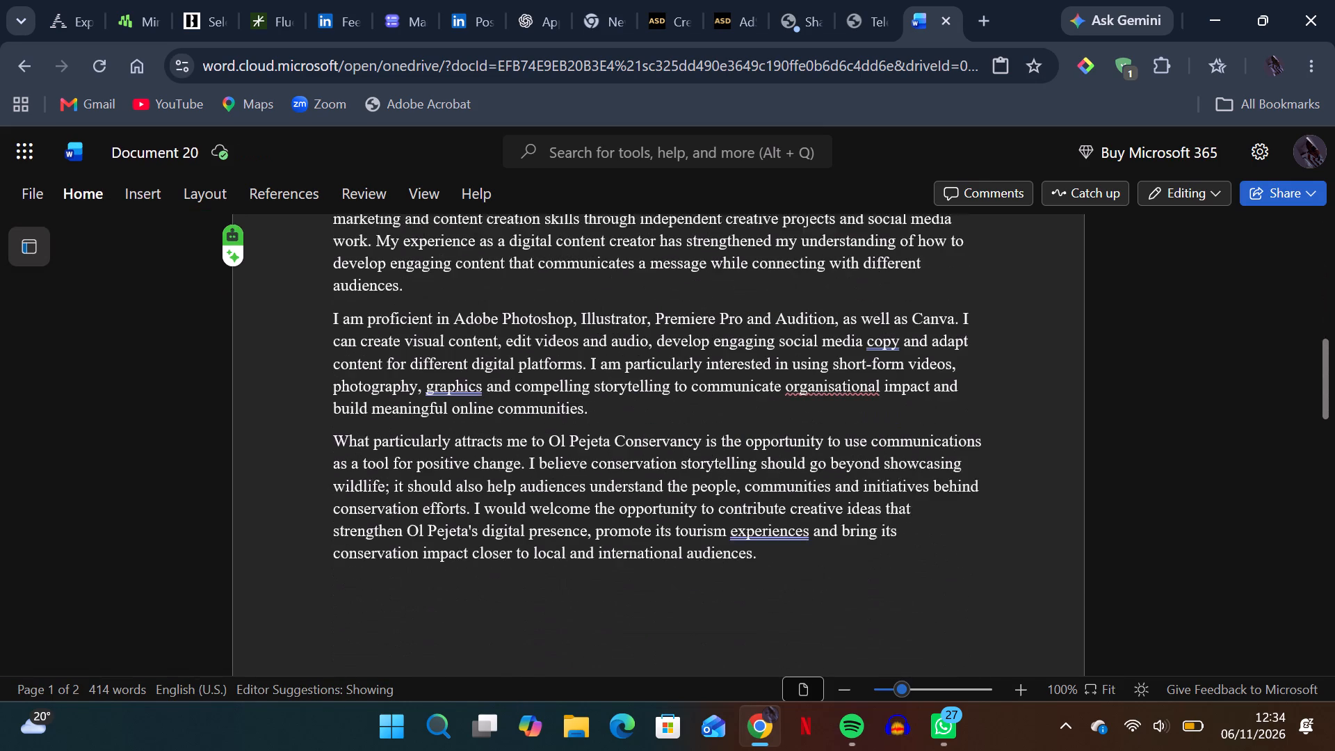
scroll(572, 489, down, 4)
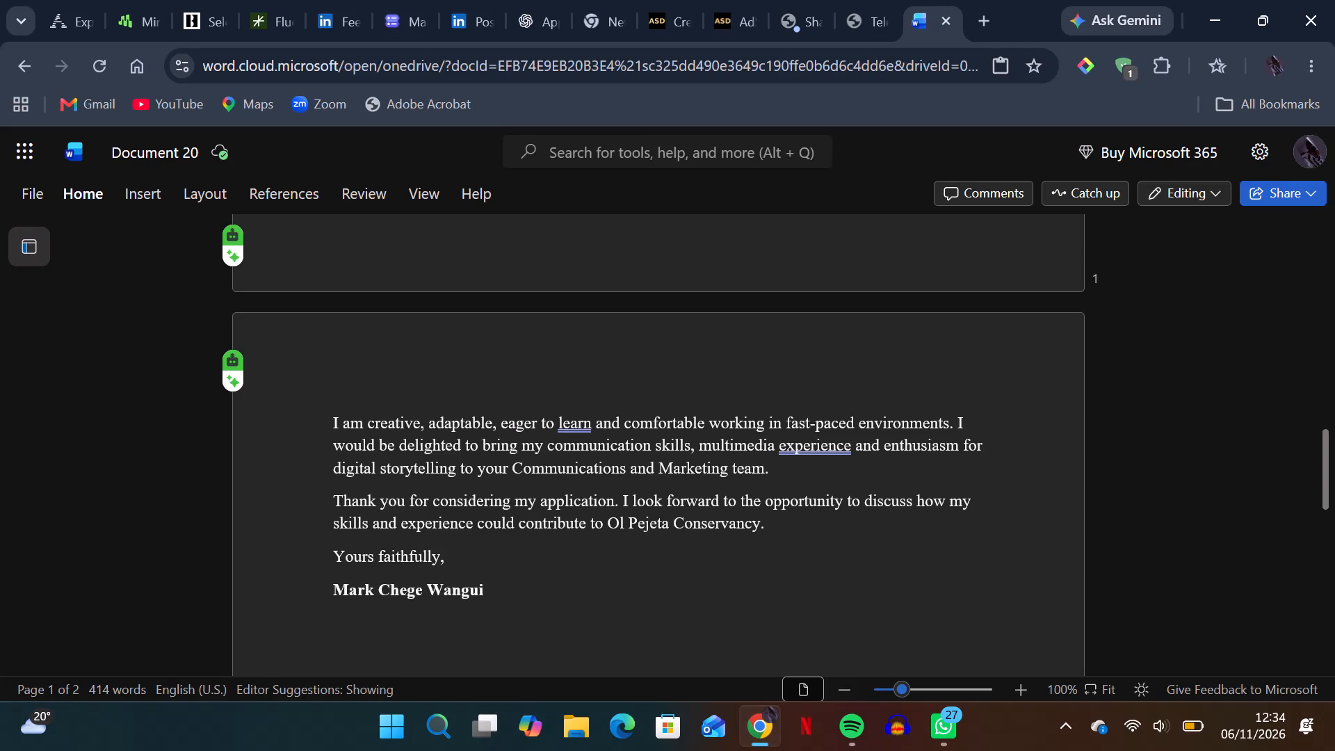
click(509, 580)
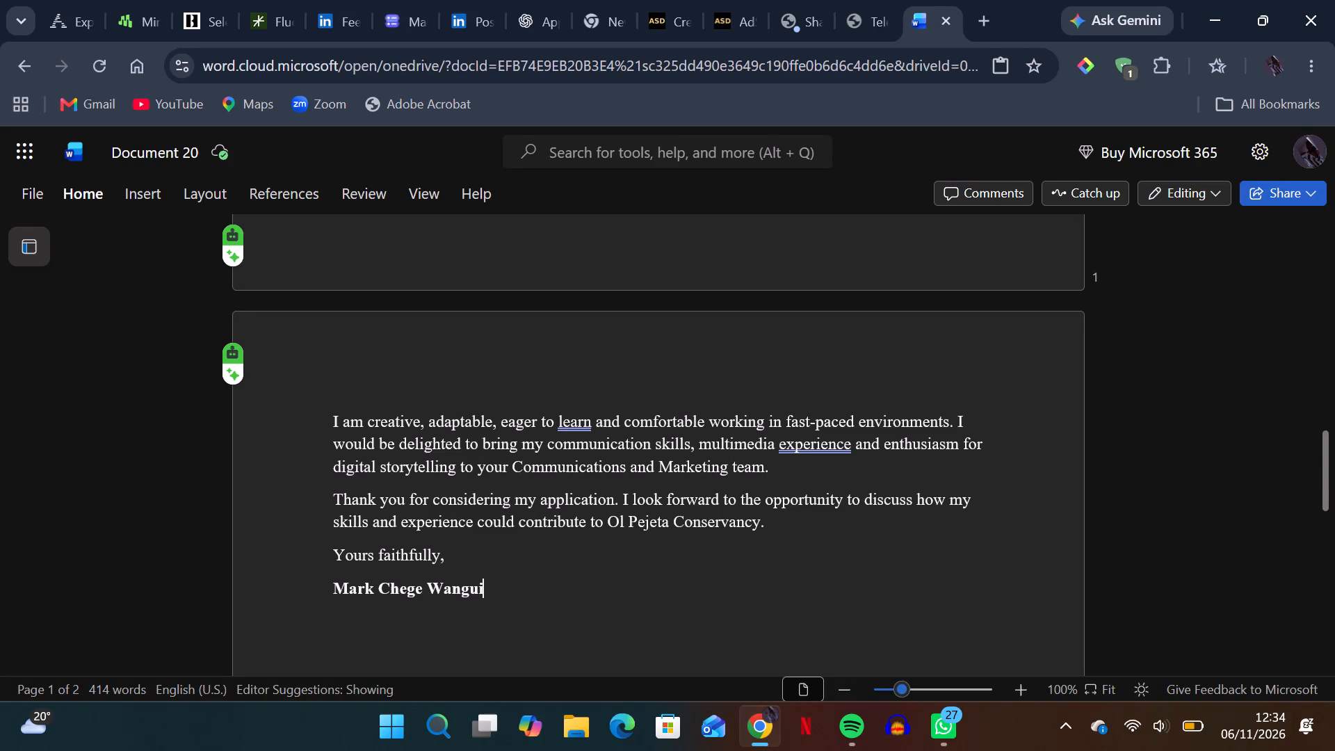
key(period)
Rename the Word document as "Cover Letter Ol Pejeta", checking the employer's name in the LinkedIn hiring post.
scroll(563, 533, up, 5)
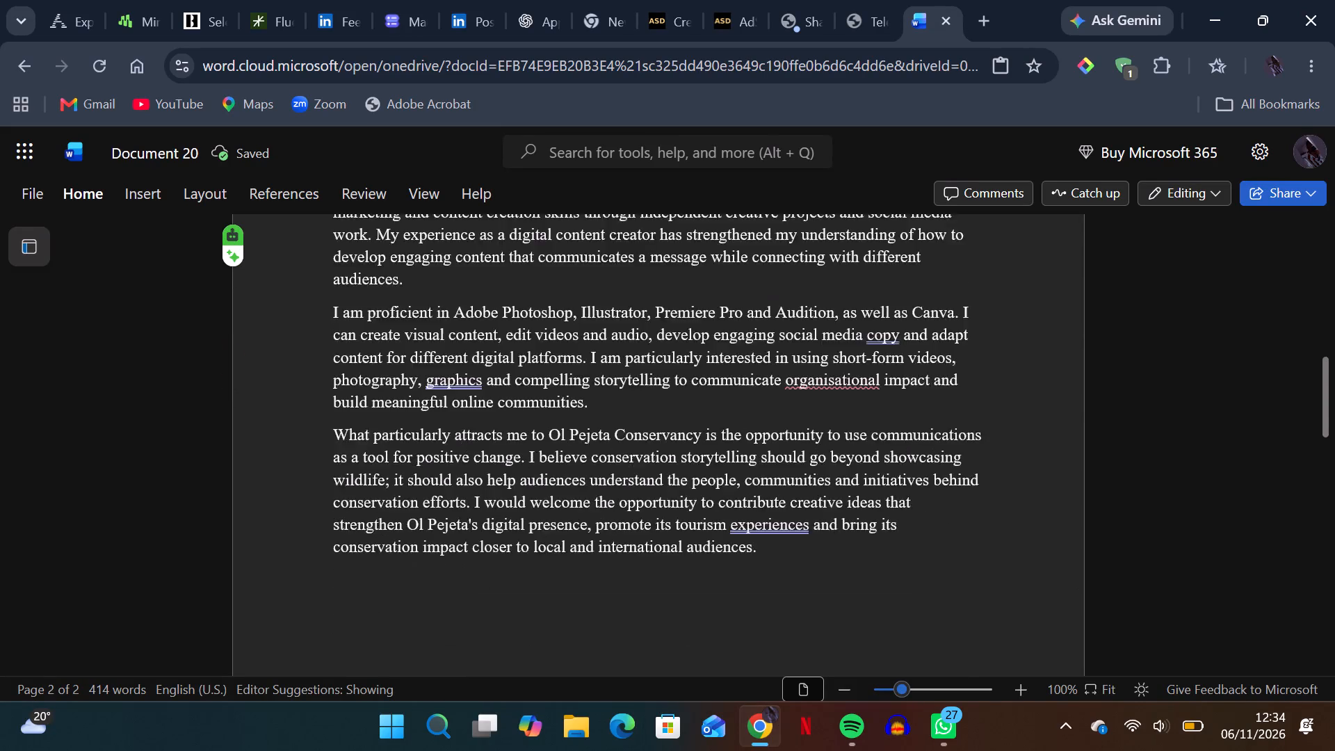
scroll(562, 524, up, 5)
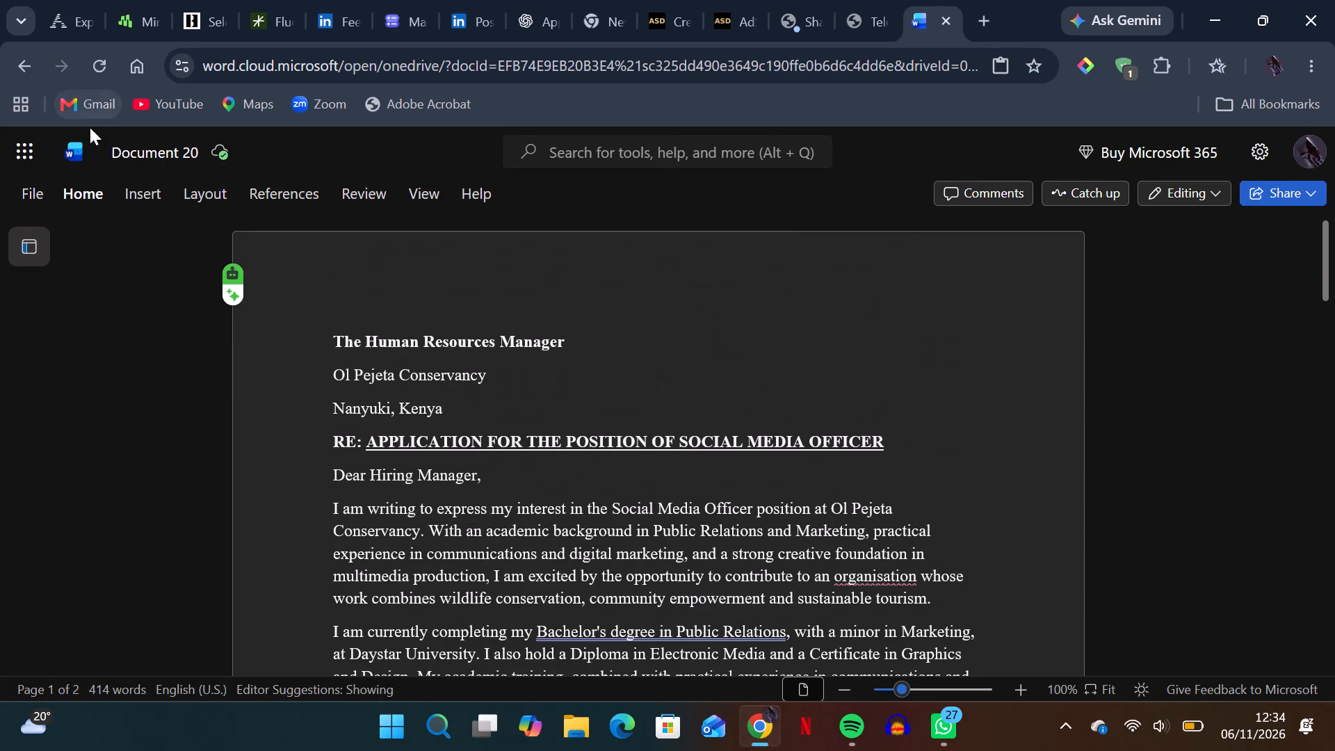
click(152, 158)
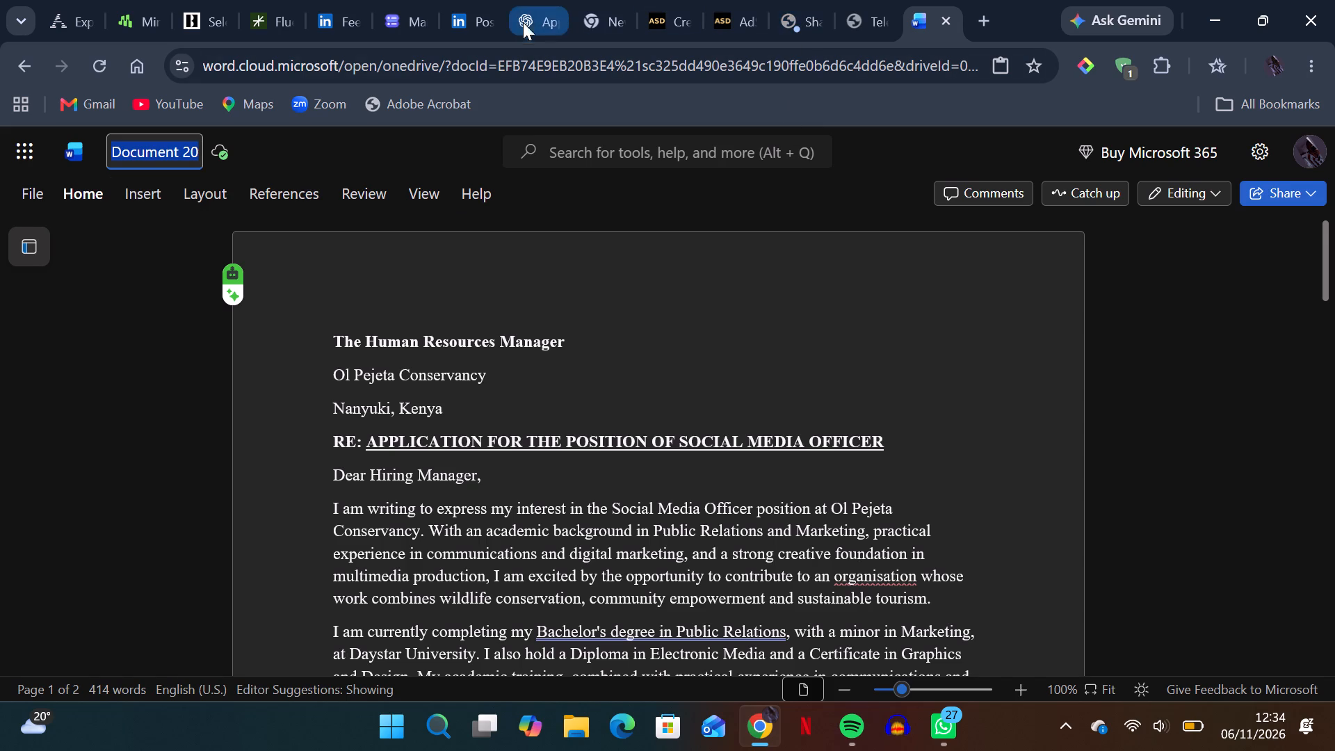
click(476, 18)
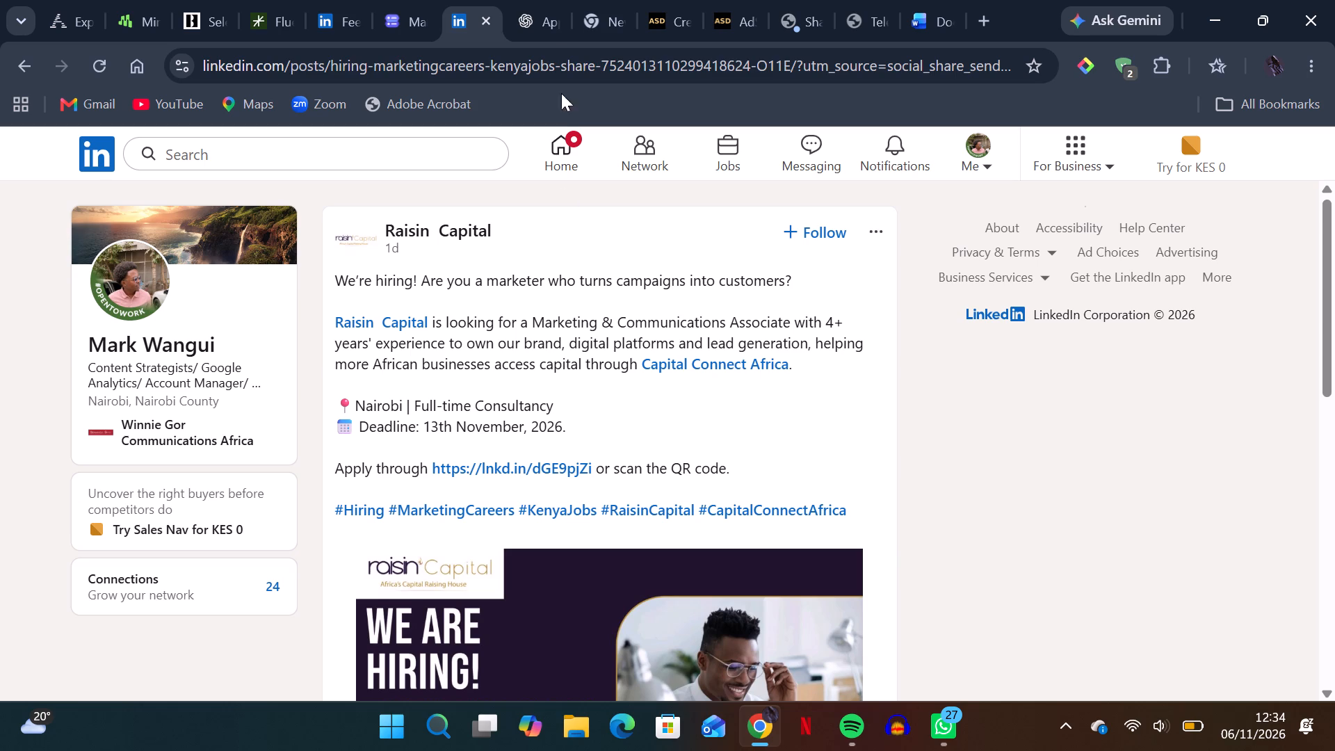
click(334, 20)
click(633, 436)
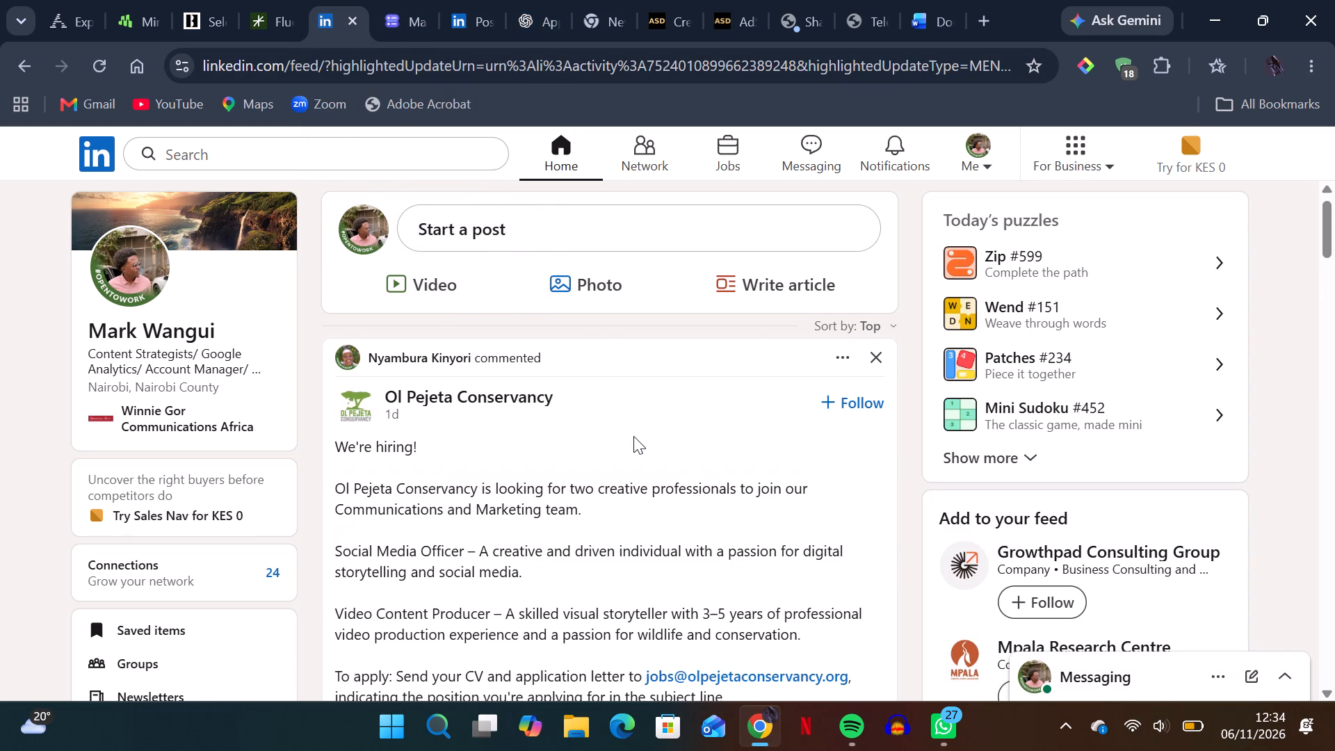
right_click(415, 396)
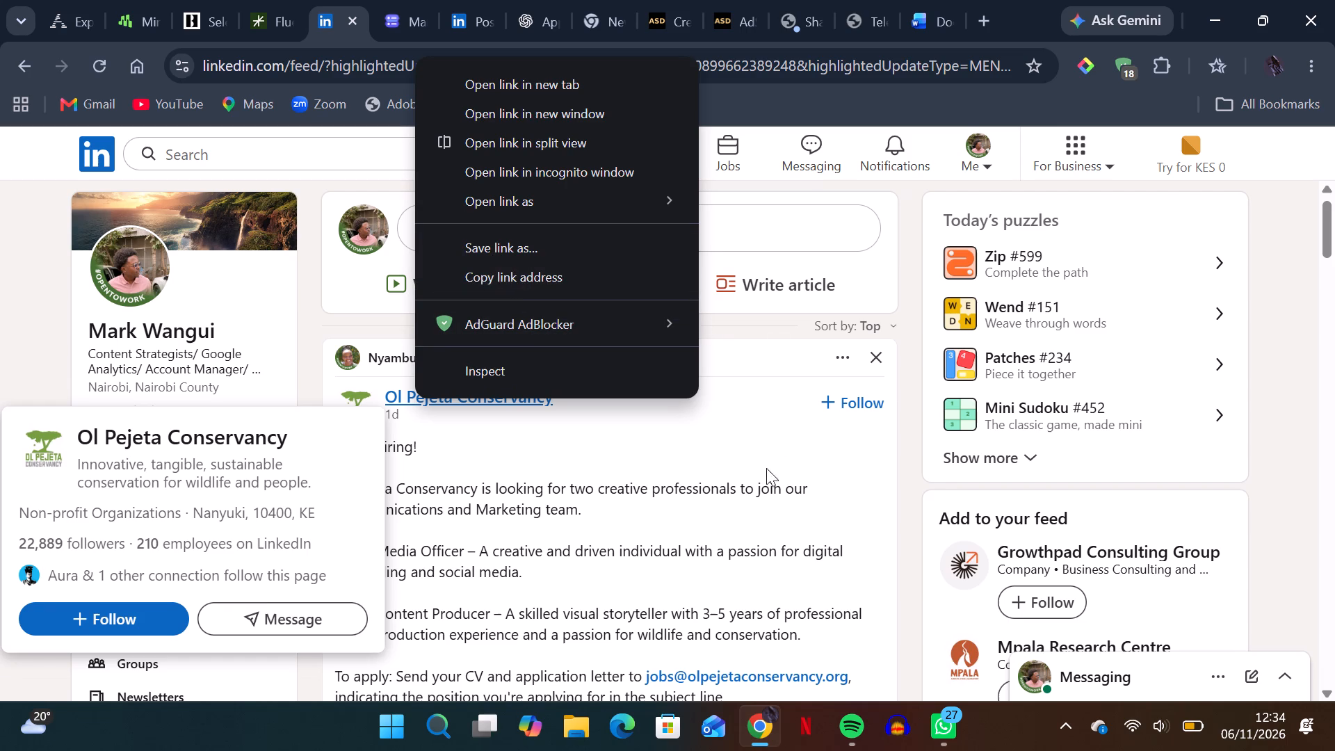
click(743, 458)
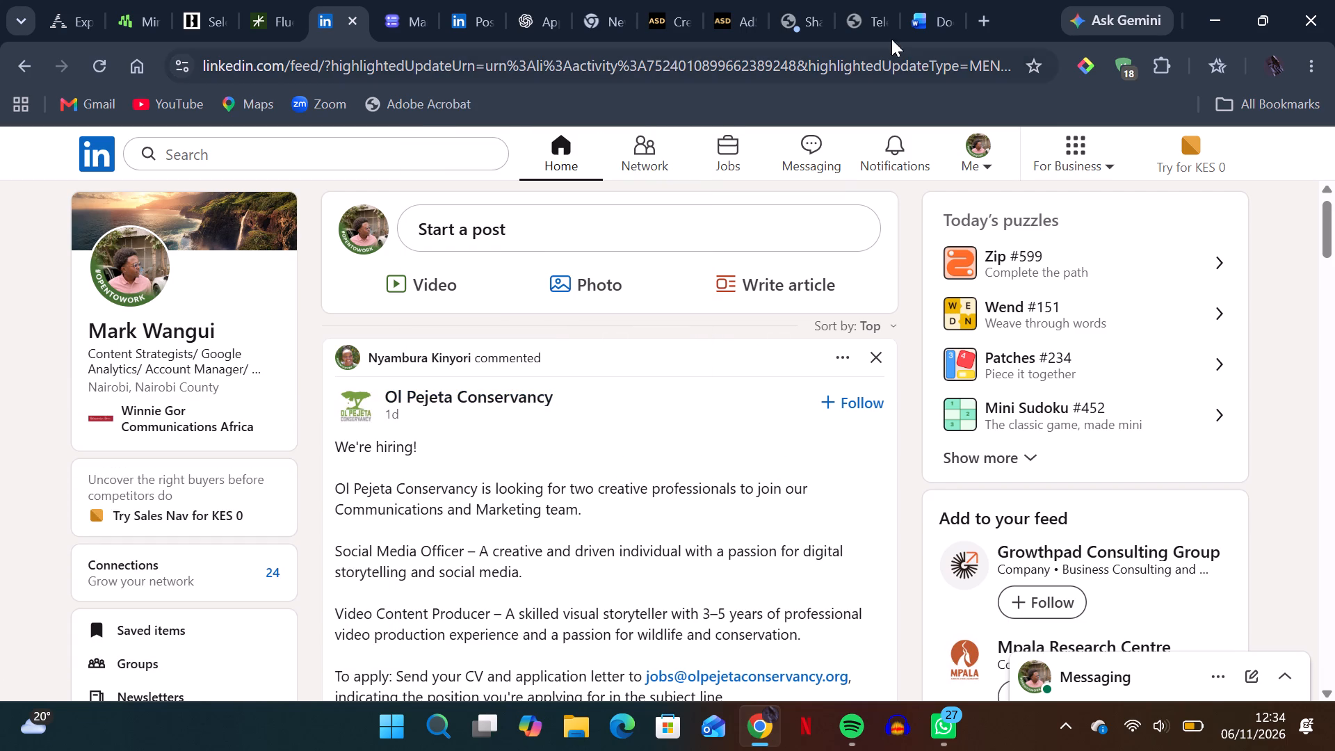
click(939, 25)
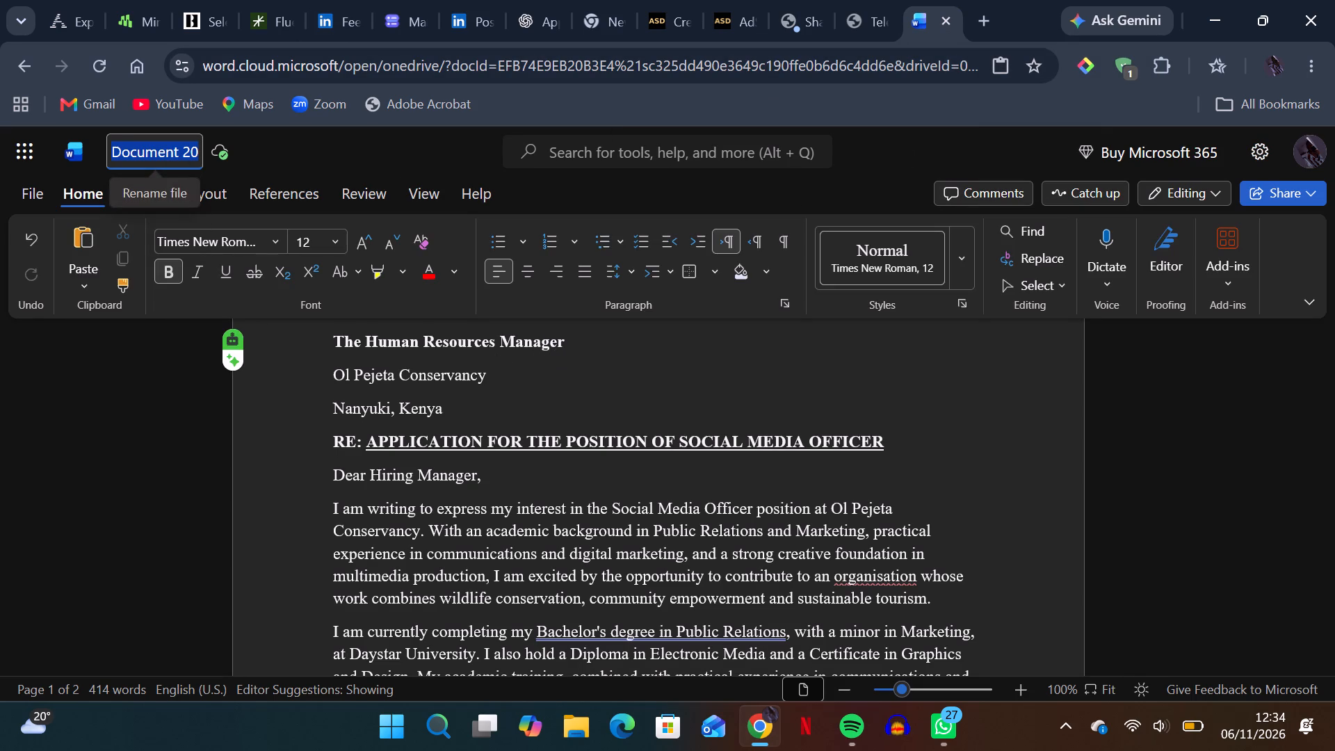
key(shift+c)
text(over)
key(space)
text(Letter)
key(space)
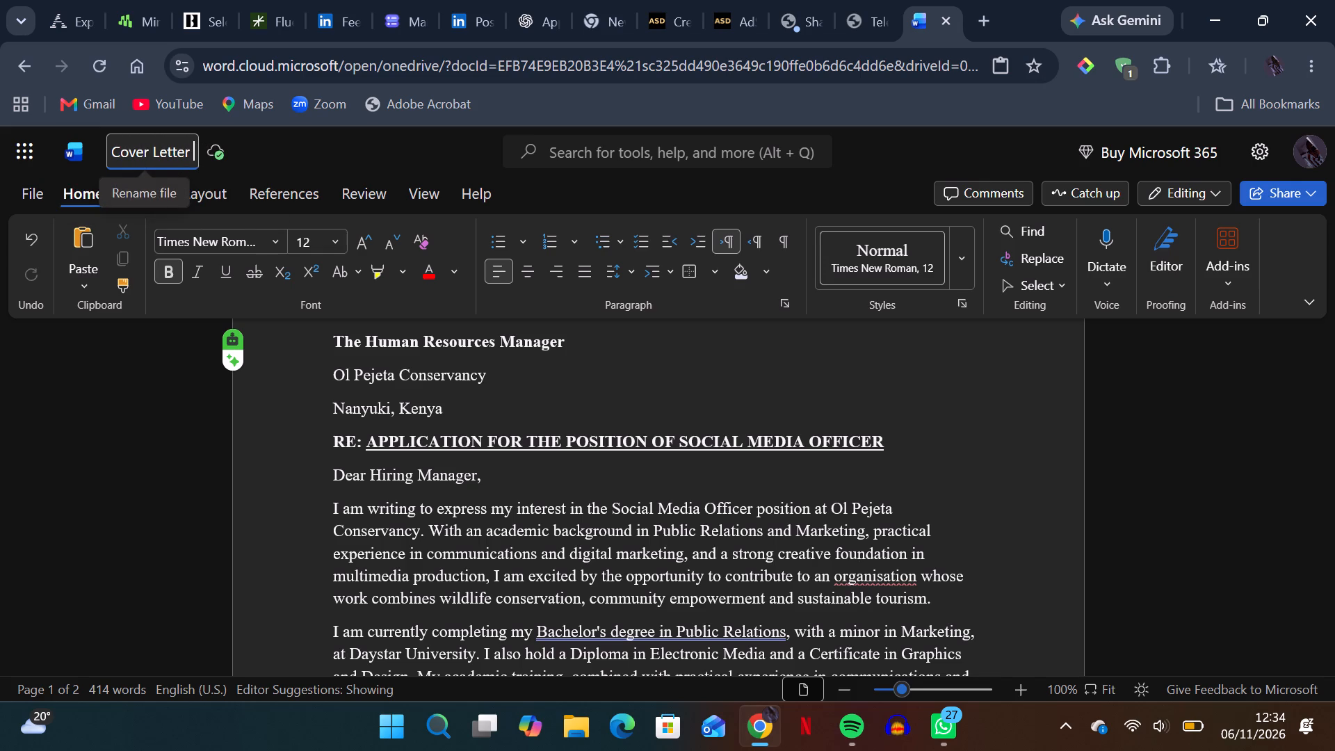
click(349, 15)
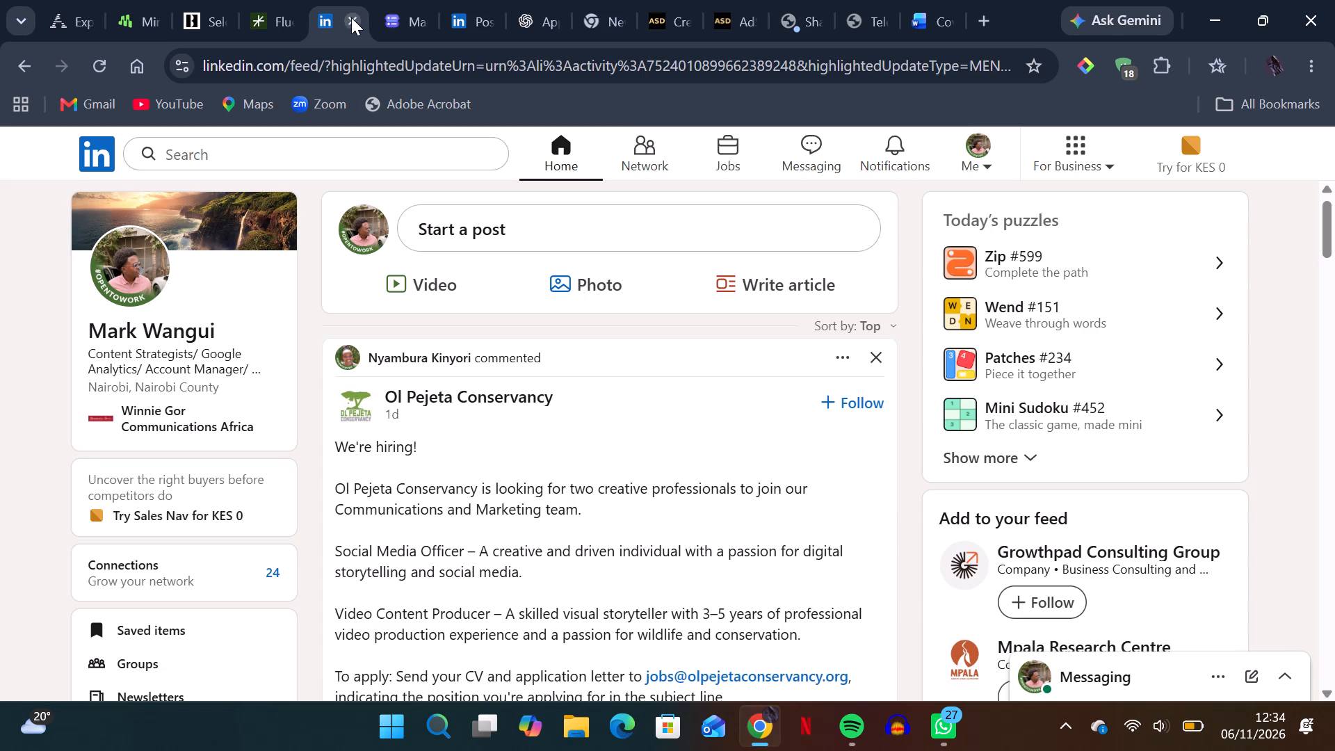
click(936, 22)
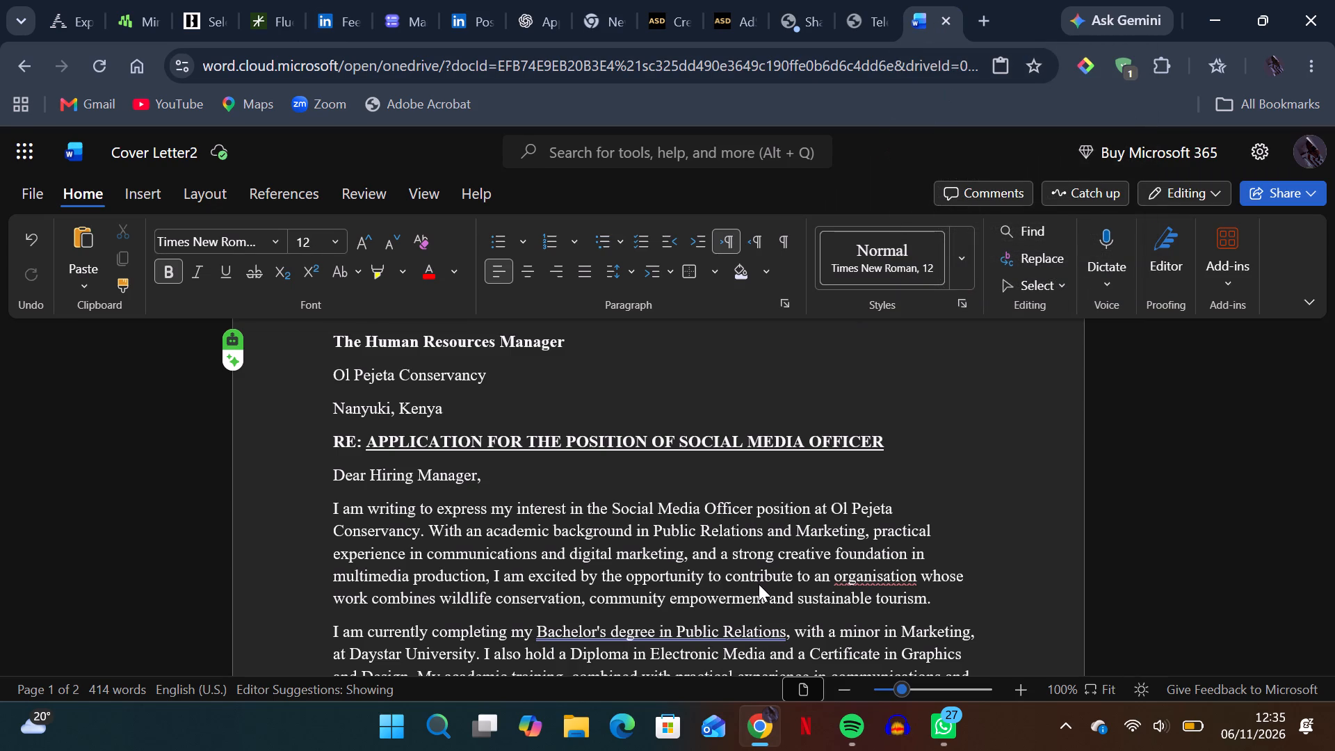
click(191, 150)
click(197, 153)
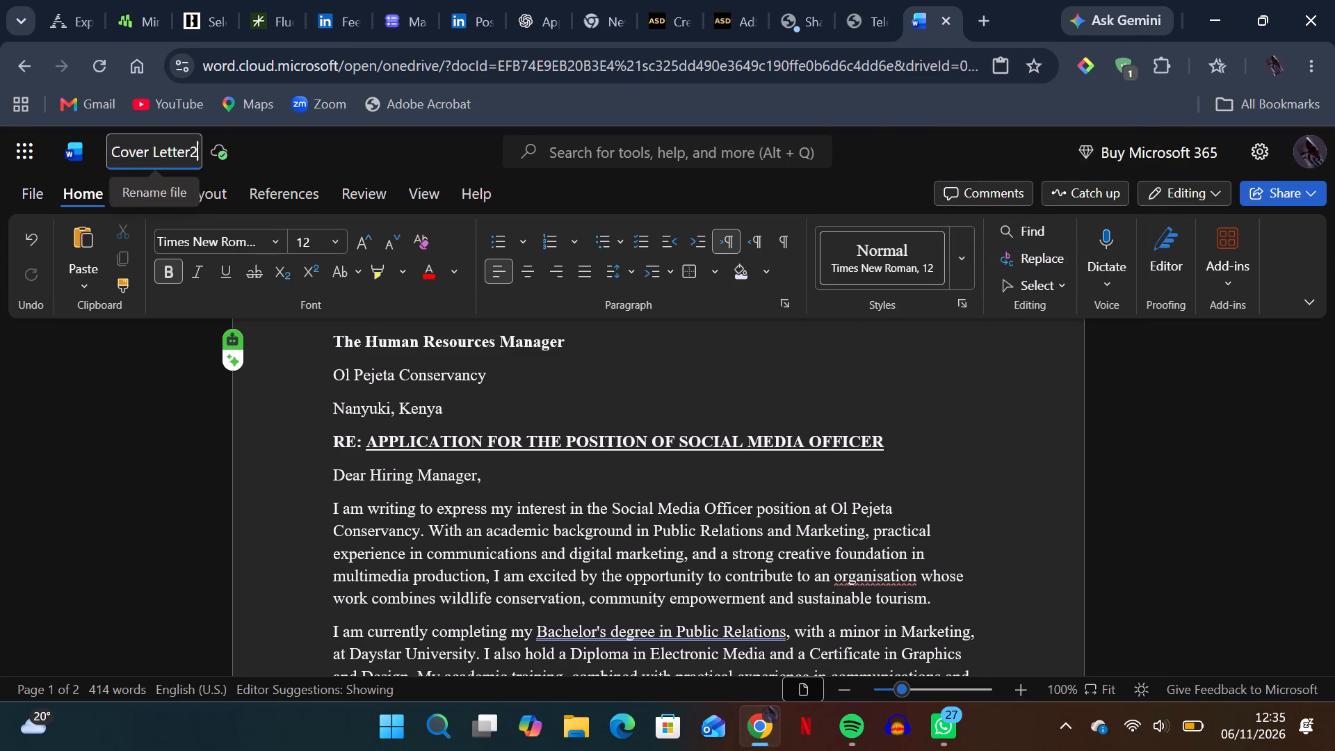
key(BackSpace)
key(space)
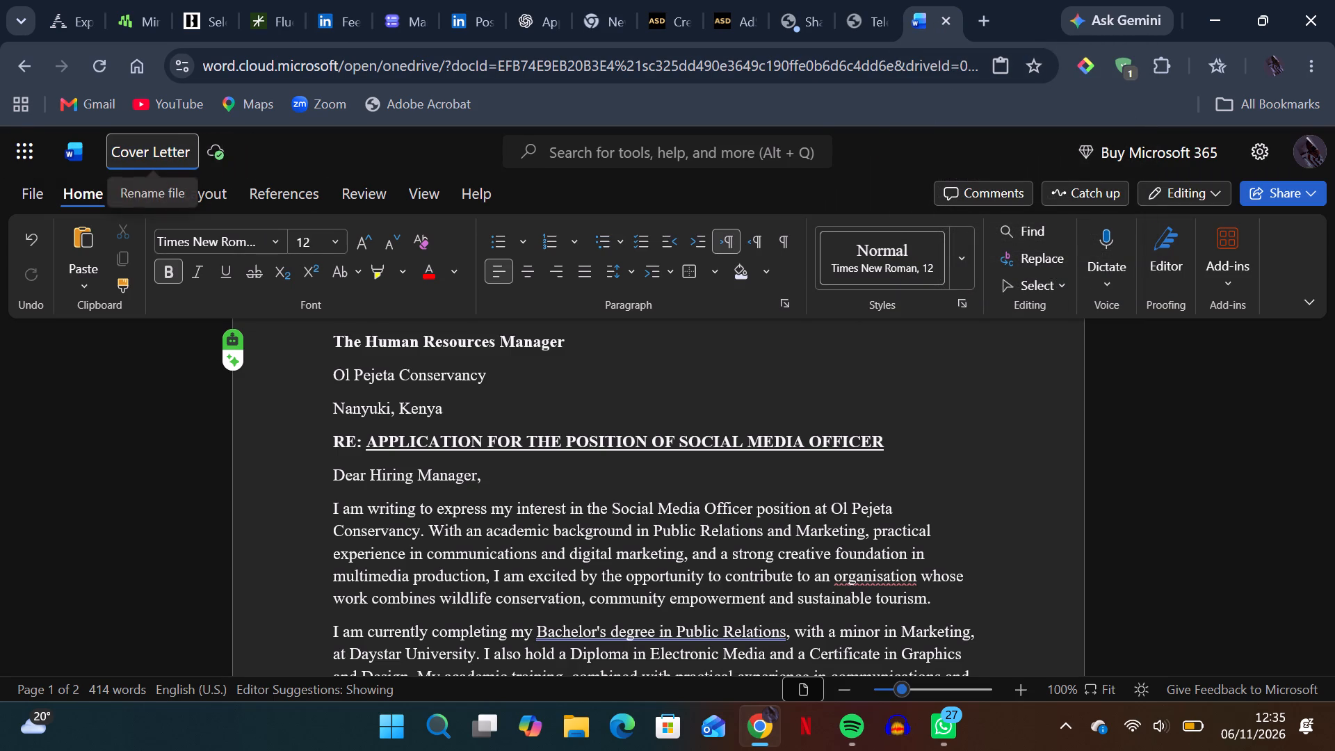
key(shift+o)
key(l)
key(space)
text(P)
text(eje)
key(t)
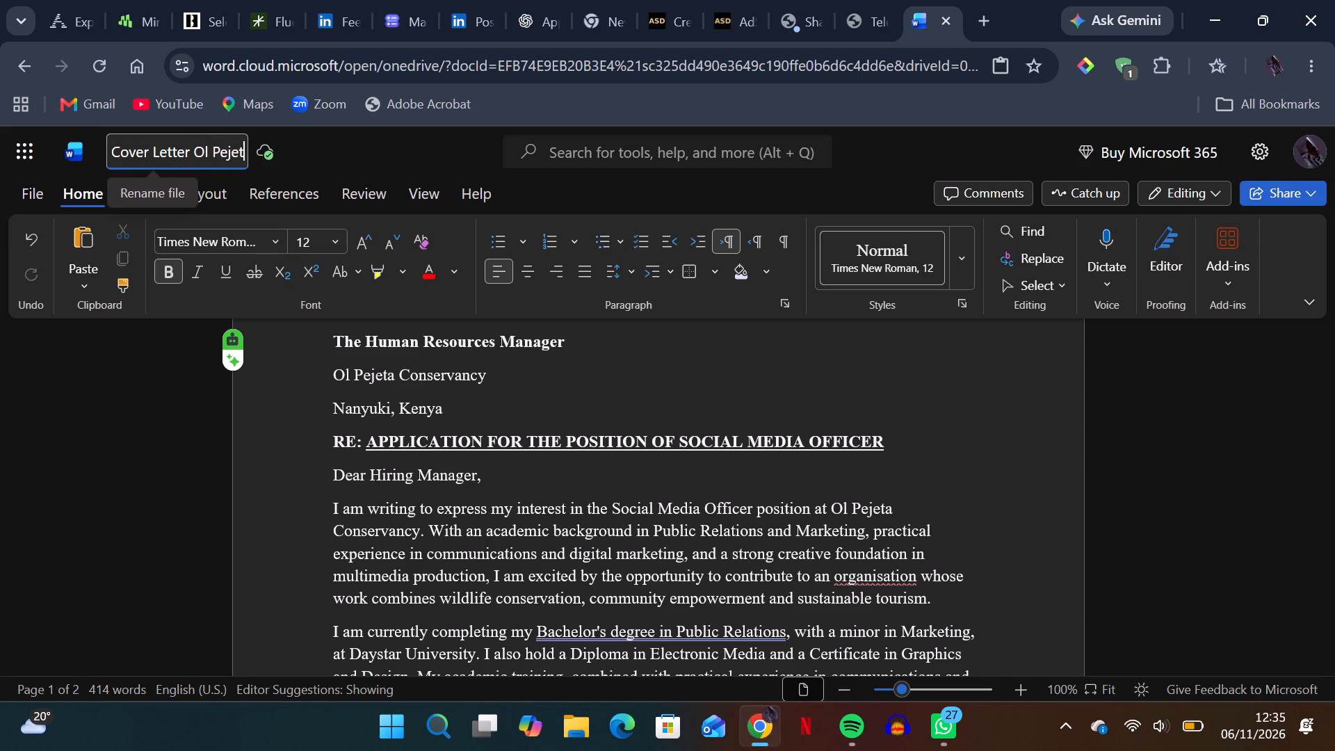
key(a)
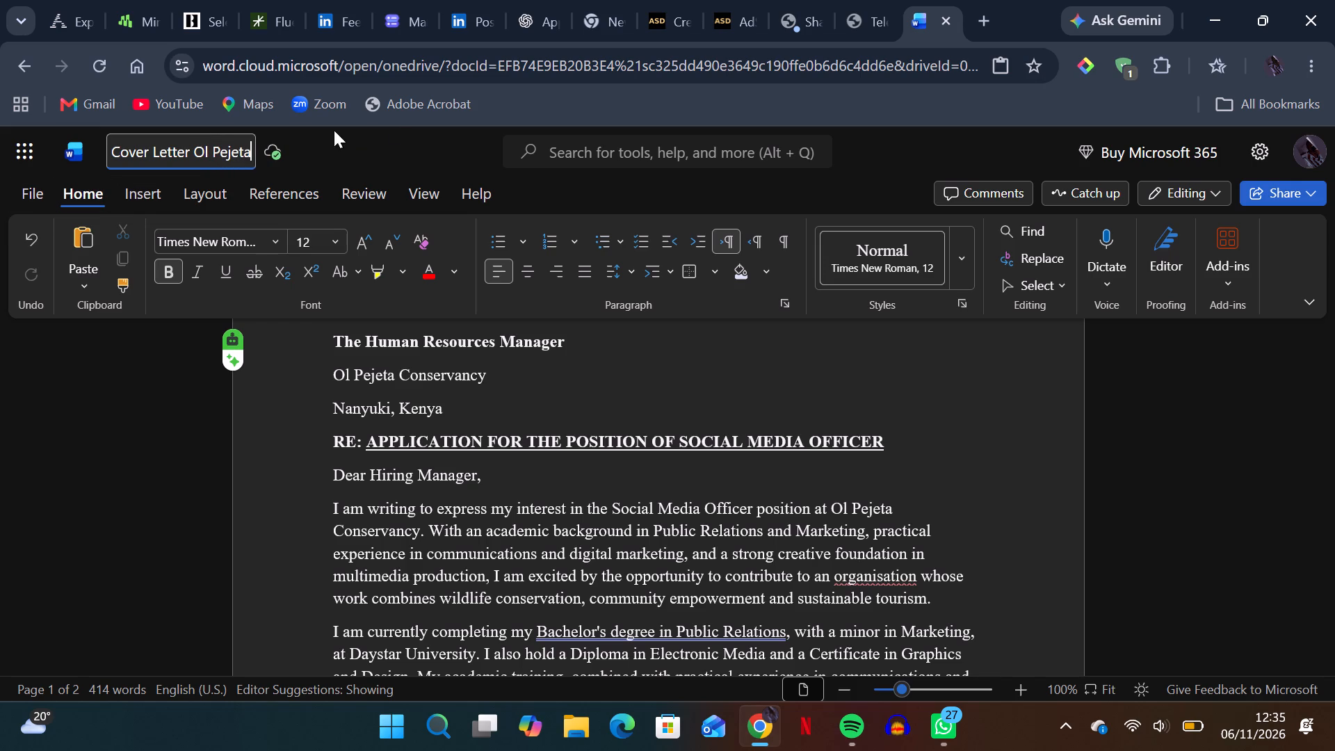
click(403, 139)
Review the cover letter from the opening paragraph through to the sign-off on the second page.
scroll(617, 523, down, 1)
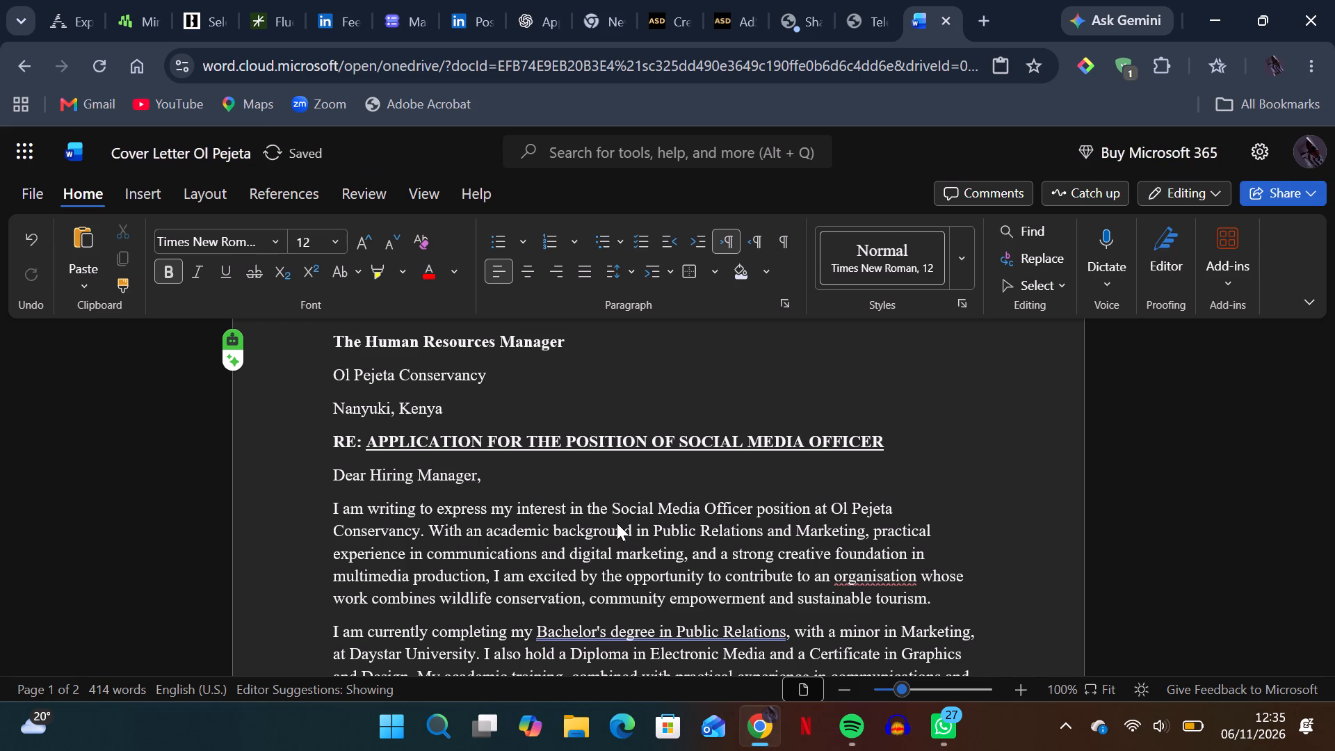
scroll(617, 523, down, 4)
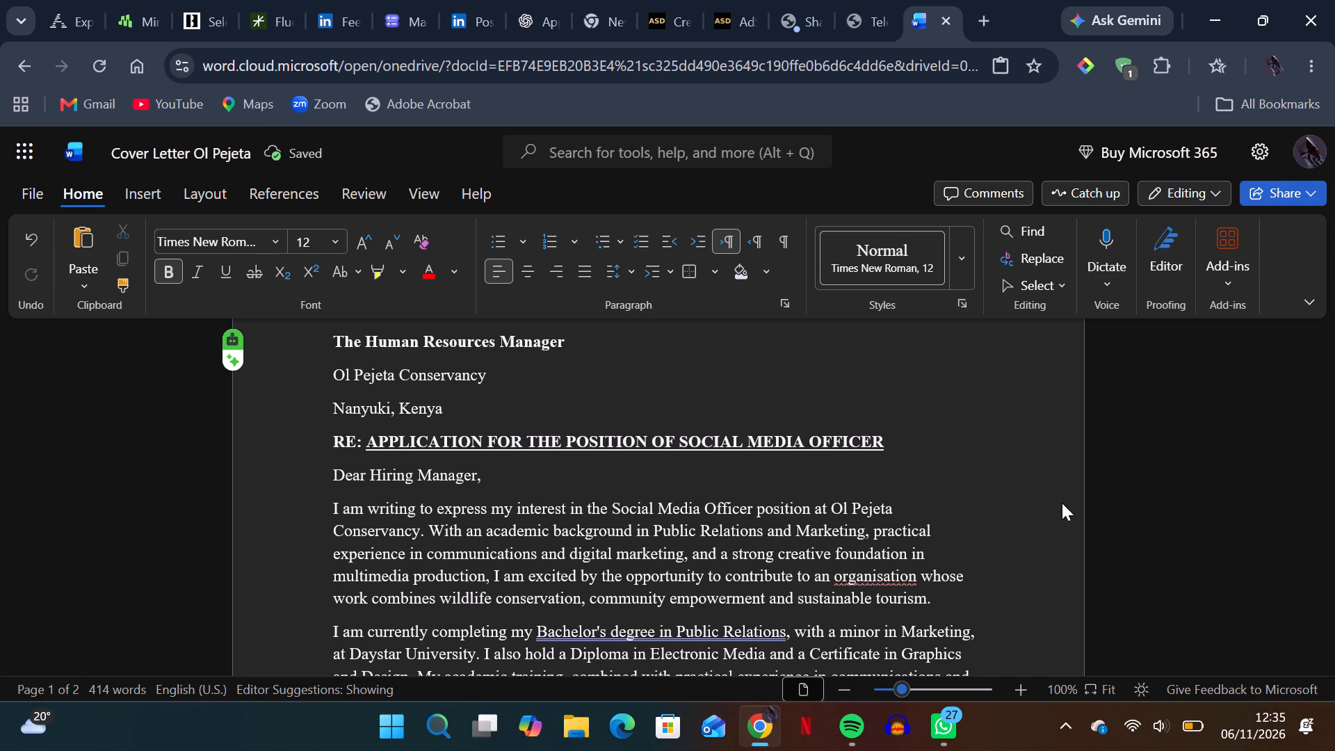
scroll(1062, 503, down, 5)
scroll(1062, 503, up, 3)
click(1056, 502)
scroll(1053, 498, down, 4)
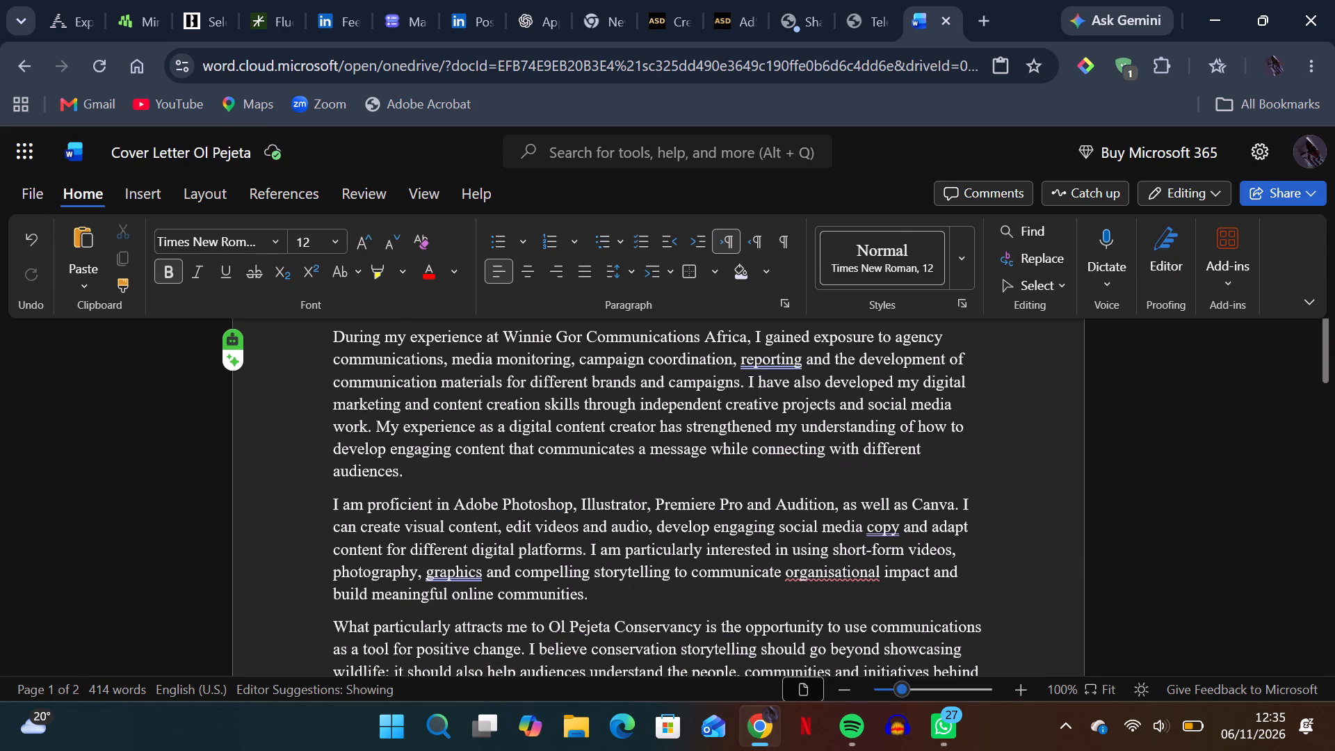
scroll(1053, 498, down, 5)
scroll(1053, 498, up, 3)
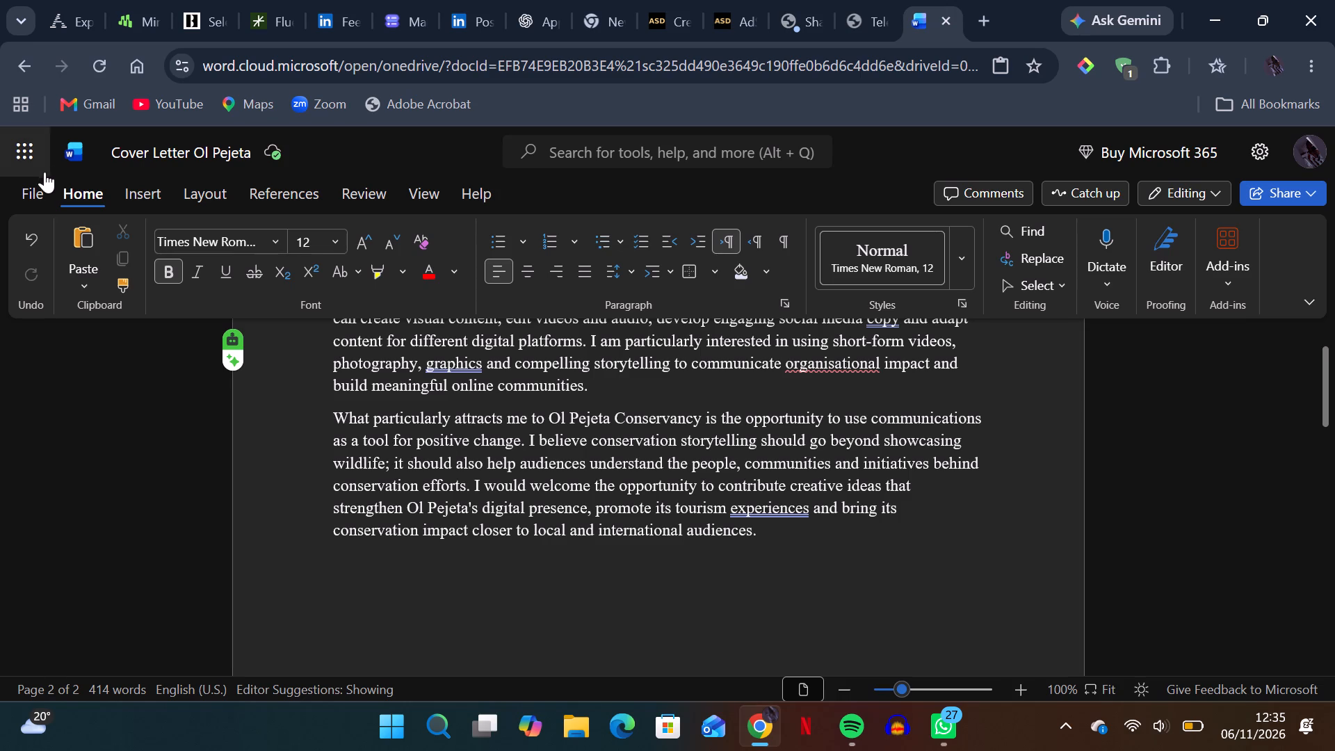
Download a copy of the cover letter as a Word document, saving it as "Cover Letter Ol Pejeta" in the Downloads folder.
click(36, 199)
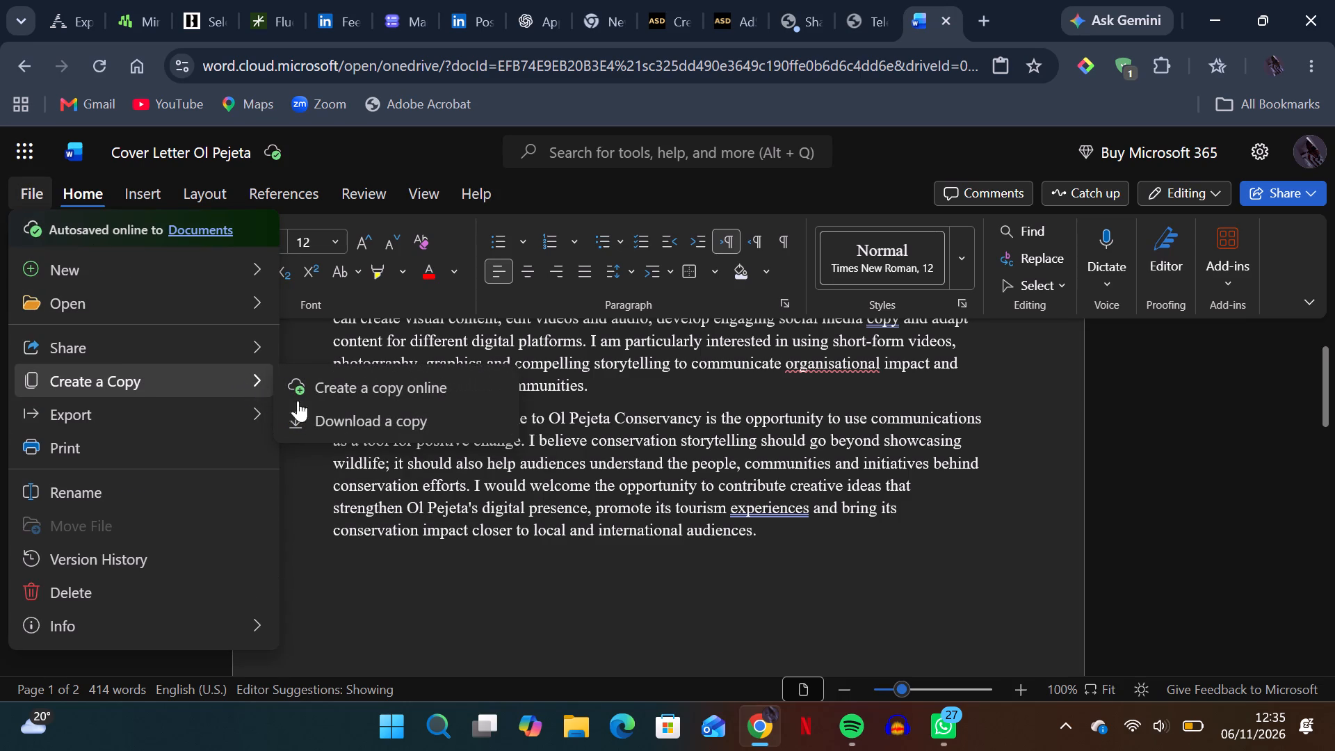
click(428, 422)
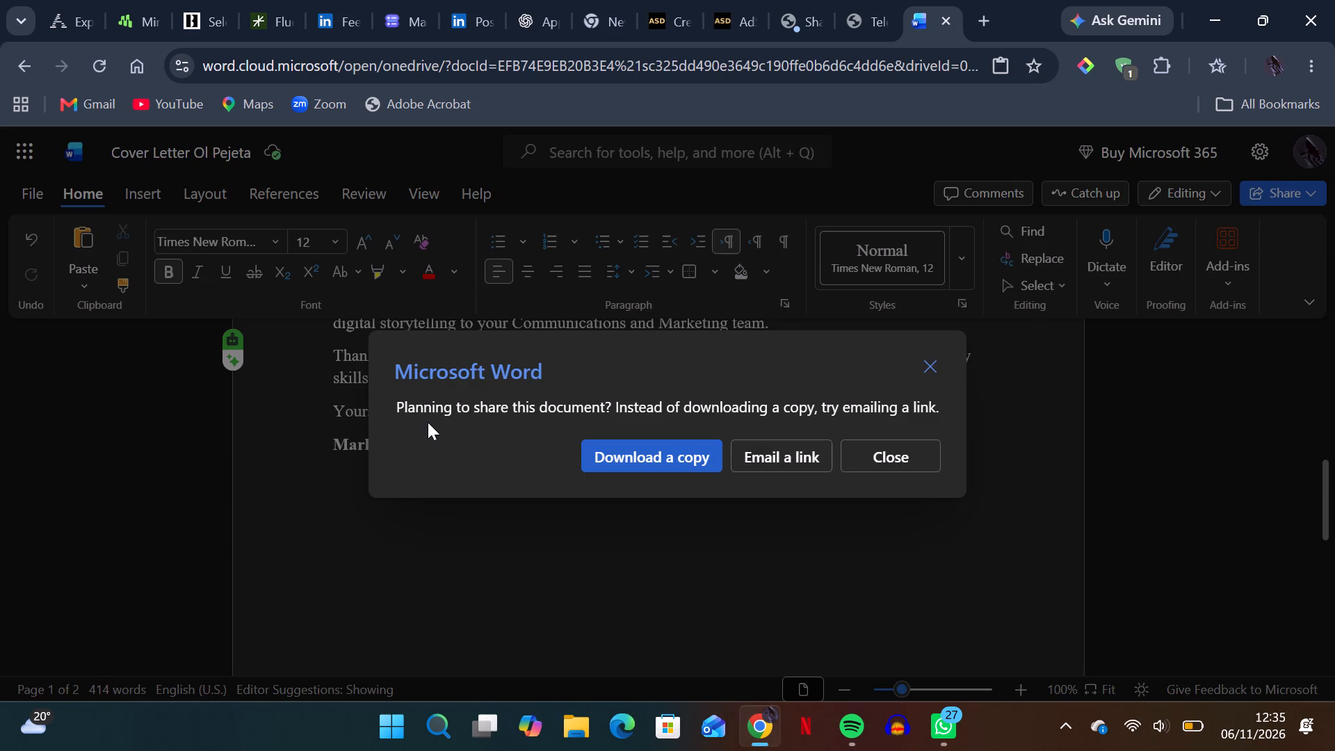
click(666, 453)
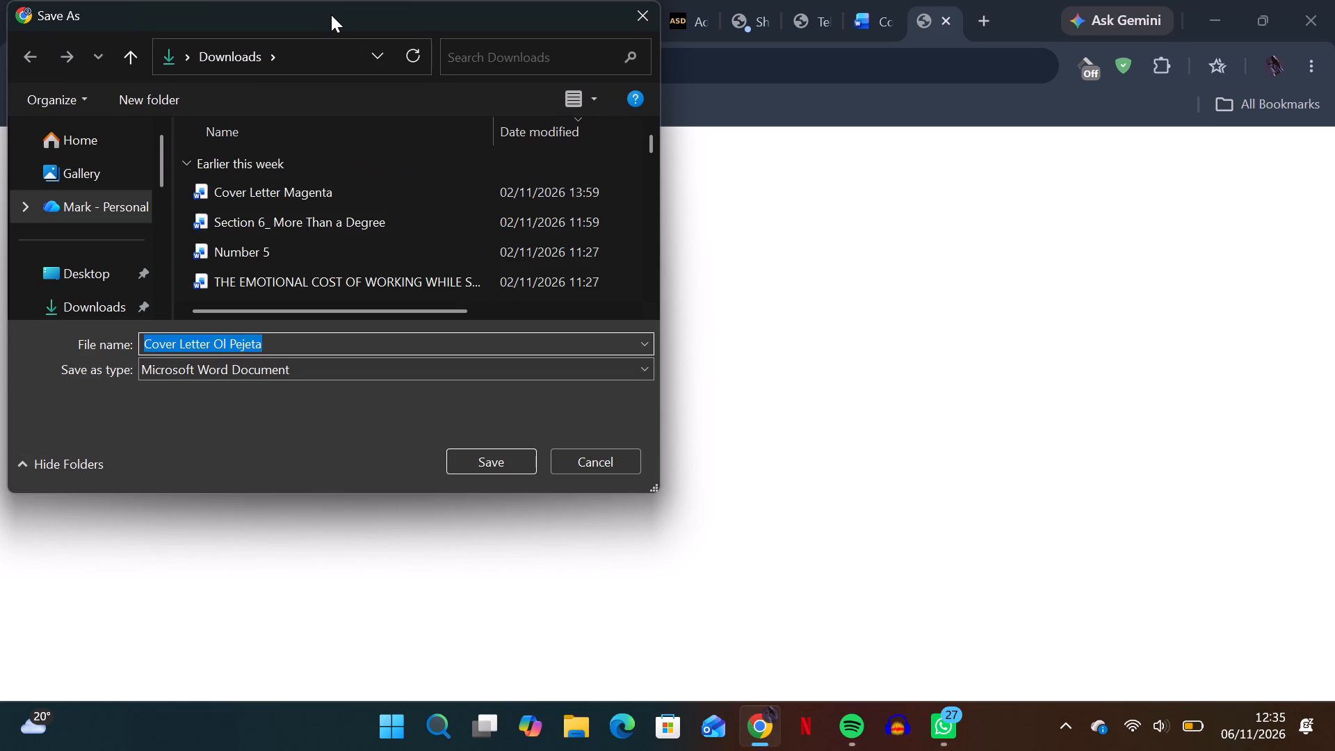
click(73, 303)
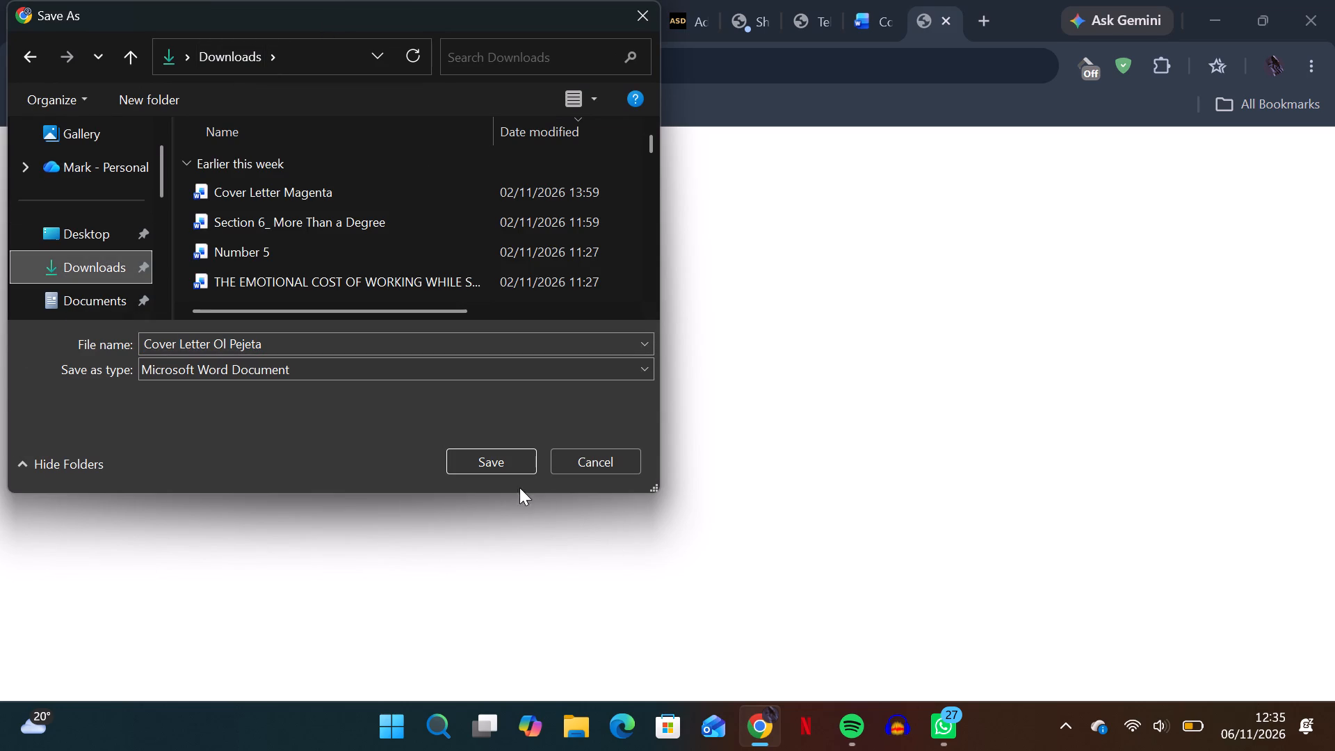
click(502, 463)
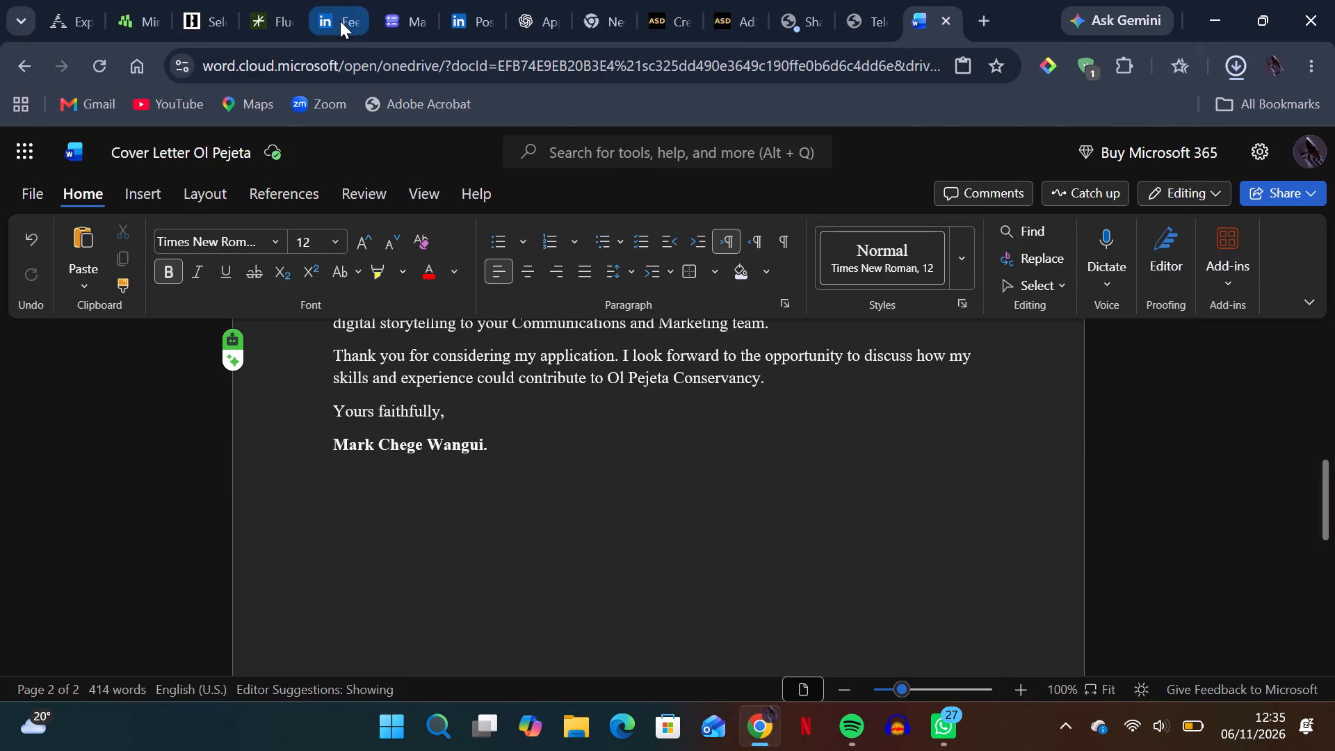
Switch to the LinkedIn feed and read the application instructions in Ol Pejeta Conservancy's hiring post.
click(339, 21)
scroll(548, 442, down, 5)
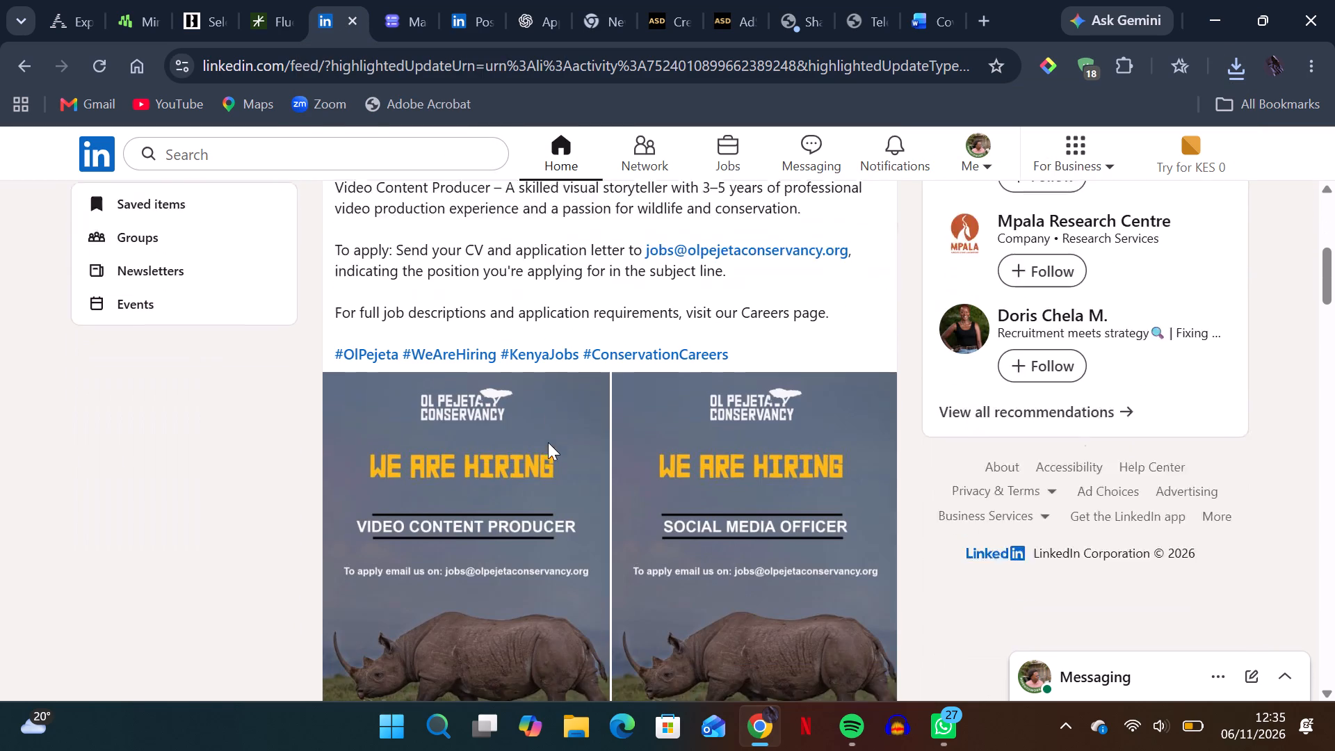
scroll(548, 442, down, 4)
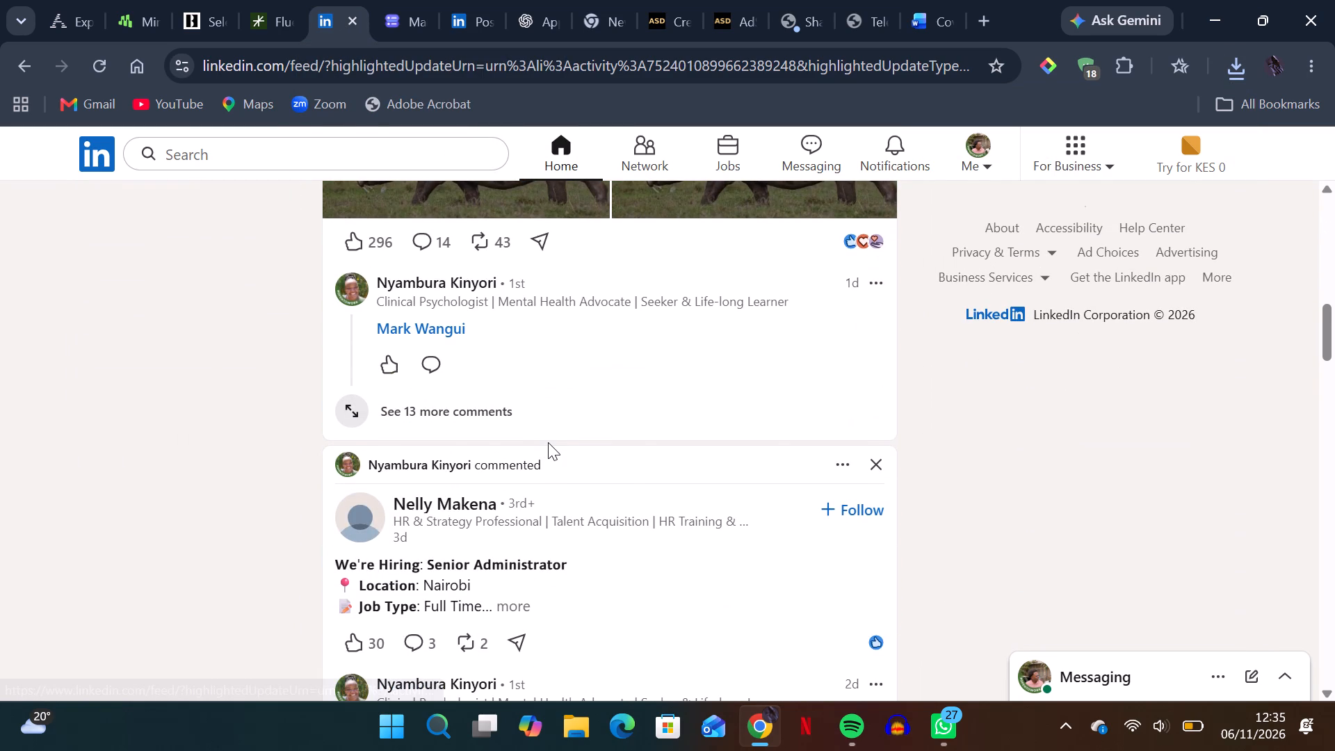
Copy the application email address from the "To apply" line of Ol Pejeta Conservancy's hiring post.
scroll(548, 442, down, 1)
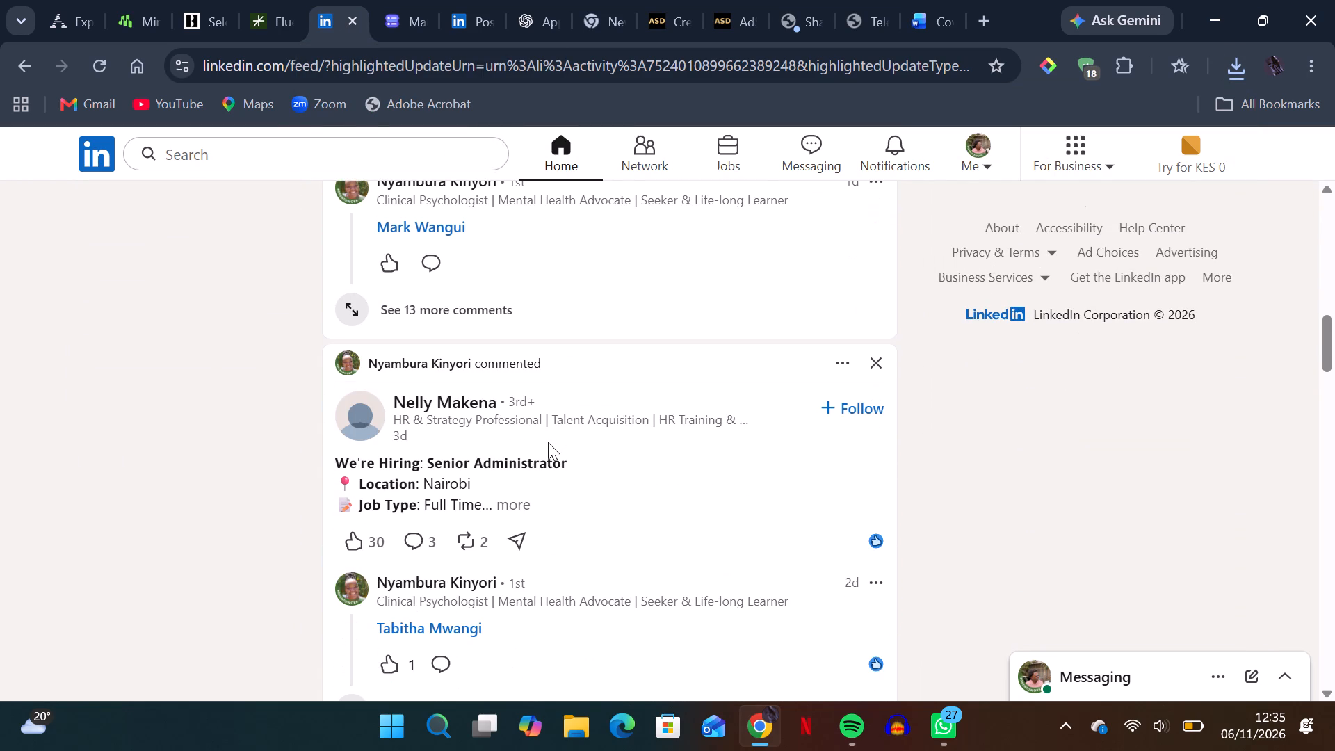
scroll(548, 442, up, 5)
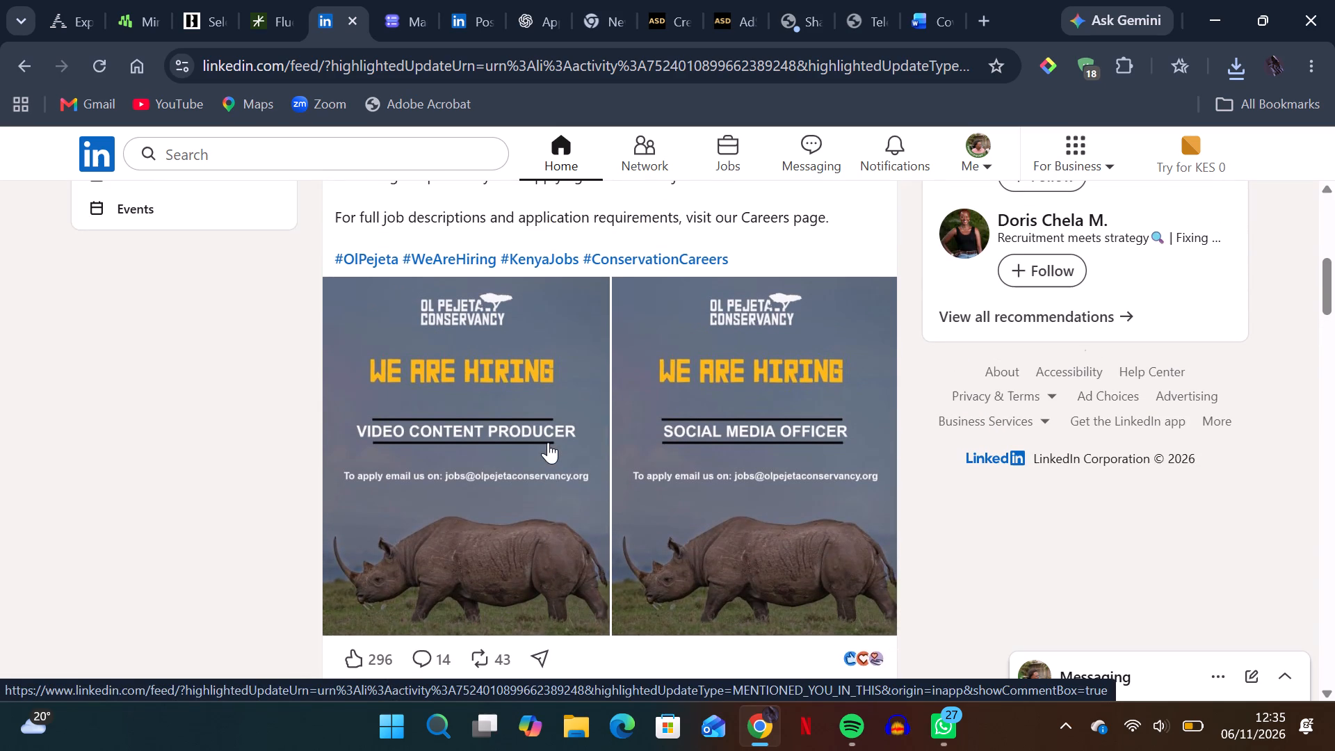
scroll(548, 442, up, 4)
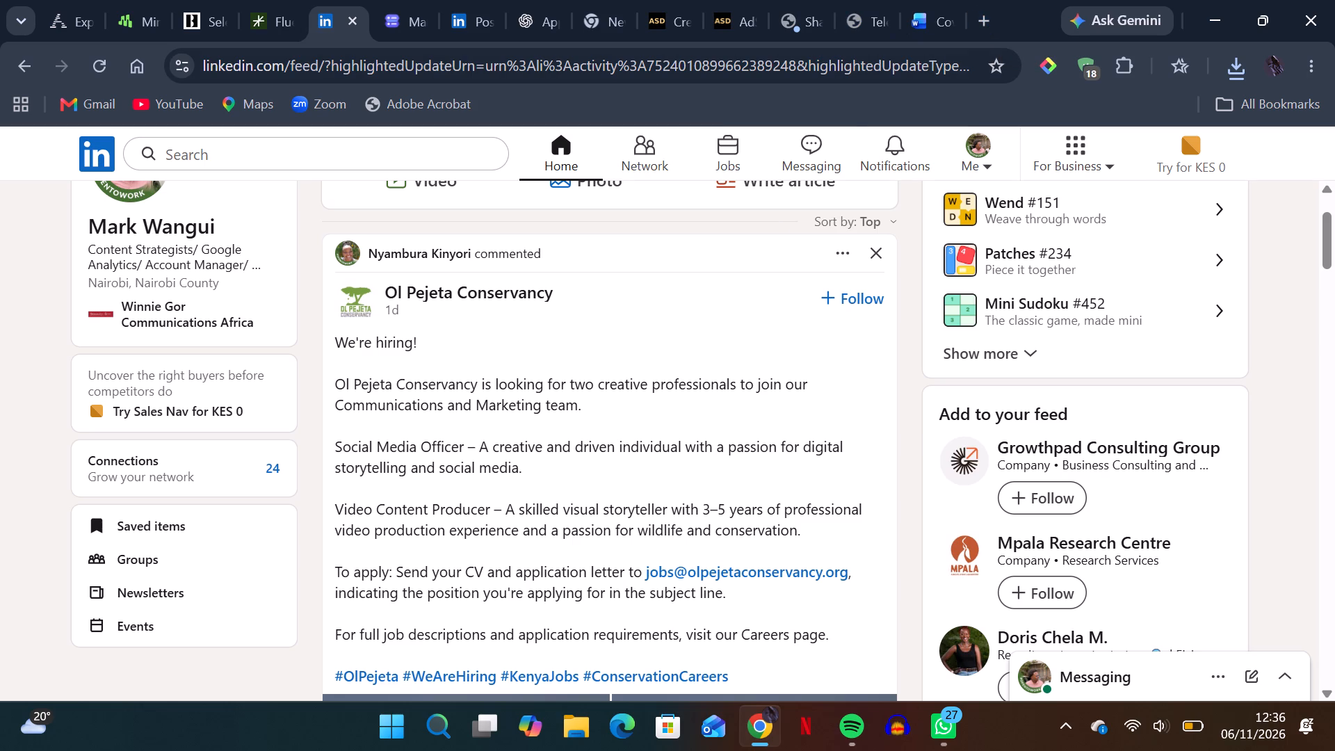
drag(645, 574, 671, 572)
drag(671, 572, 848, 567)
right_click(776, 564)
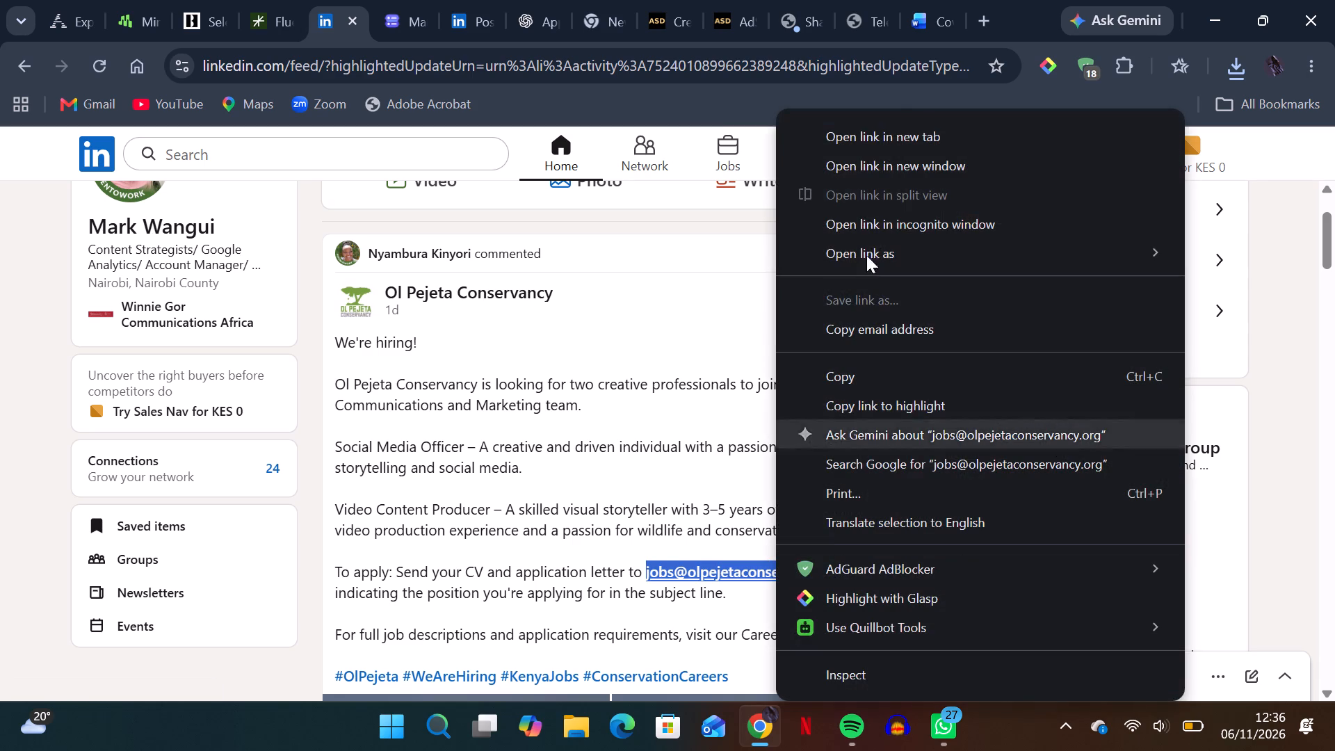
click(867, 330)
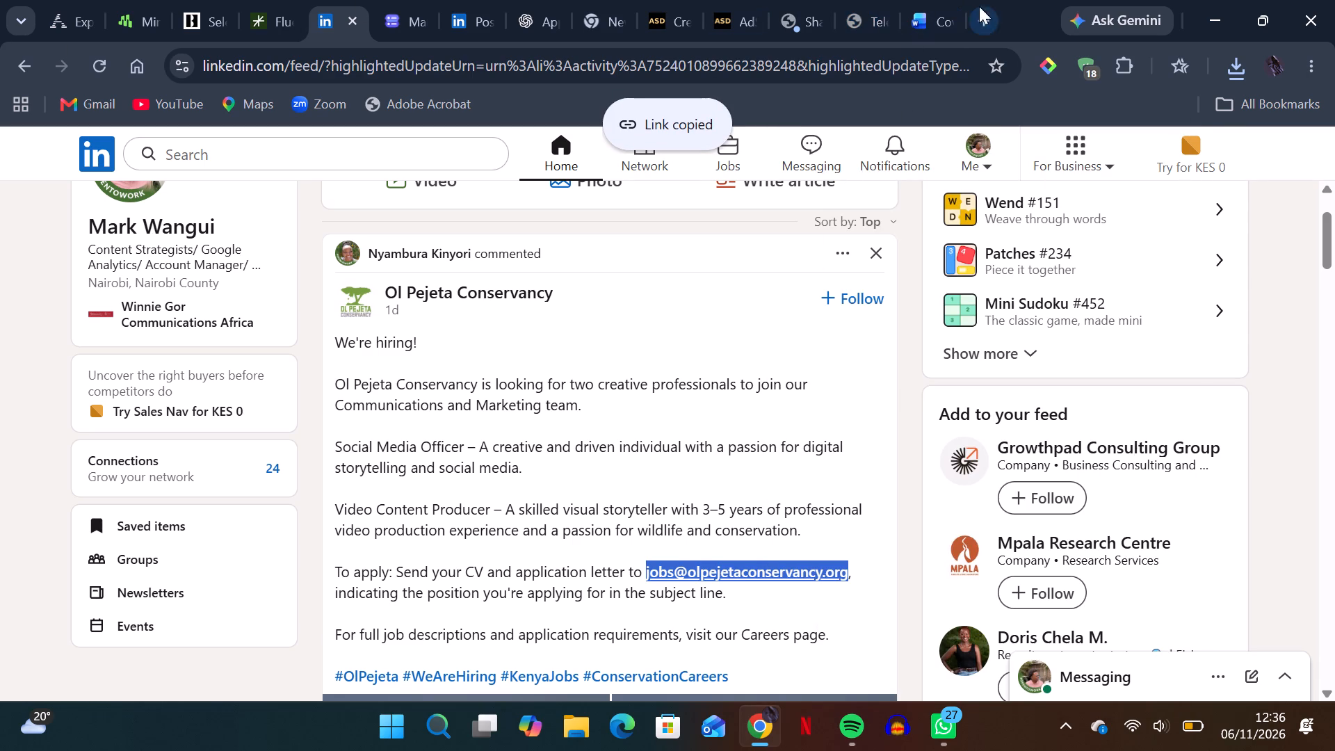
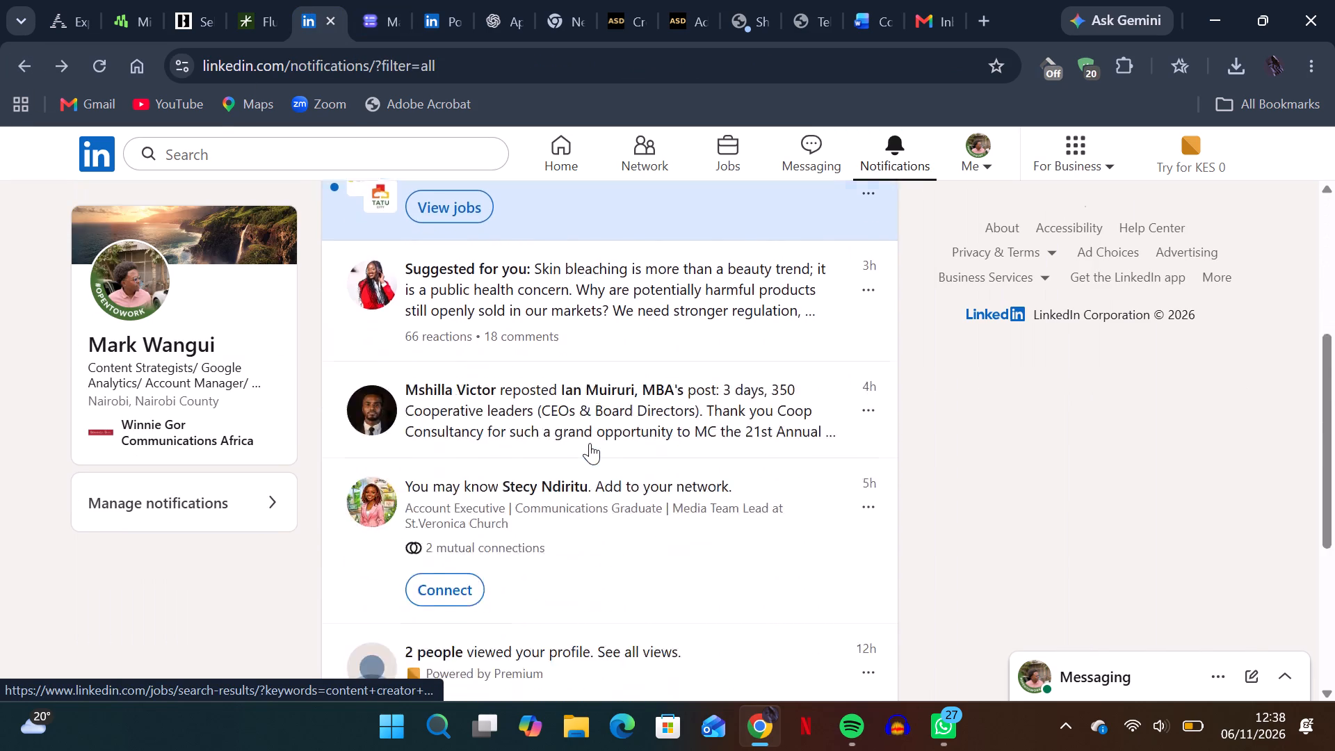
Look through the LinkedIn notifications for the comment mentions linked to hiring posts, including Ol Pejeta Conservancy's Communications and Marketing post.
scroll(590, 443, down, 7)
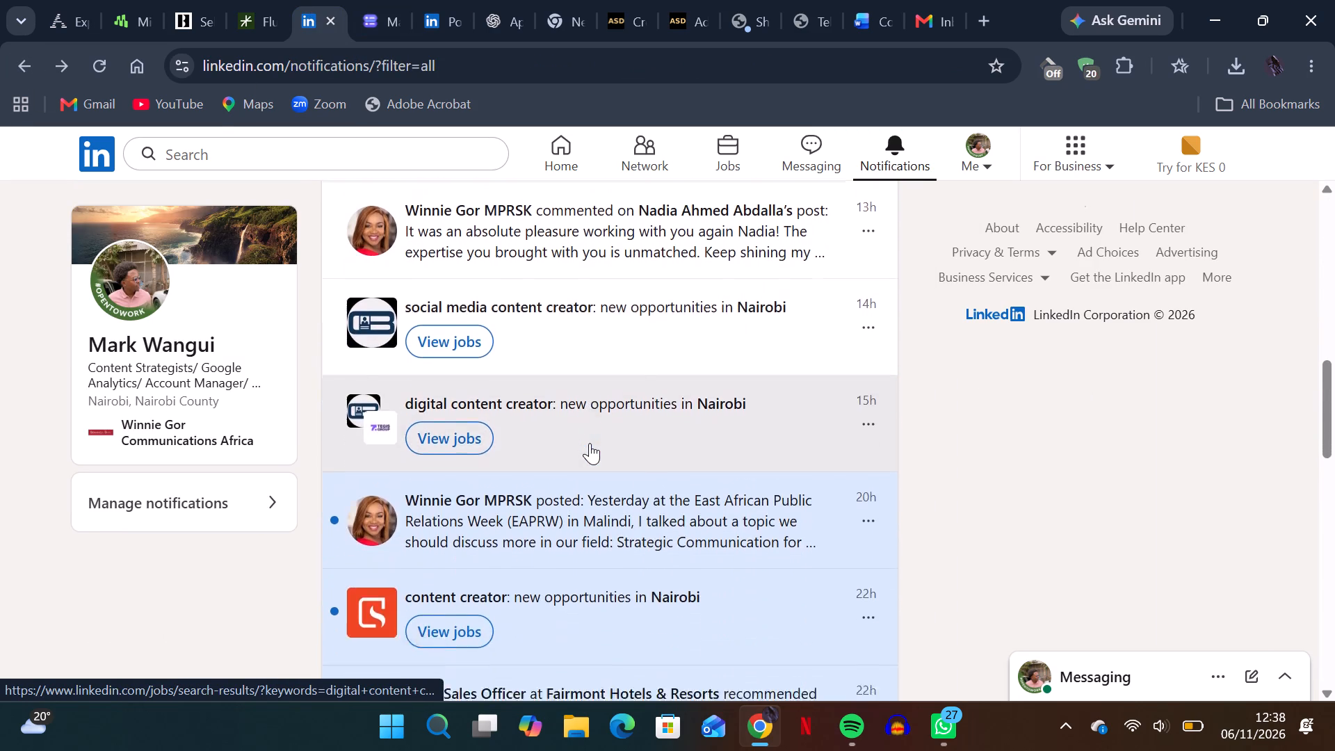
scroll(590, 443, down, 4)
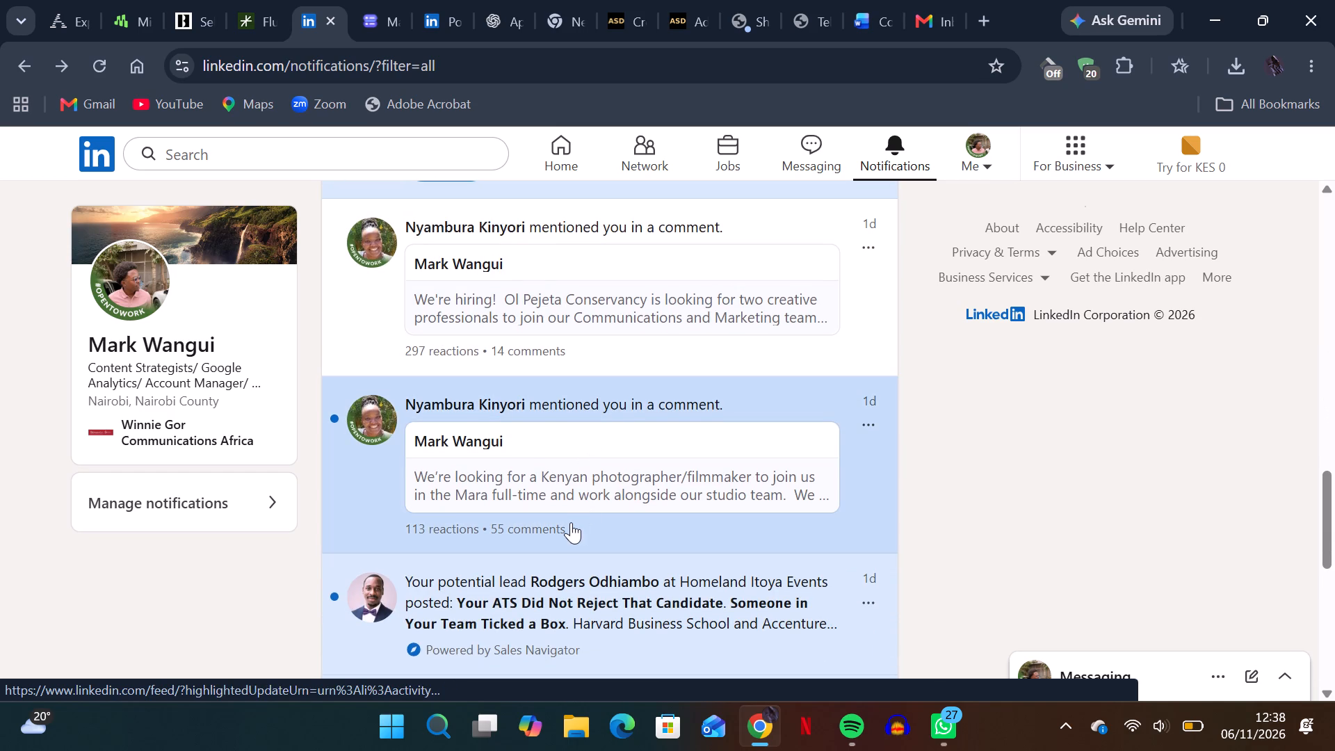
Look through the LinkedIn notifications and open the comment mention on Evercove's intern recruitment post.
scroll(571, 522, down, 2)
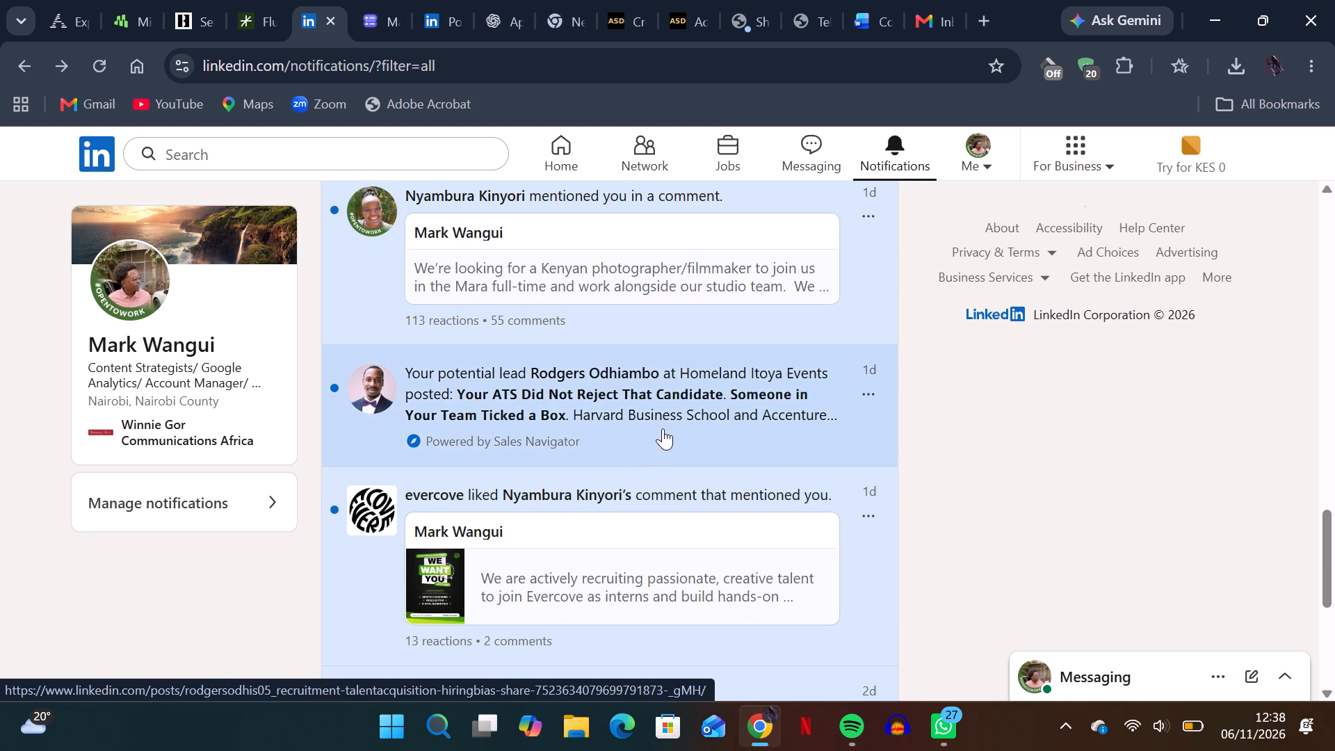
scroll(663, 428, down, 3)
scroll(663, 428, up, 2)
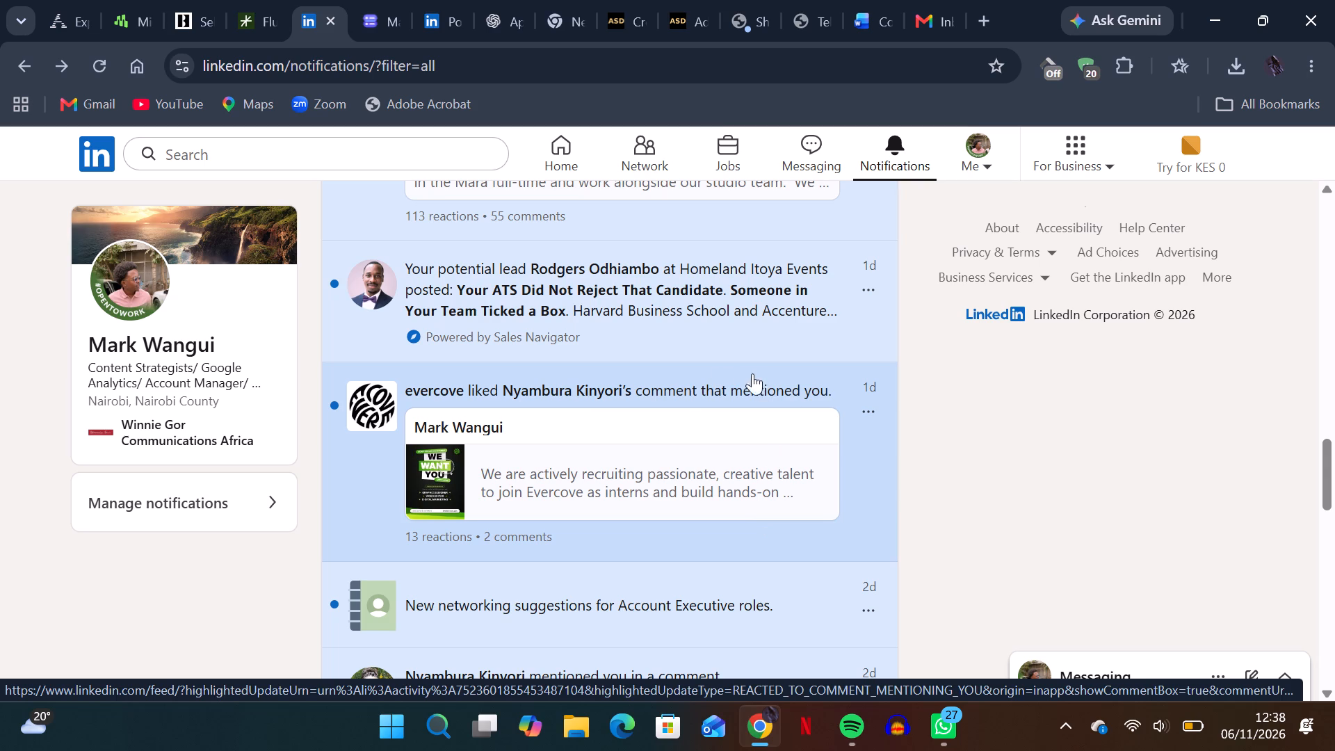
scroll(681, 398, down, 3)
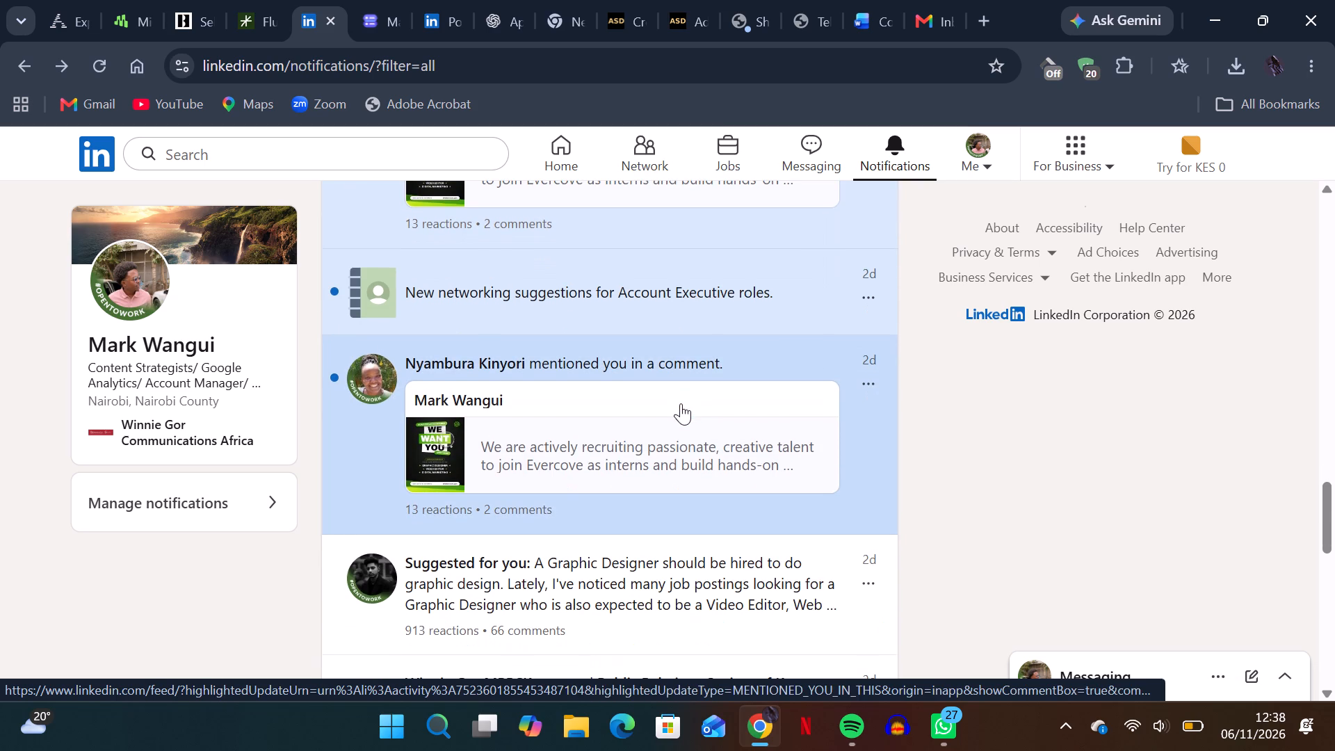
click(633, 357)
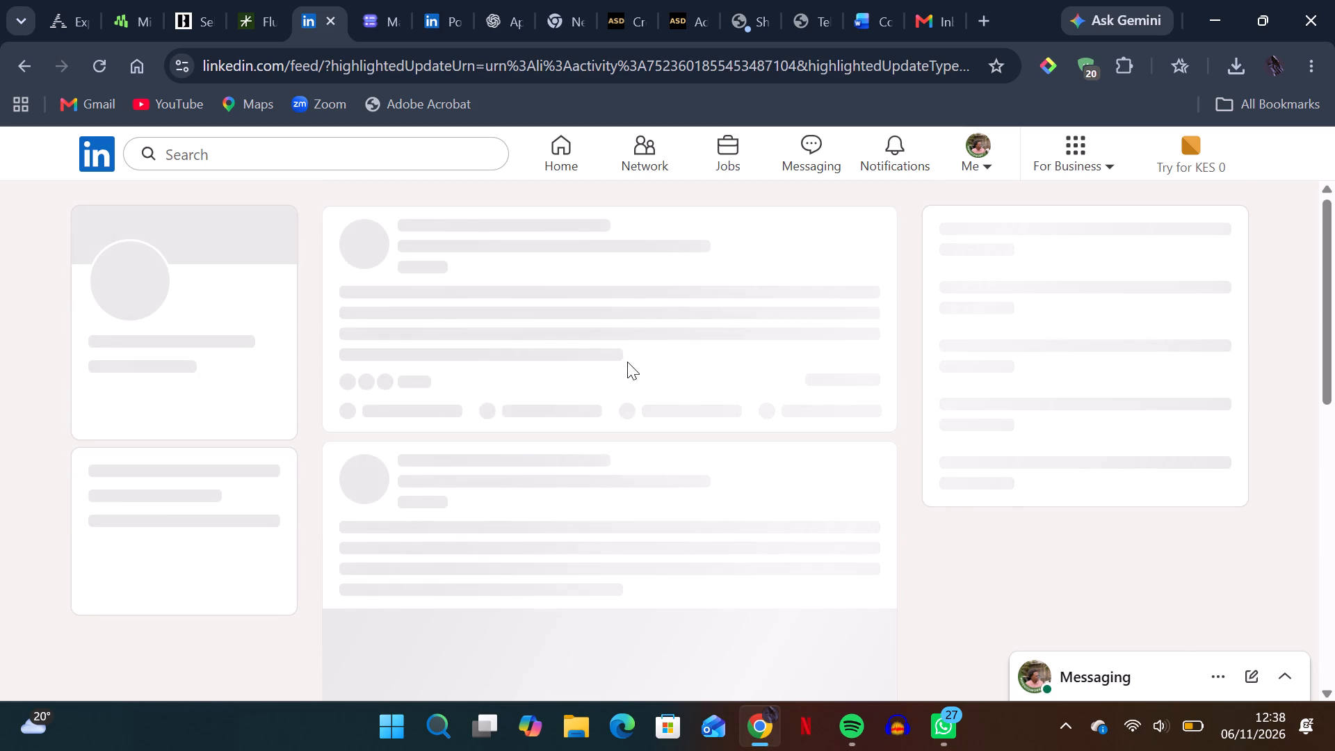
Expand Evercove's recruitment post and read its internship positions, location, role structure, ideal candidate and application instructions.
scroll(625, 362, up, 2)
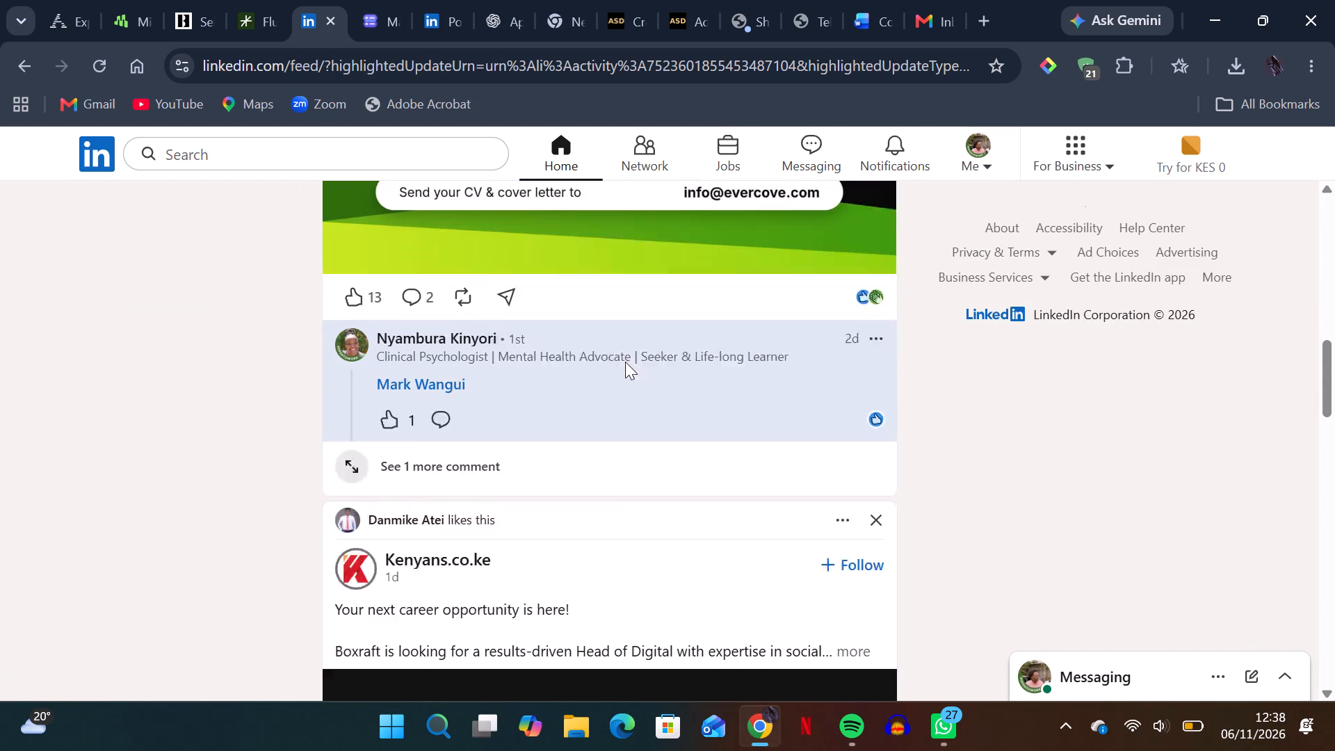
scroll(625, 362, up, 5)
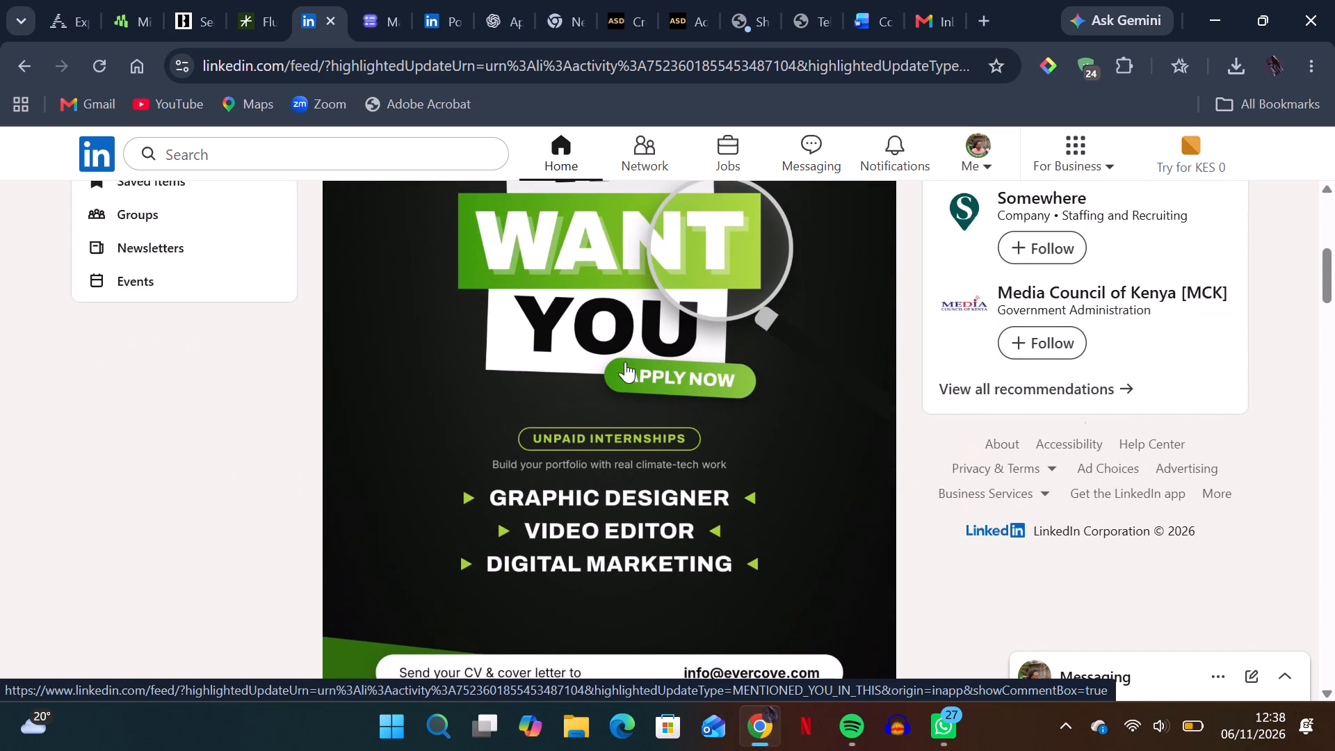
scroll(625, 362, up, 4)
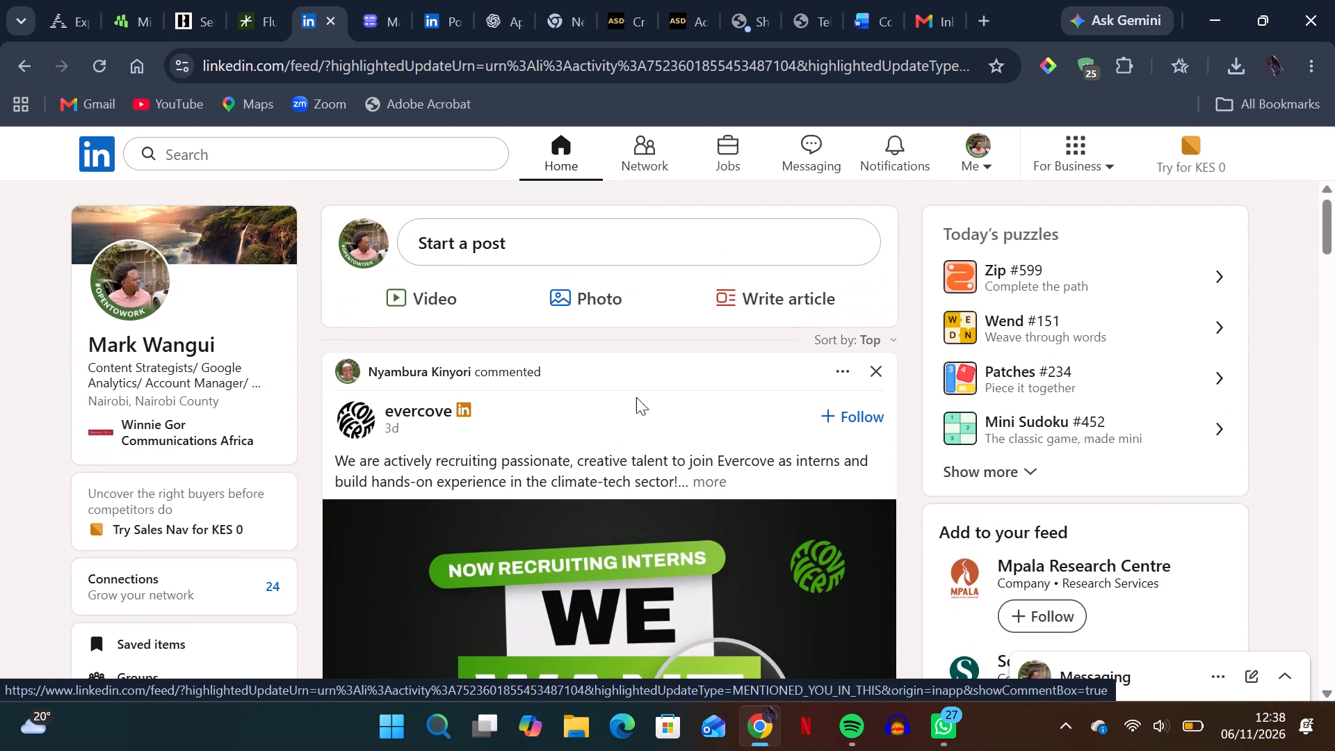
click(706, 478)
scroll(584, 500, down, 2)
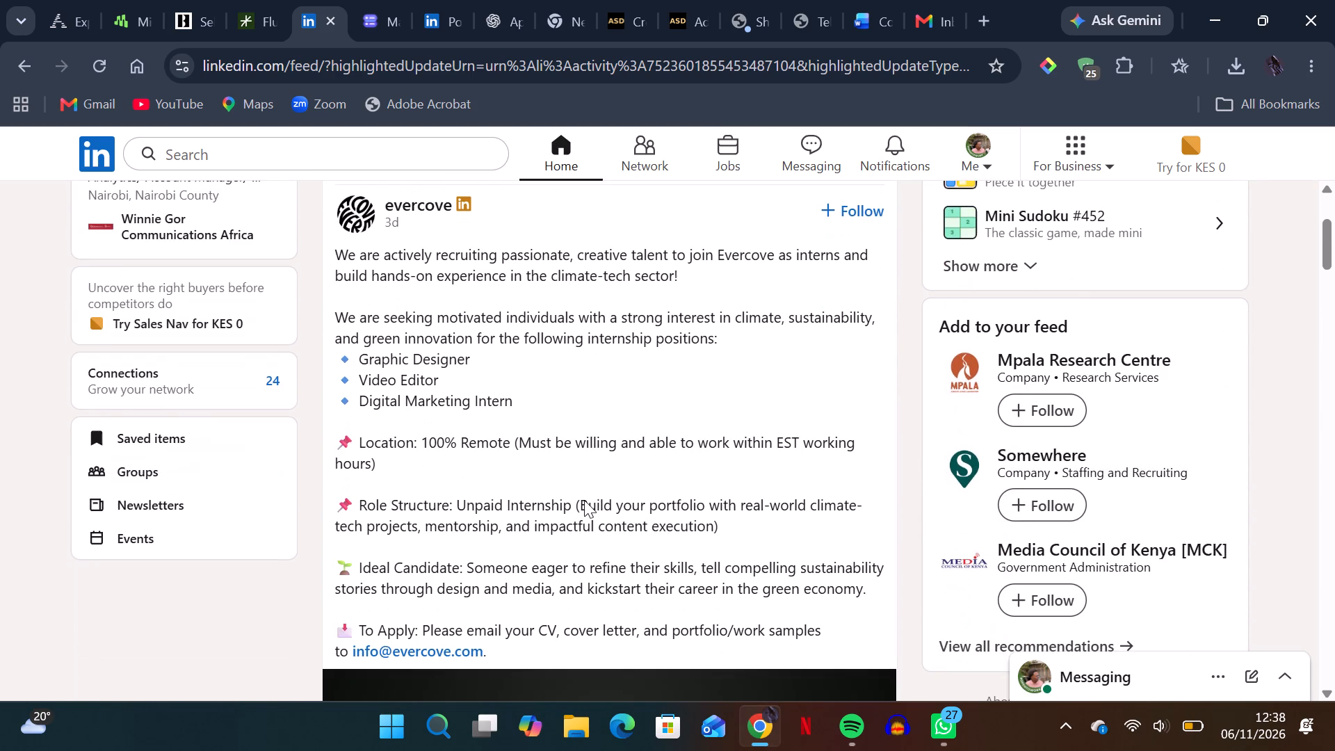
scroll(584, 500, down, 1)
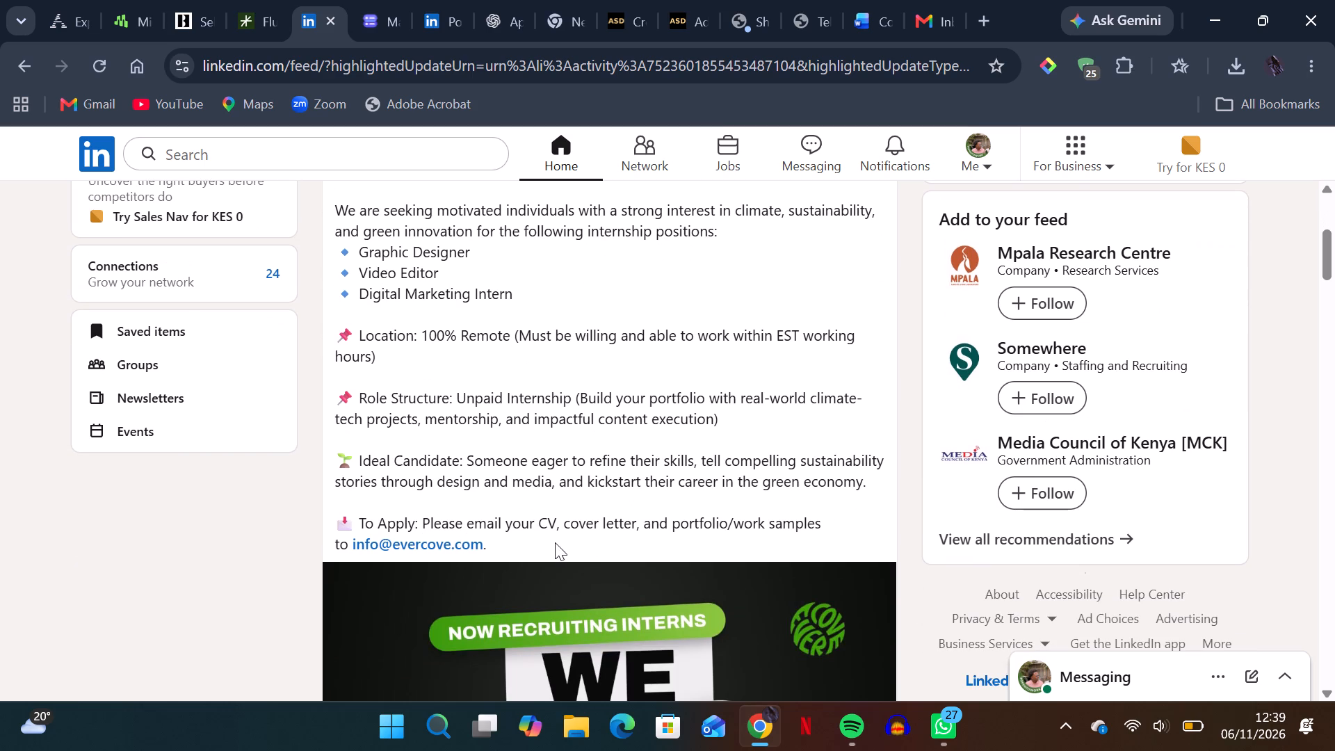
scroll(555, 542, up, 1)
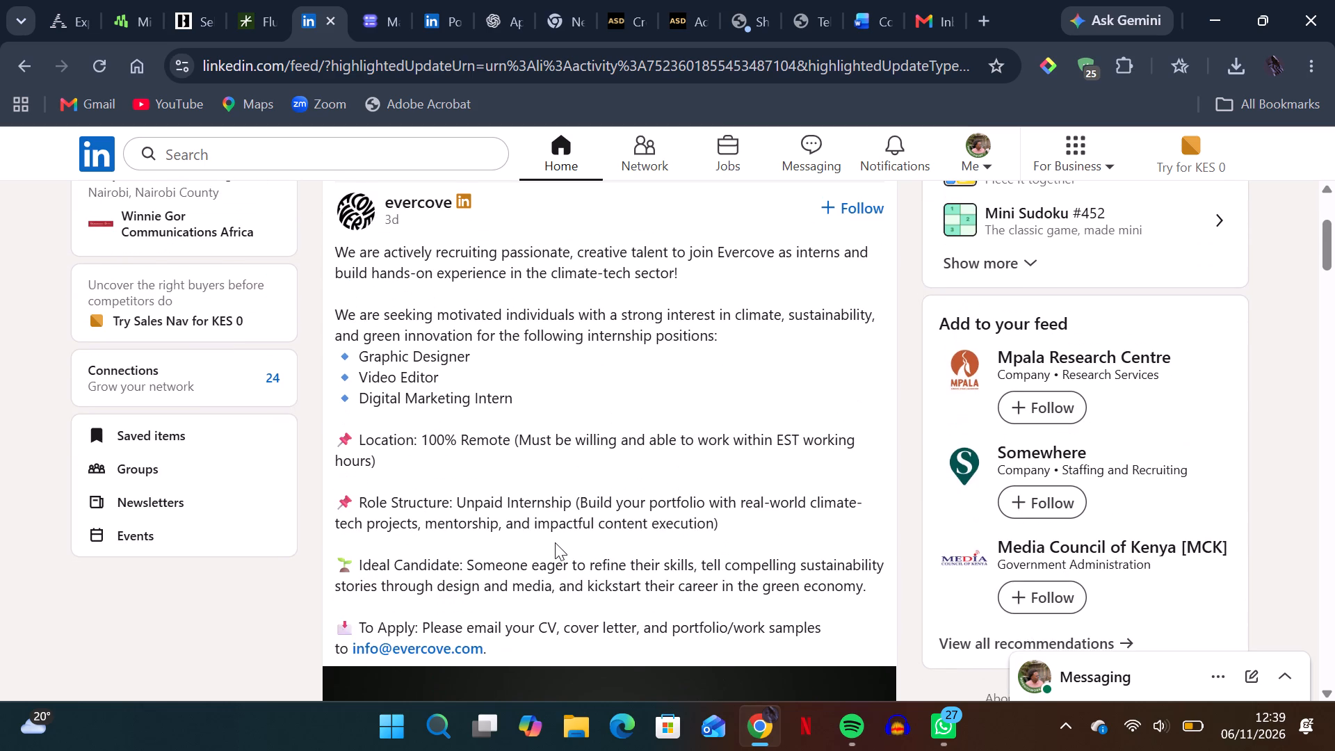
scroll(555, 542, up, 1)
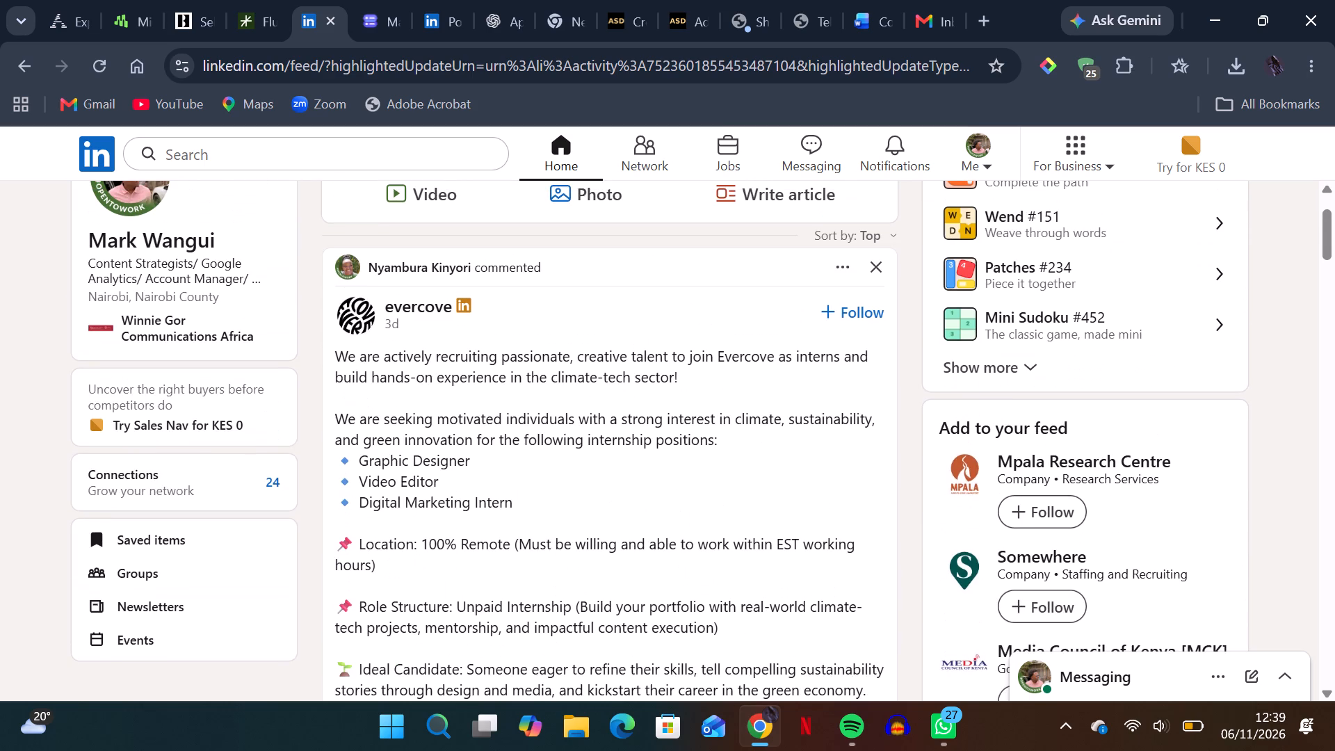
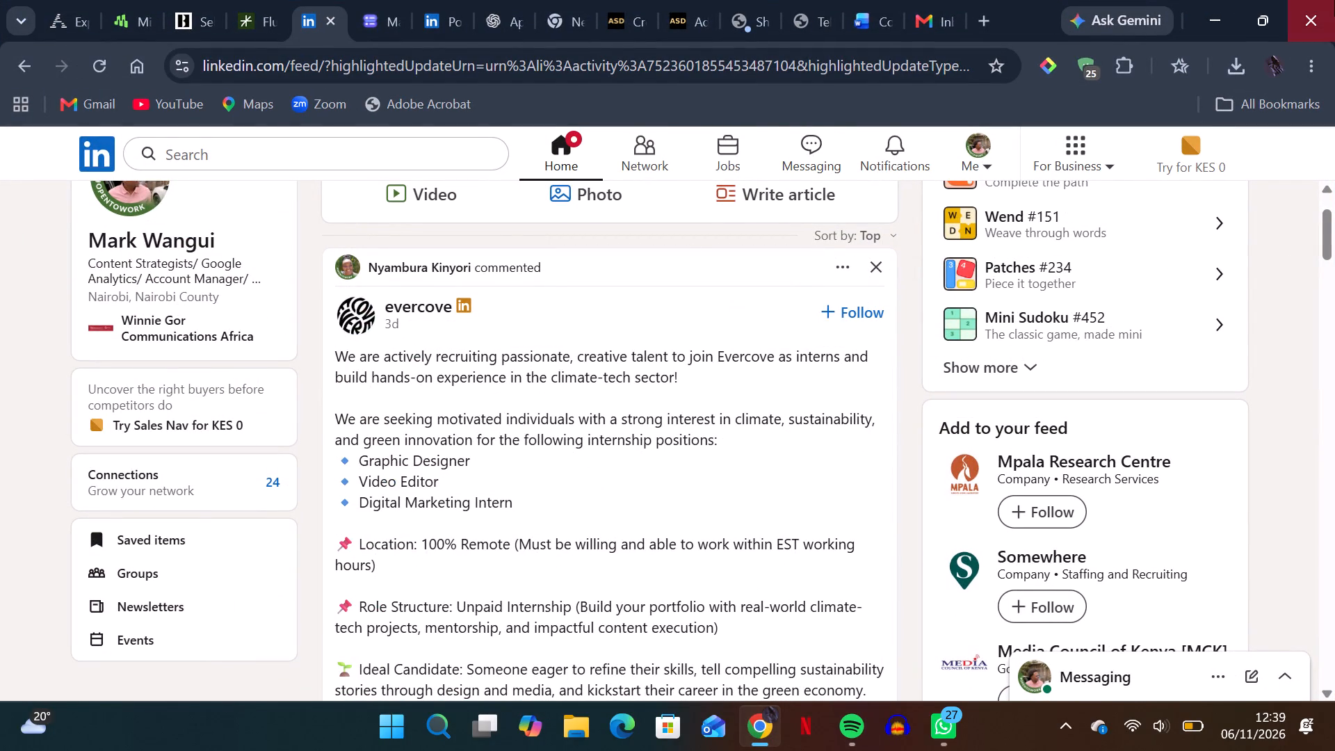
Leave the browser and launch Adobe InDesign 2025 from the recent Windows searches.
click(1212, 3)
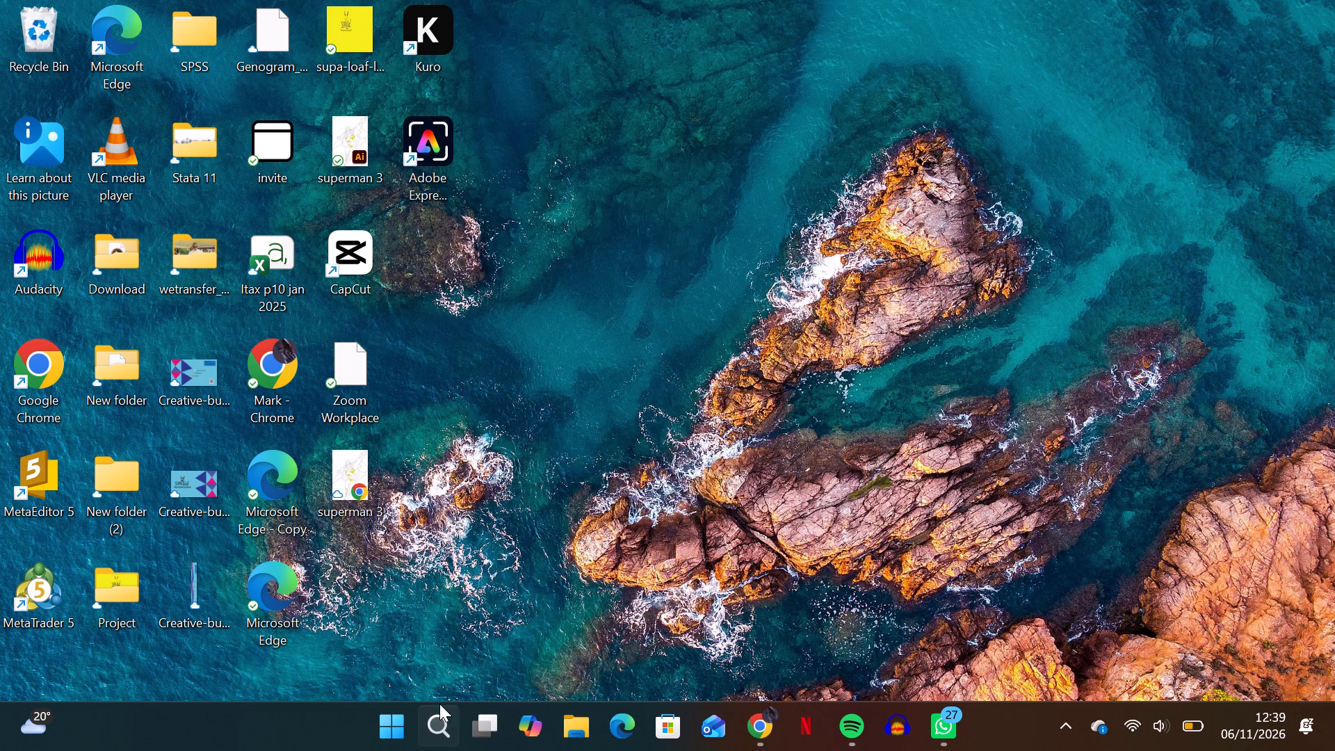
click(447, 738)
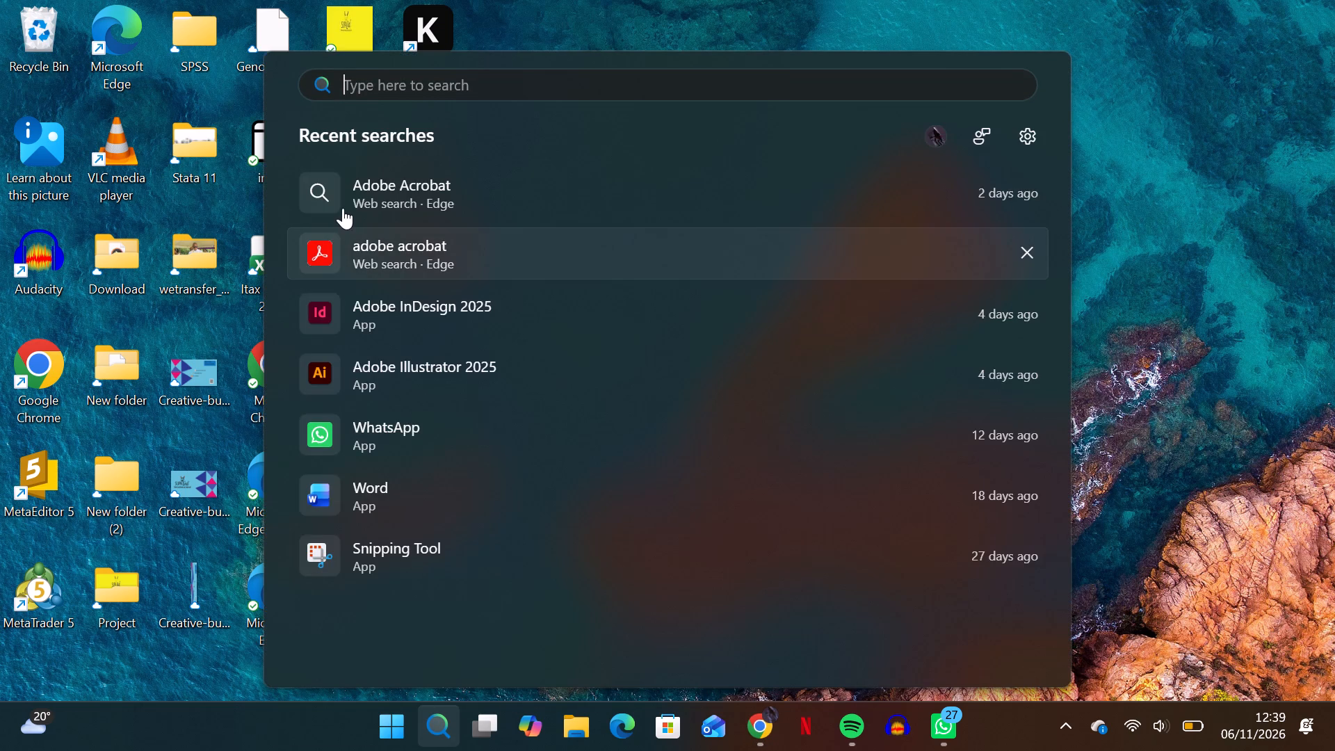
double_click(436, 312)
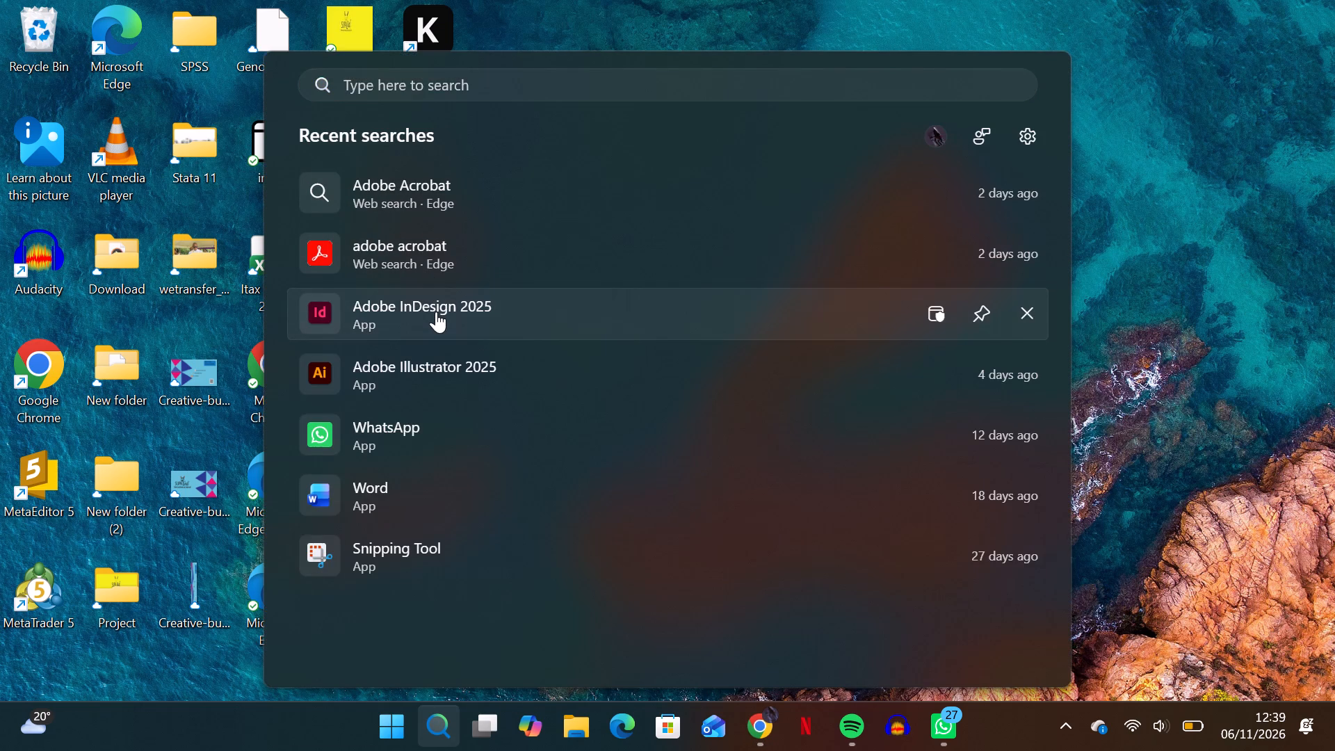
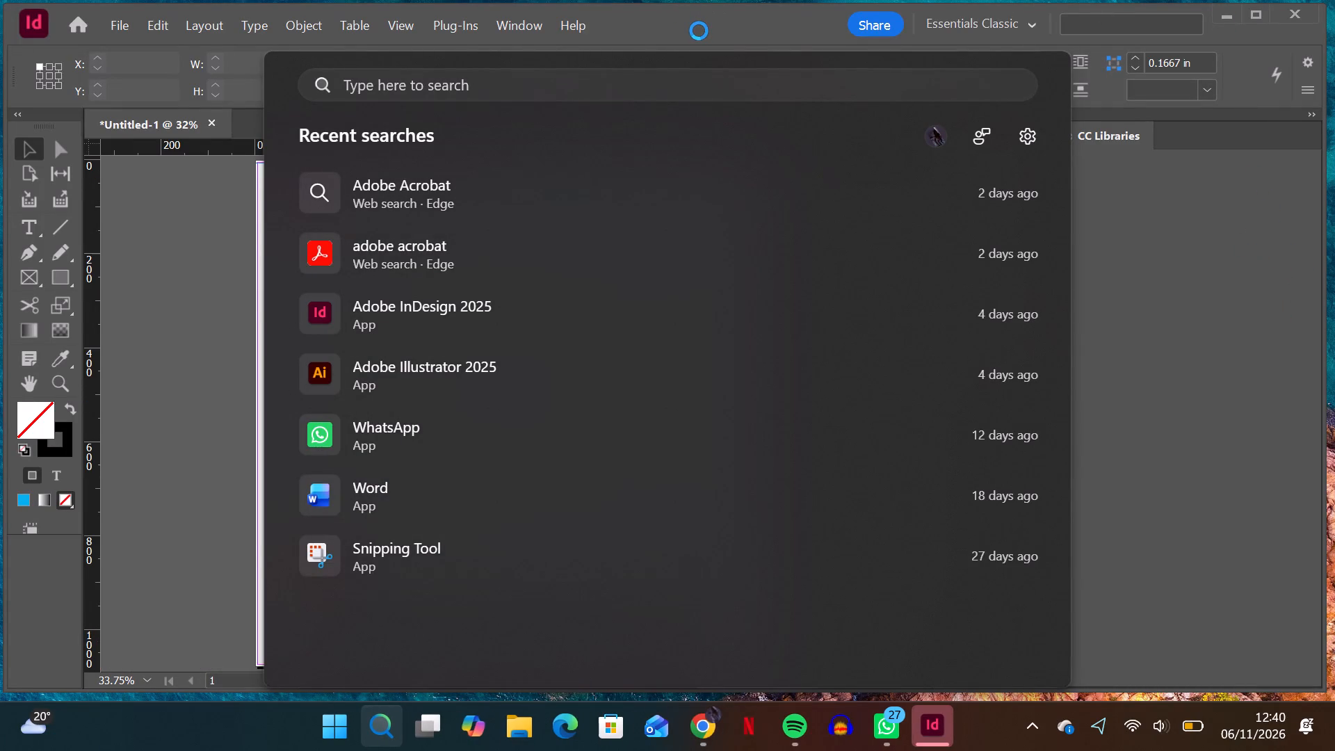
Dismiss the Windows search and open the recent document Untitled-1.indd in InDesign.
click(699, 31)
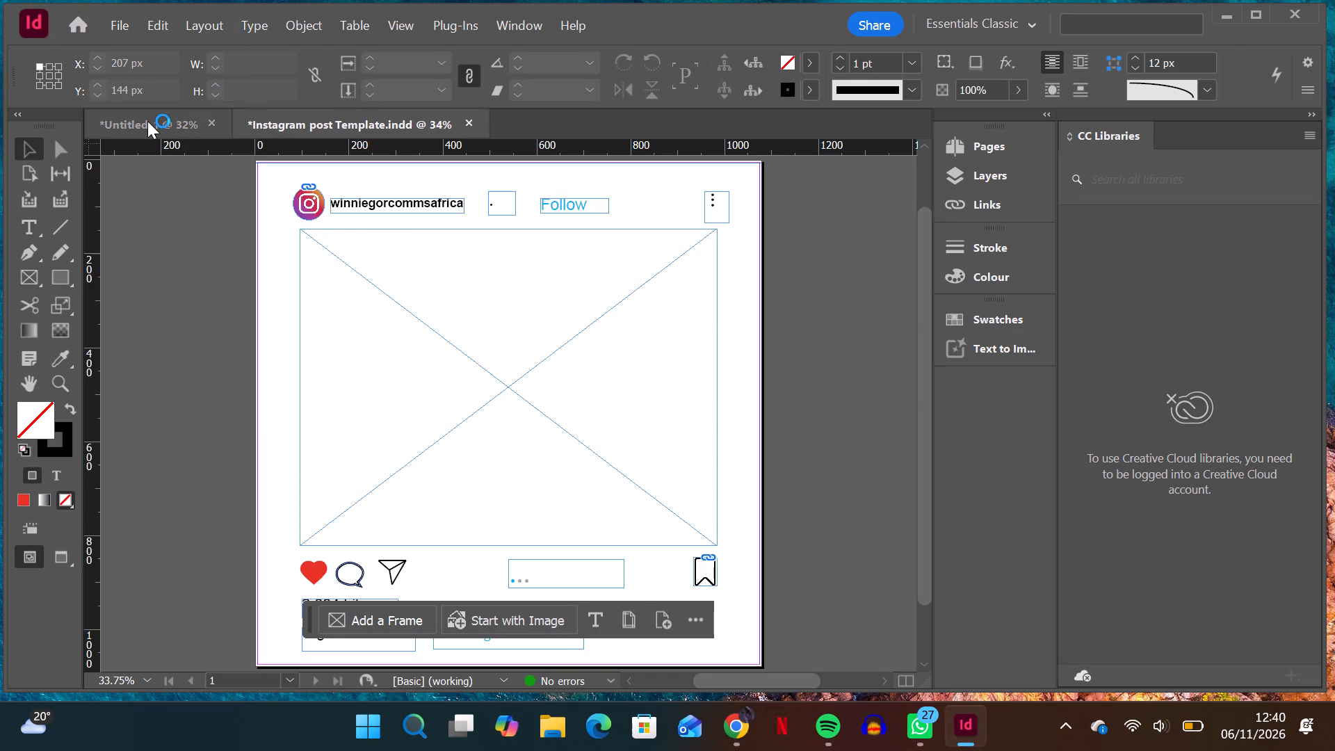
click(121, 32)
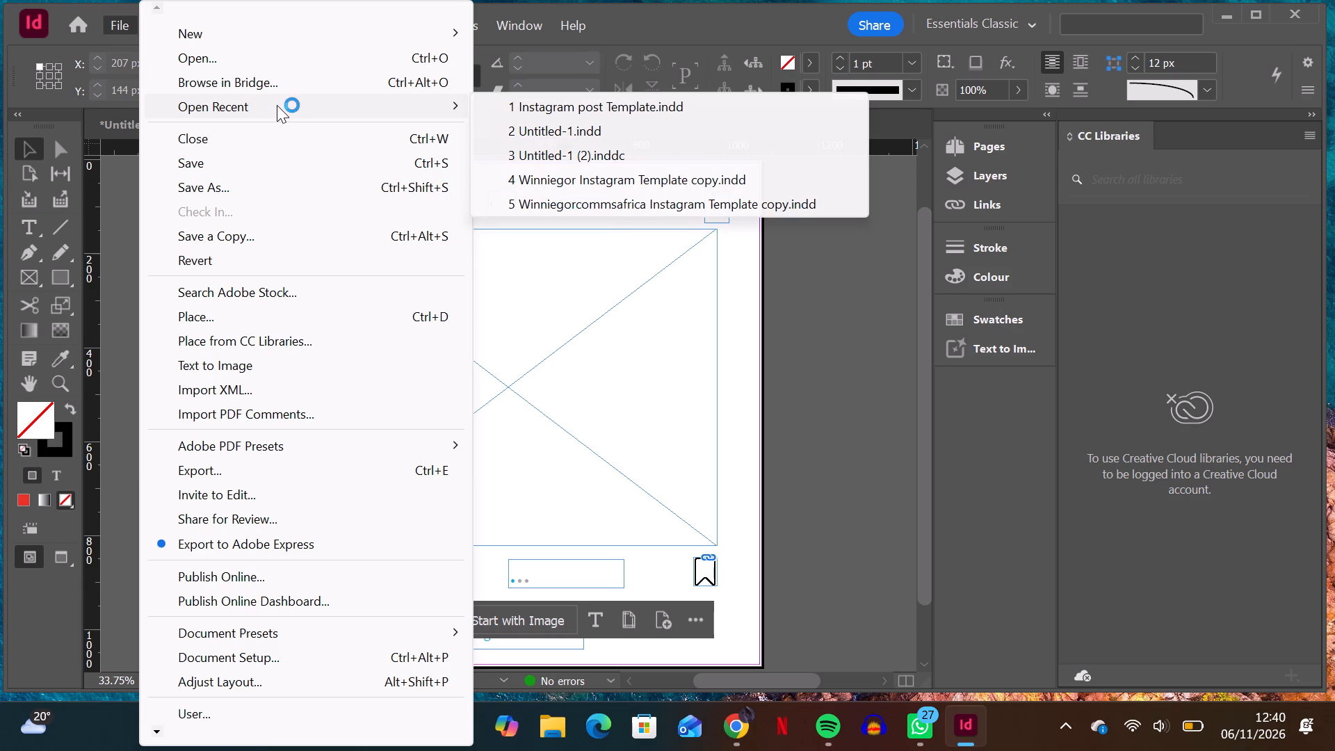
click(597, 131)
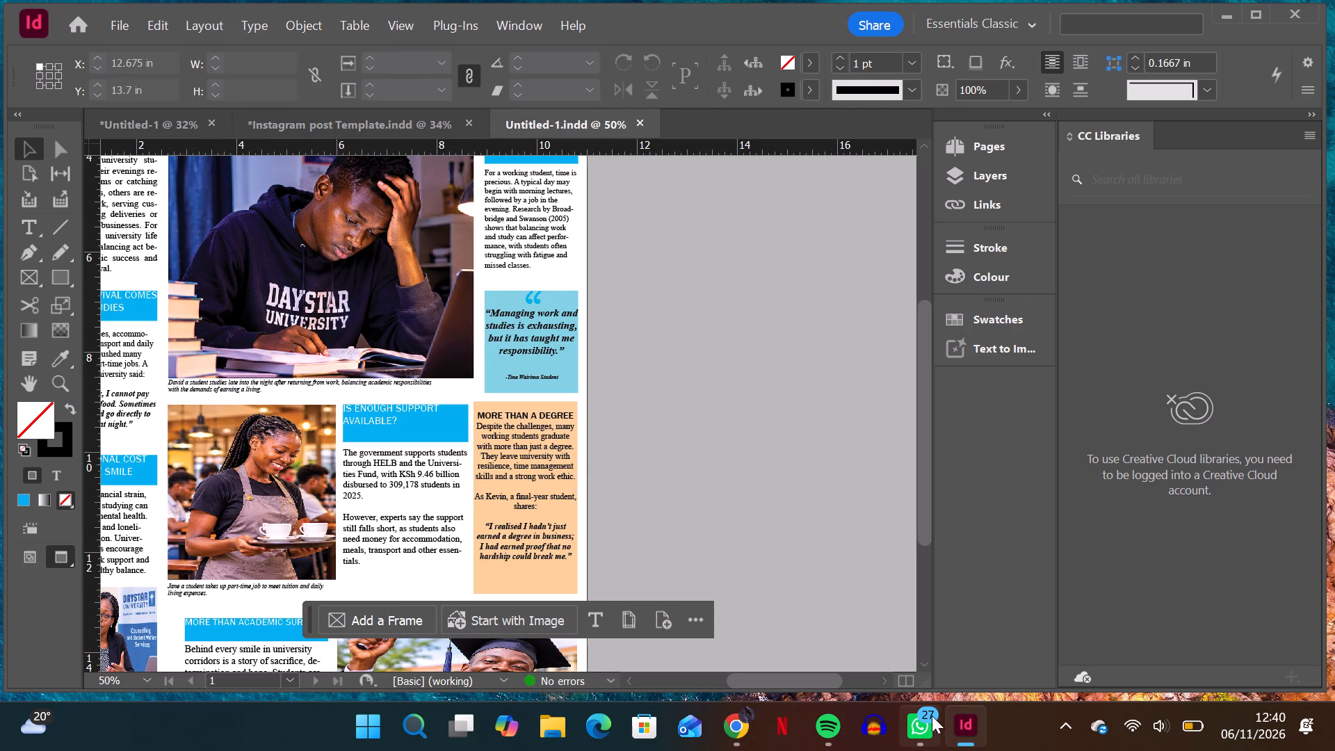
Switch the "Behind the Smile" newspaper page from Preview to Normal screen mode to show its frame edges and guides.
drag(795, 678, 772, 679)
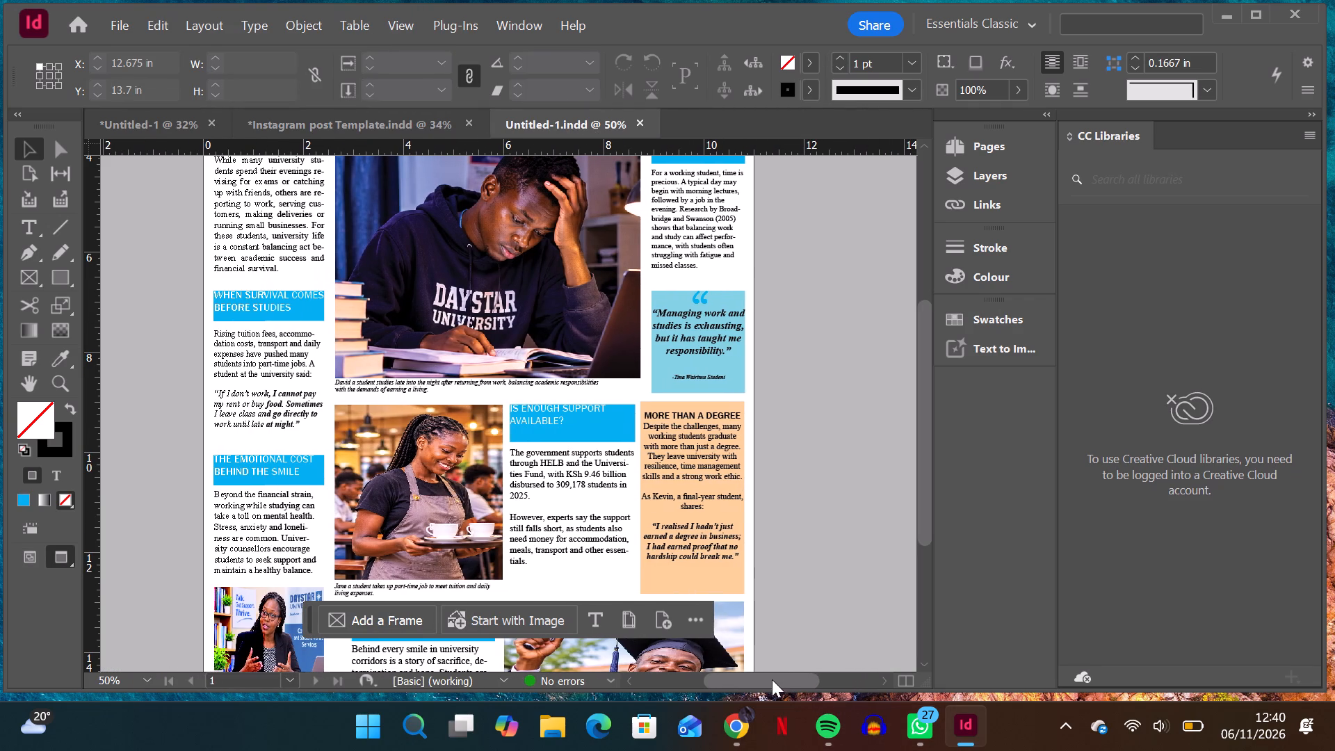
scroll(823, 590, up, 6)
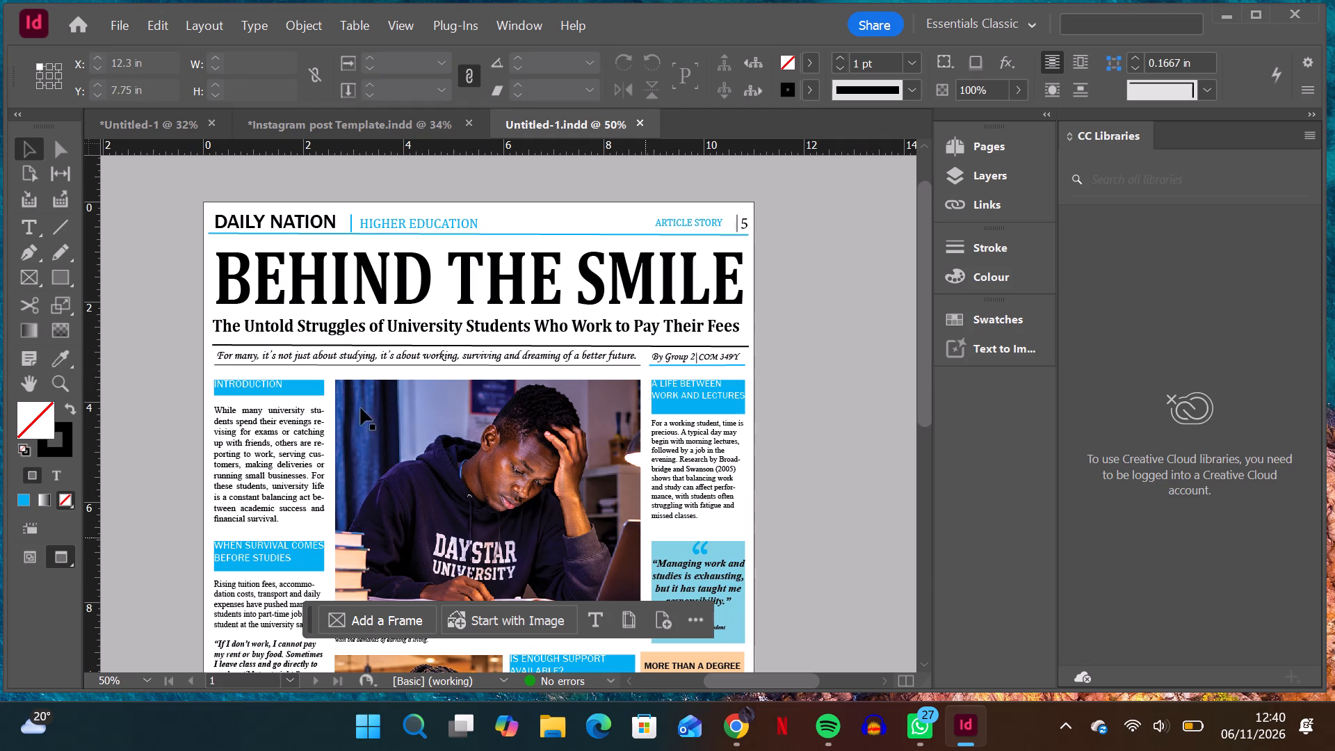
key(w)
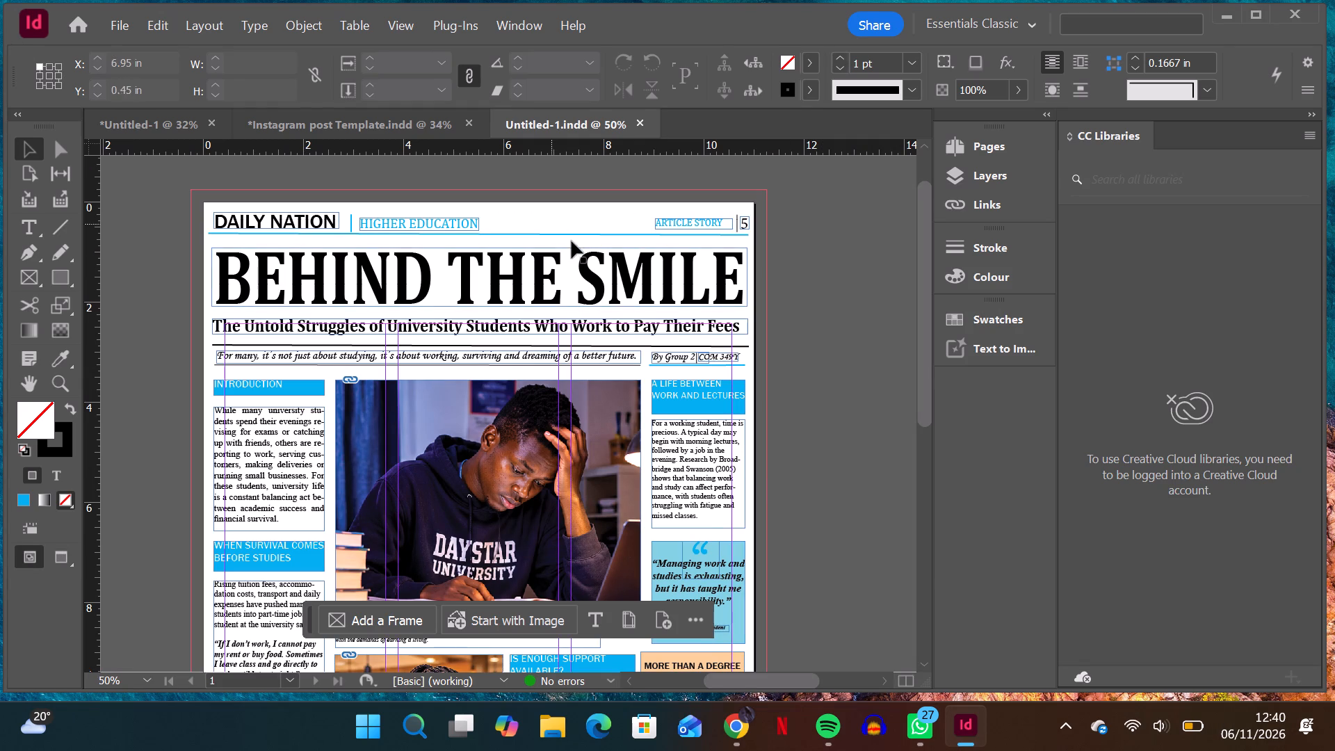
Delete the "COM 349Y" text frame beside the byline on the newspaper page.
click(722, 355)
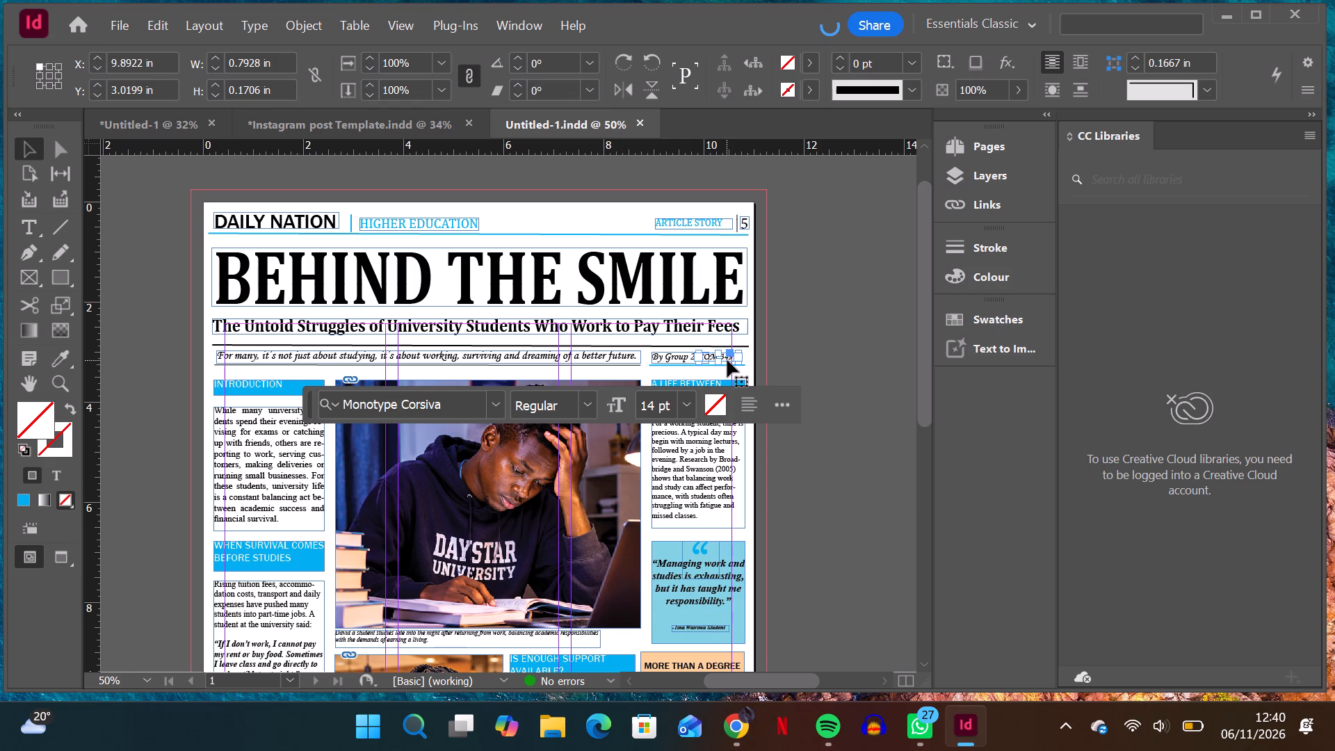
key(ctrl+equal)
key(ctrl+equal)
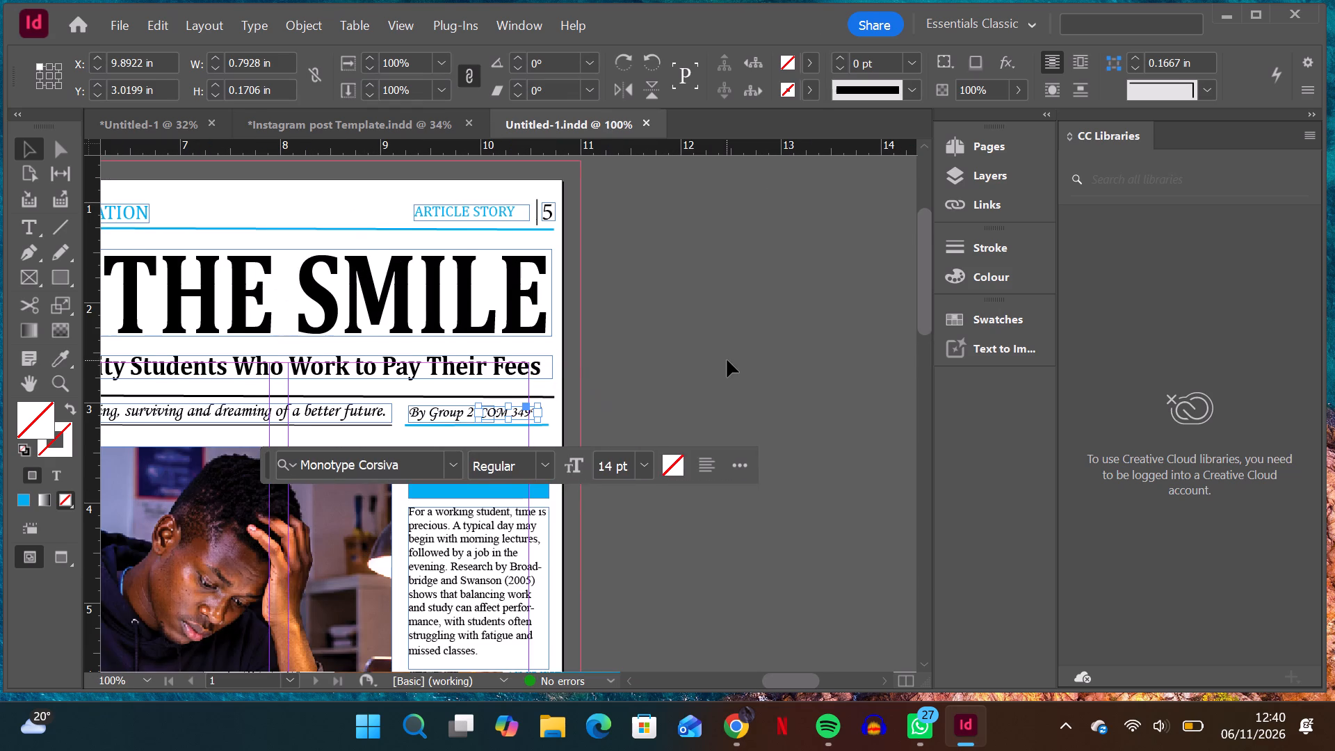
key(ctrl+equal)
key(ctrl+equal)
key(ctrl+equal)
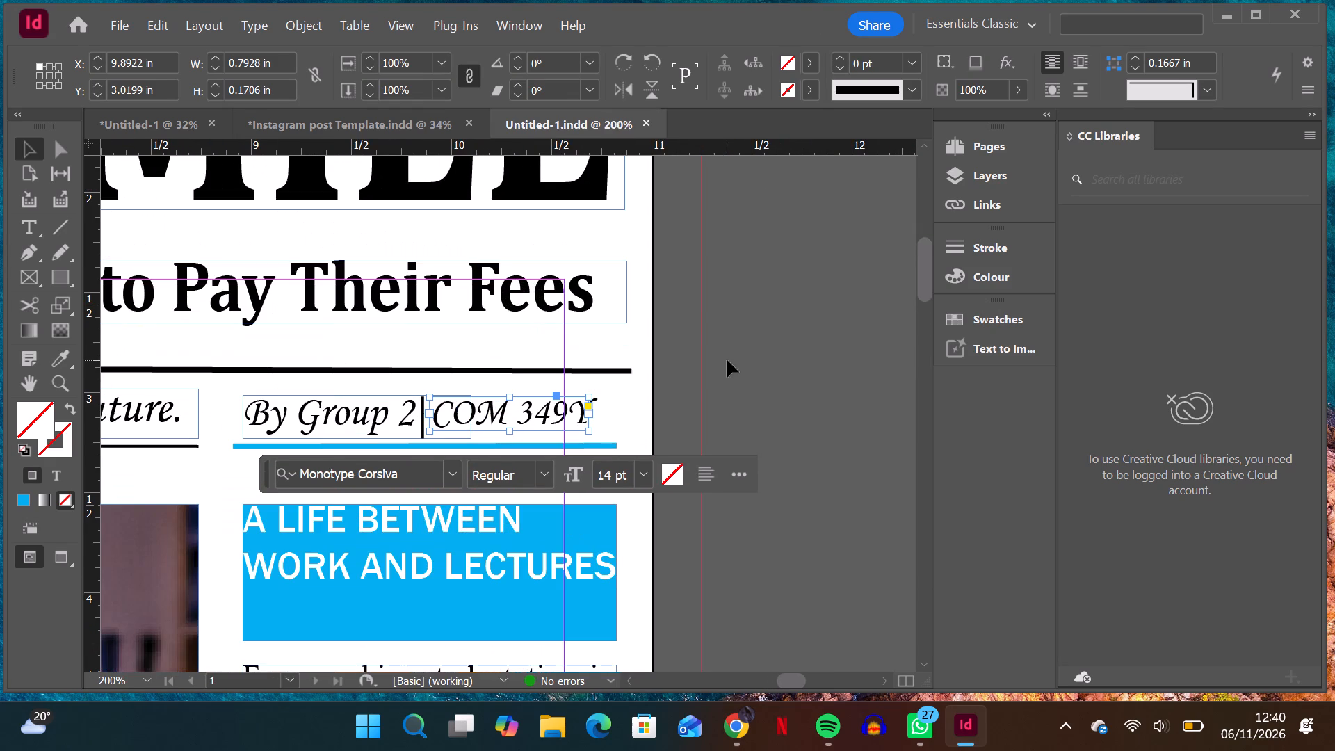
key(BackSpace)
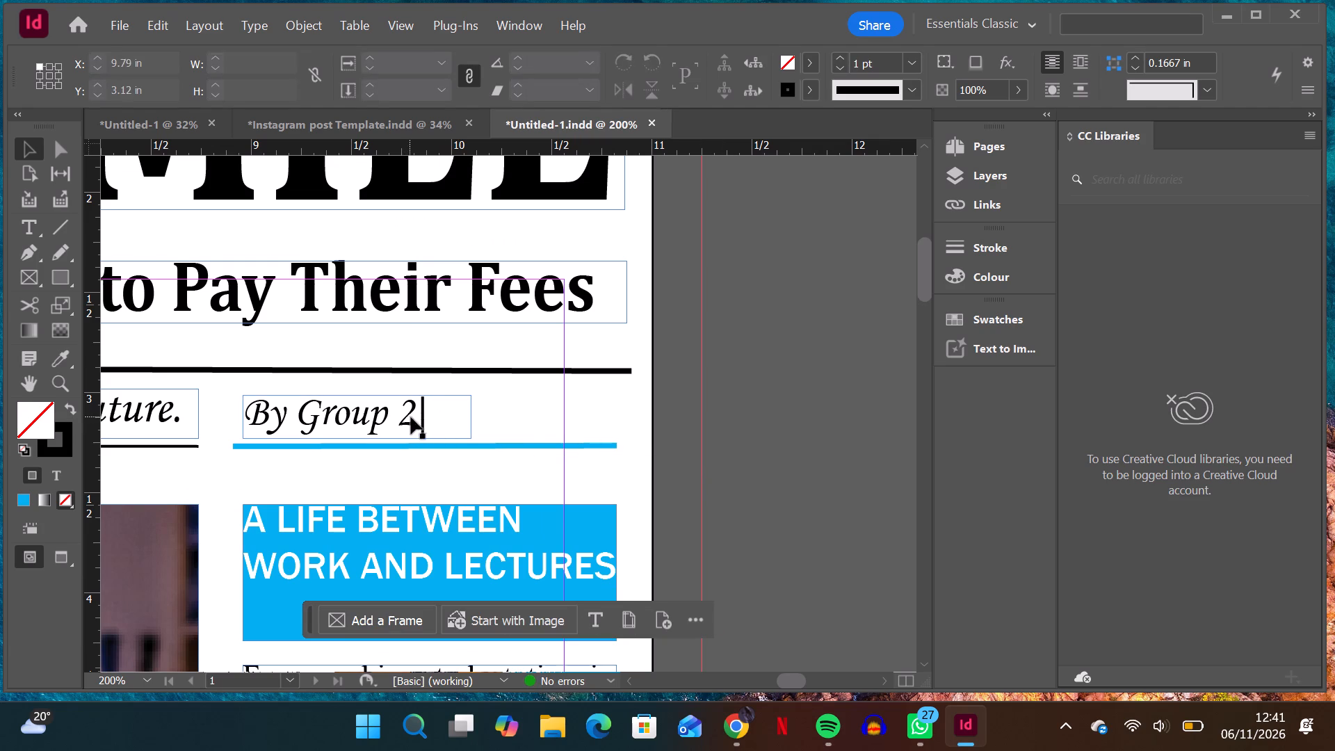
Replace "Group 2" in the byline with the author's name, keeping the word "By".
click(453, 419)
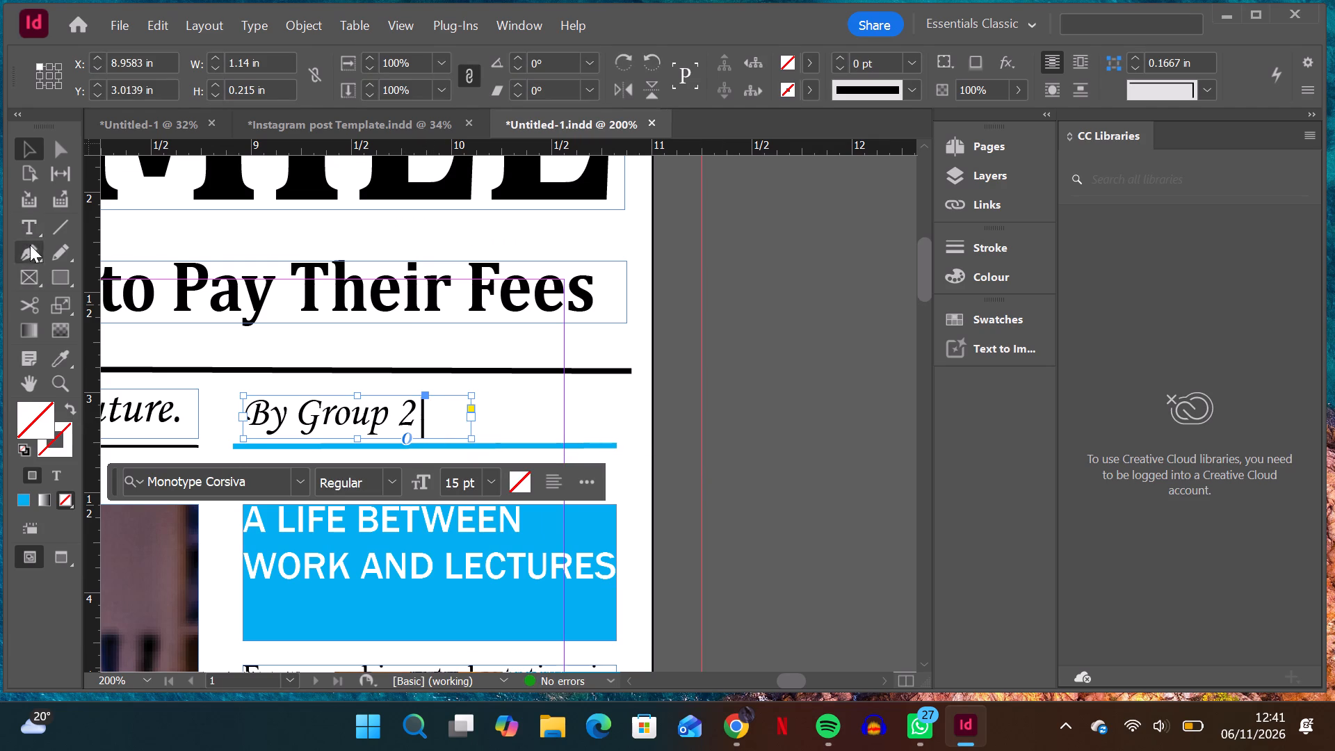
click(26, 232)
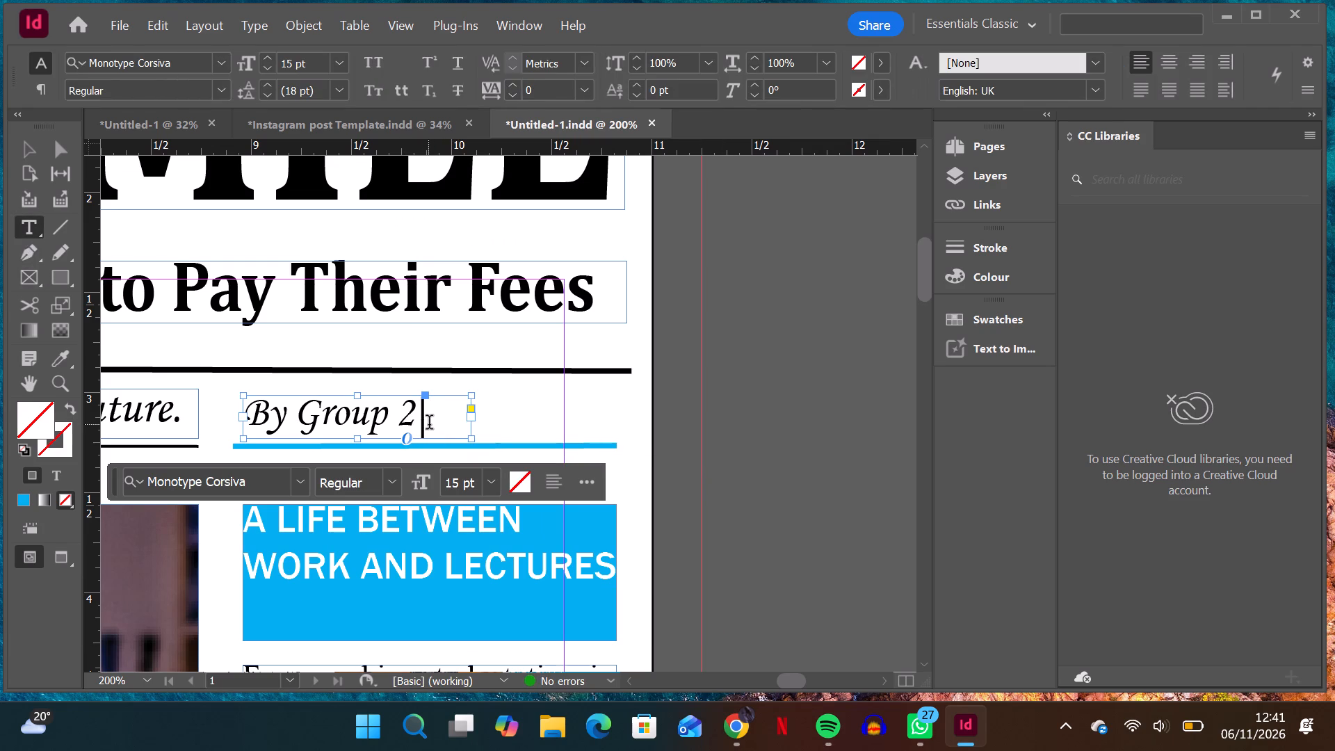
click(429, 424)
click(437, 423)
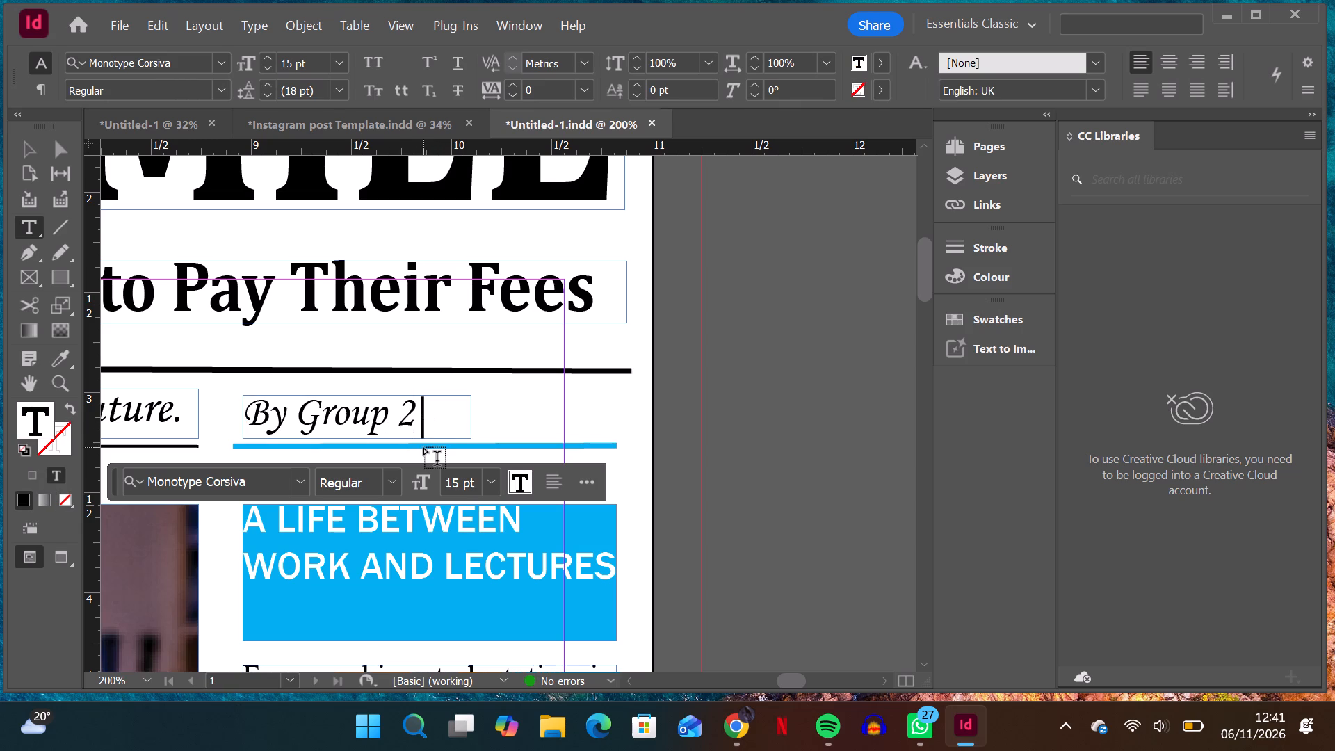
key(BackSpace)
key(BackSpace)
key(BackSpace)
key(BackSpace)
key(BackSpace)
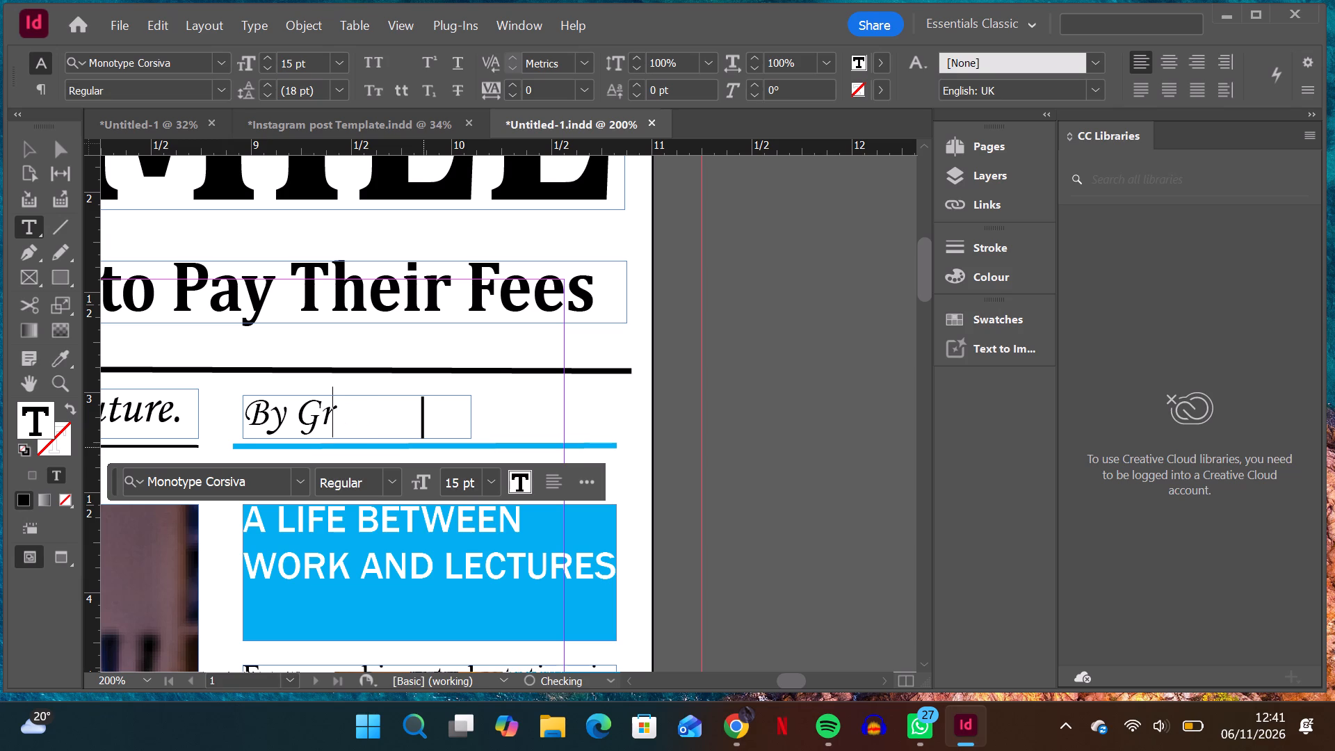
key(BackSpace)
key(BackSpace)
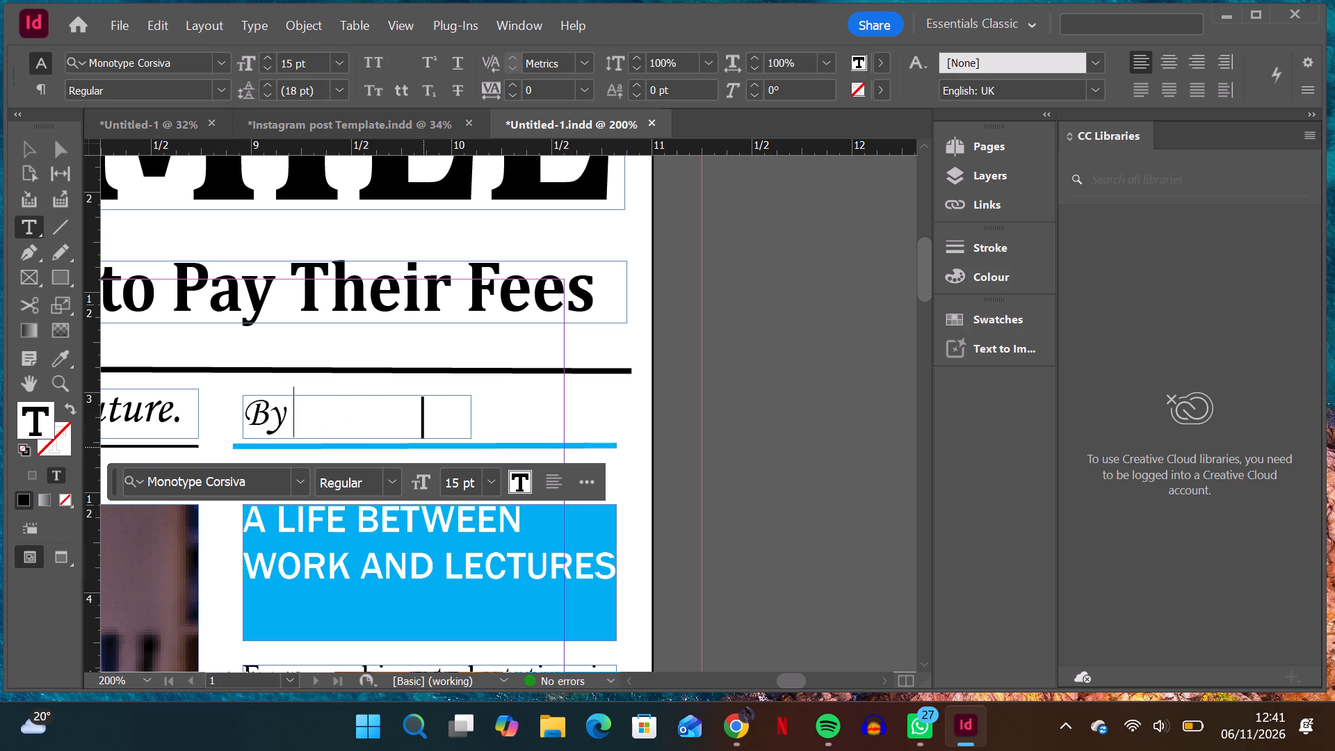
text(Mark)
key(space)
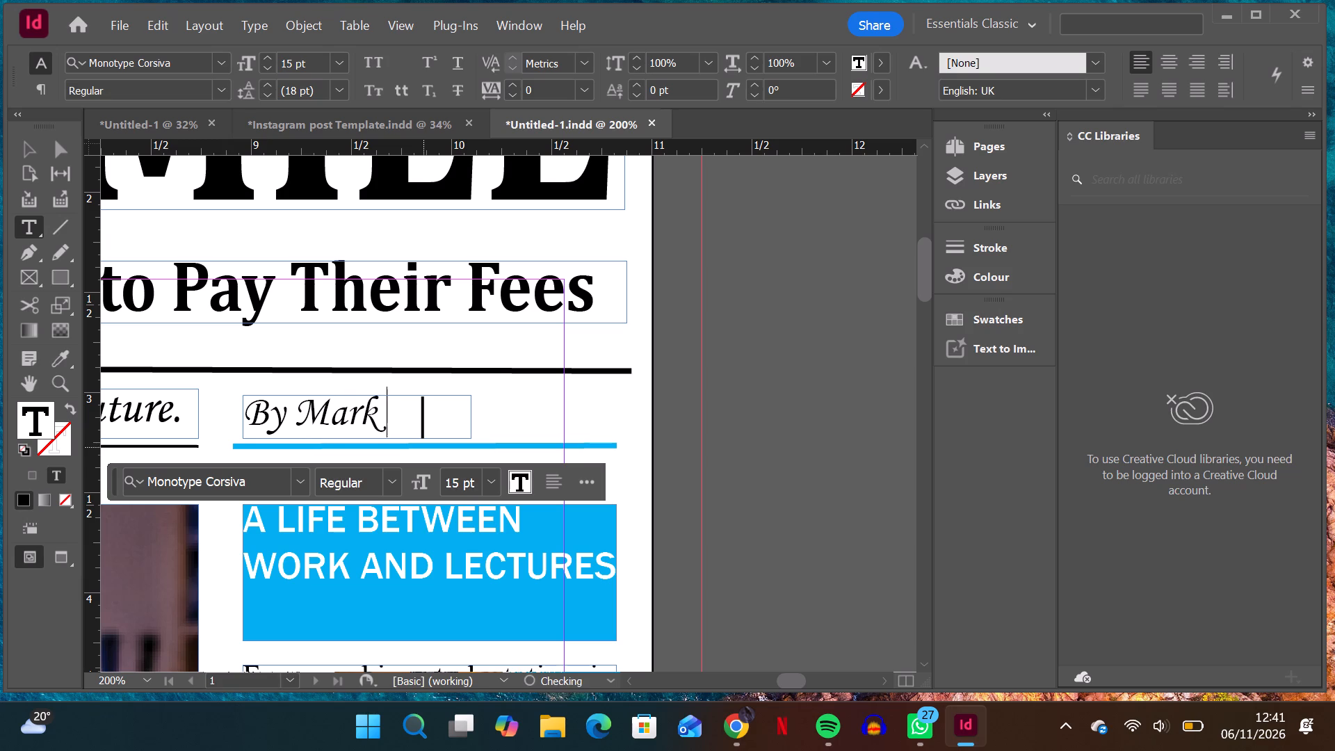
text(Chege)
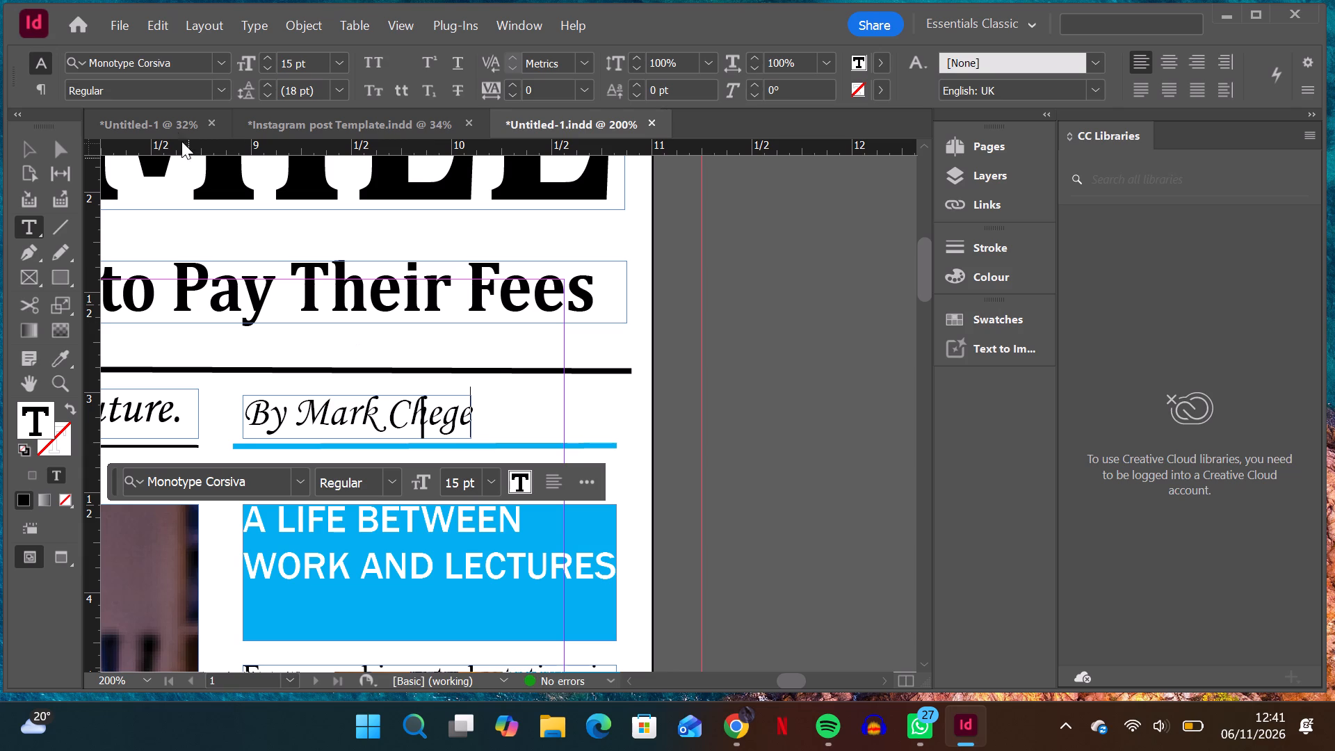
Pull the short vertical divider line out of the byline text and delete it.
click(26, 143)
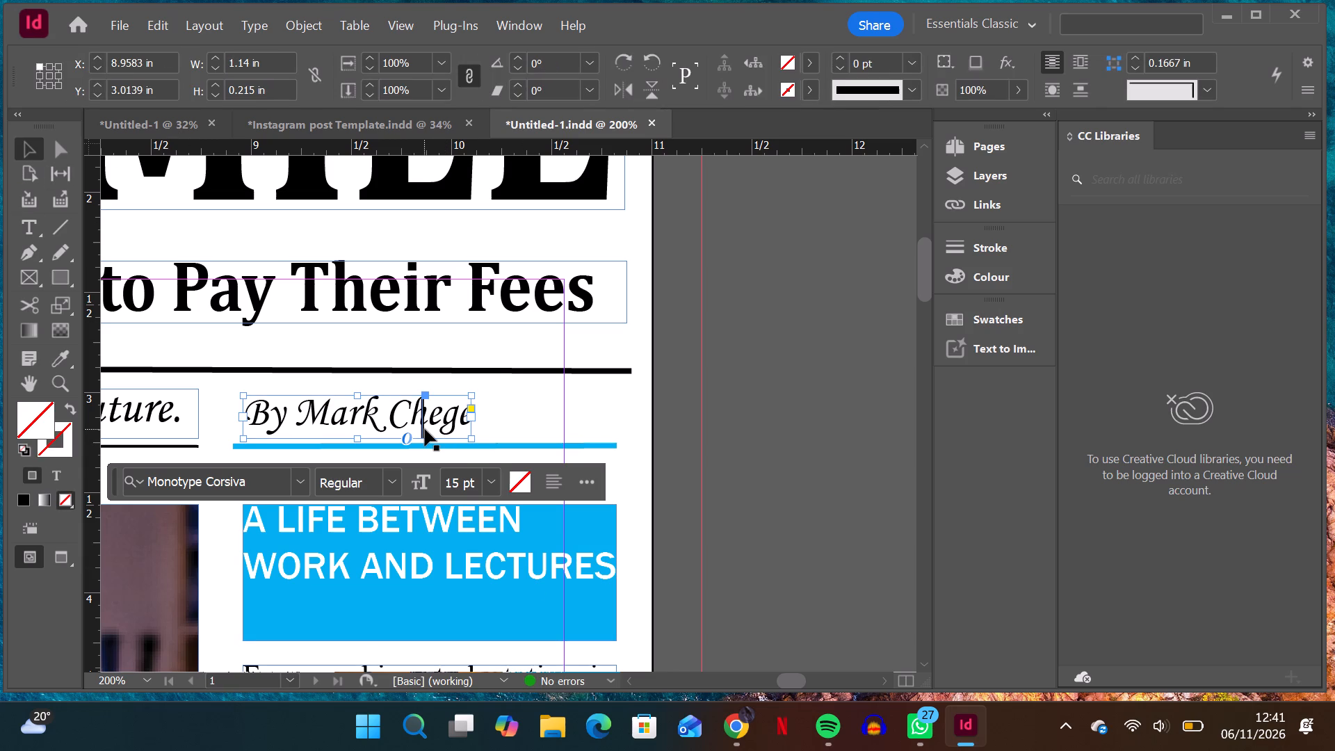
drag(424, 429, 540, 432)
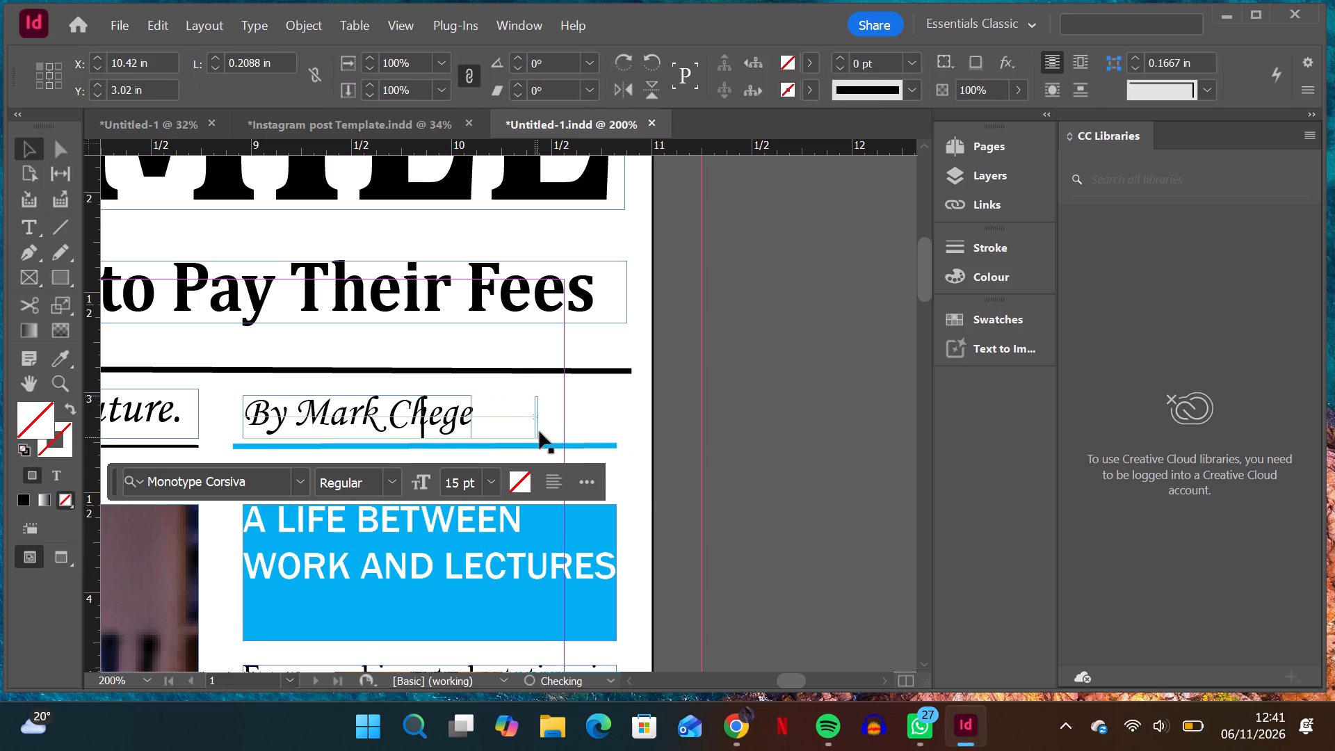
key(BackSpace)
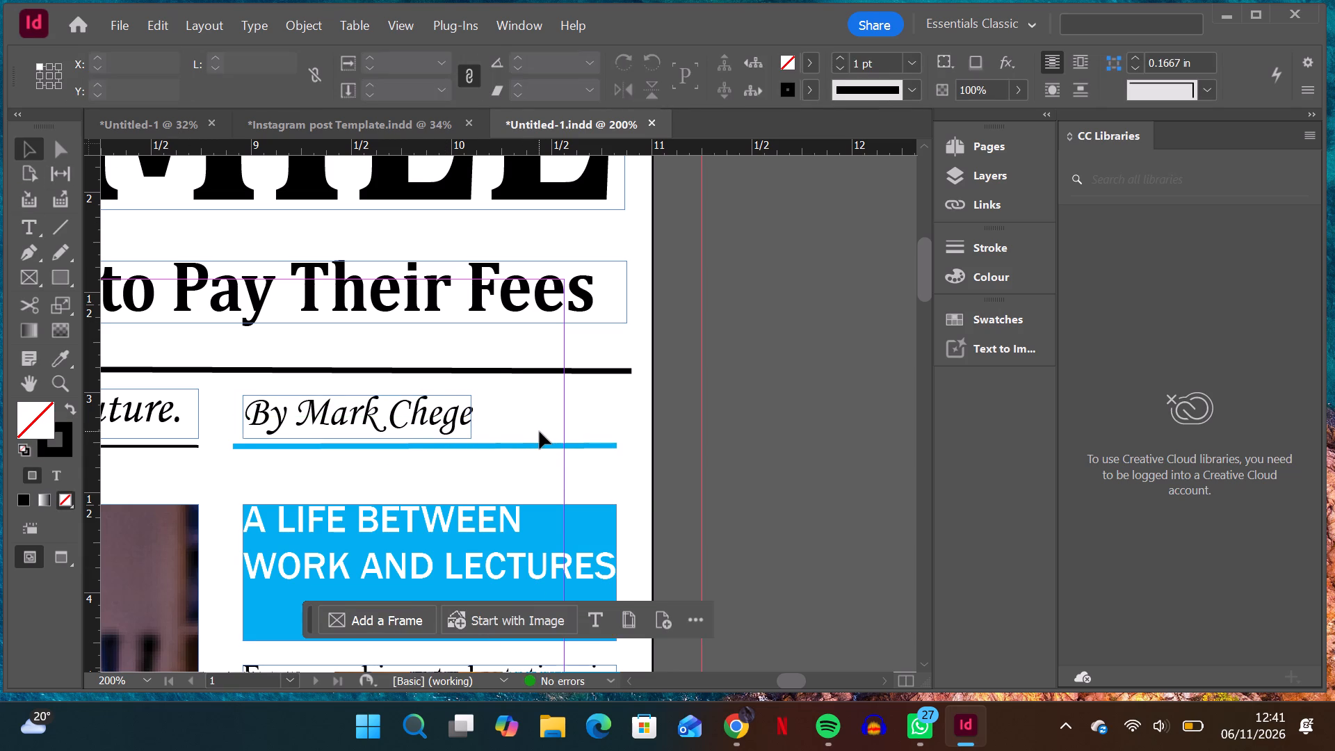
Shift the byline text frame slightly towards the page's outer edge, to about X 9.1 in, Y 3.04 in.
drag(374, 417, 378, 417)
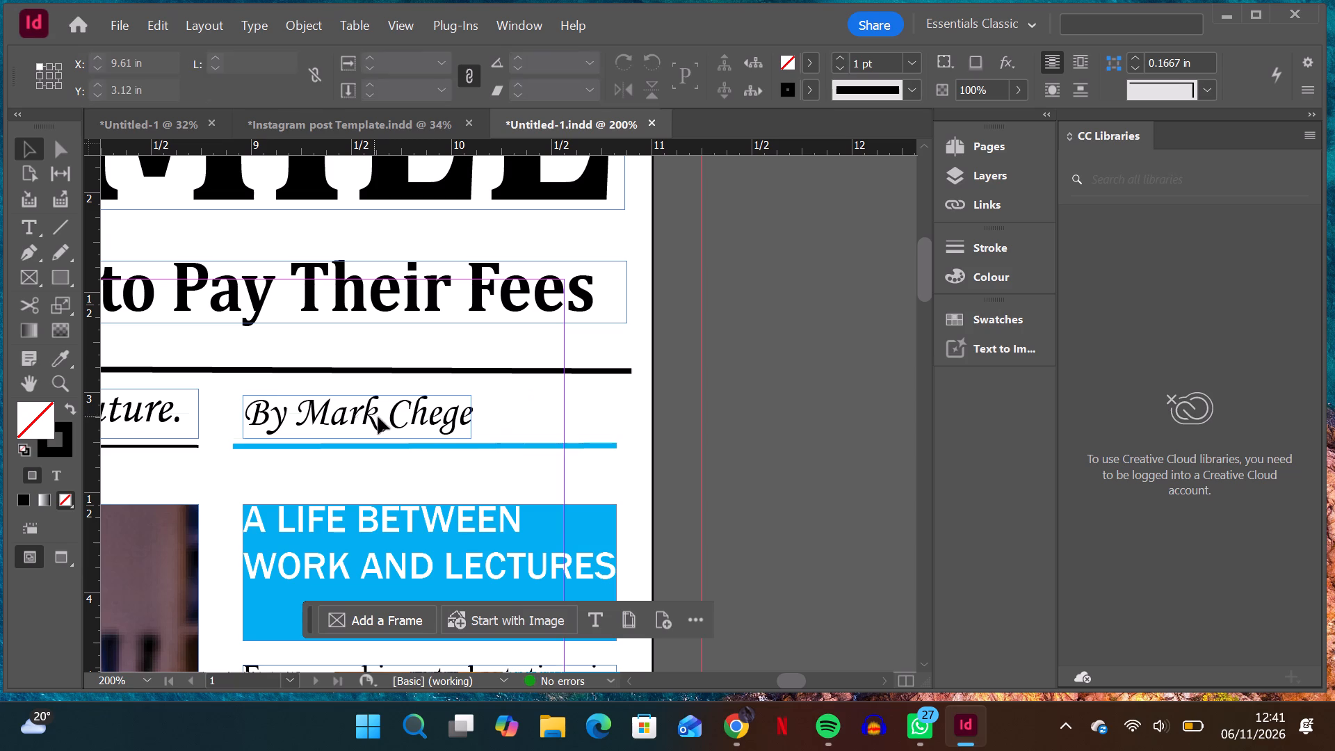
drag(378, 417, 403, 421)
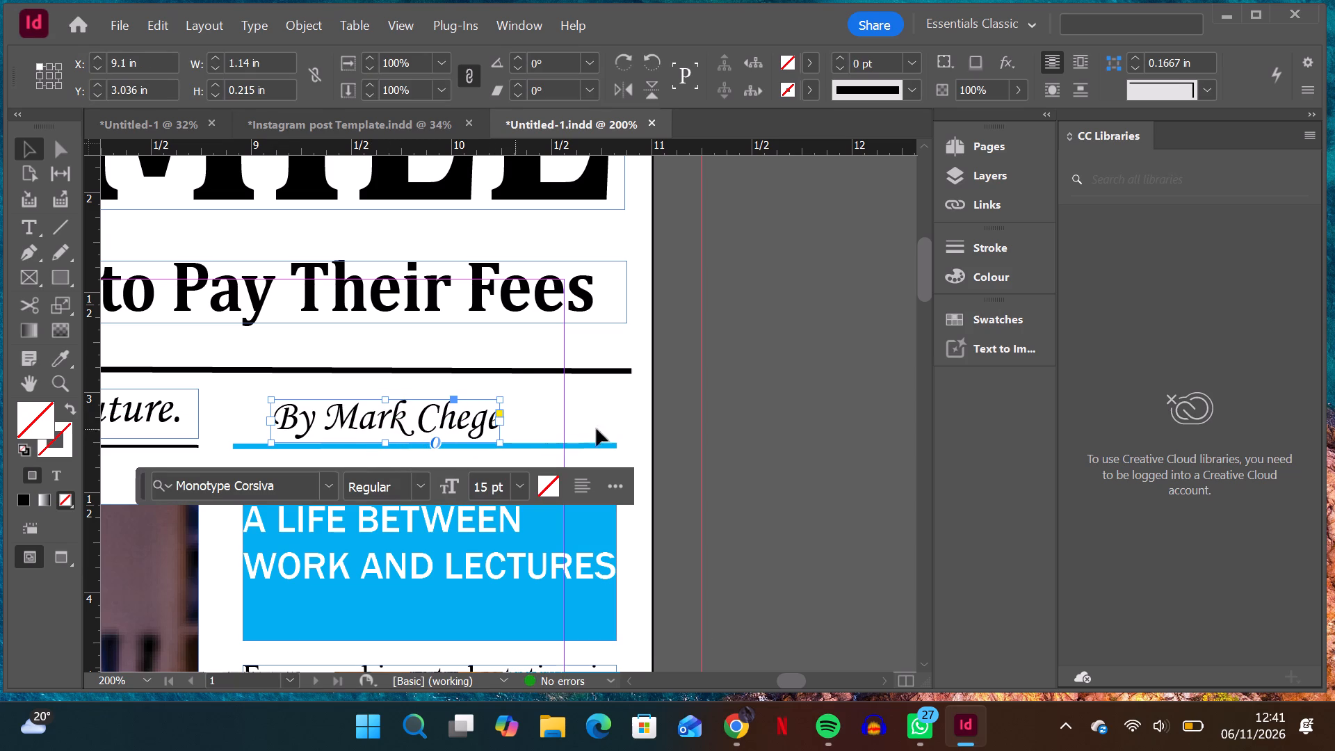
click(762, 412)
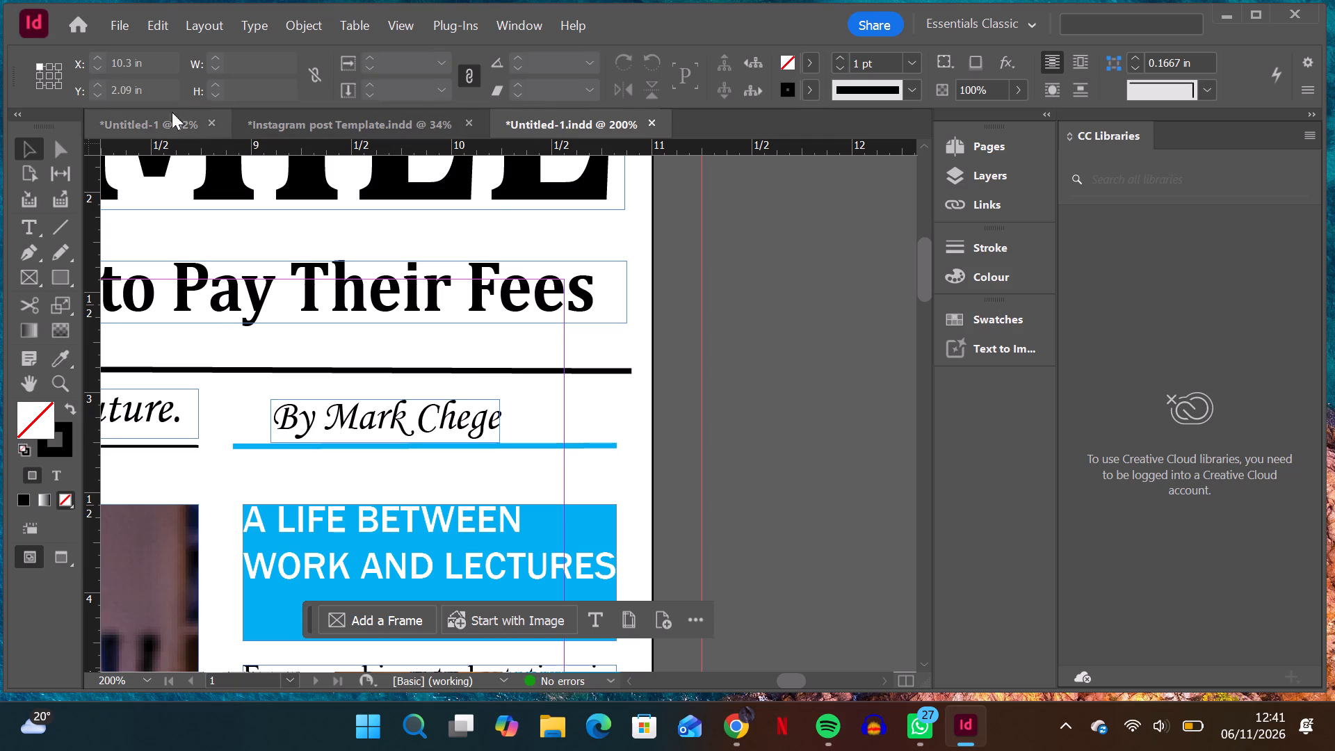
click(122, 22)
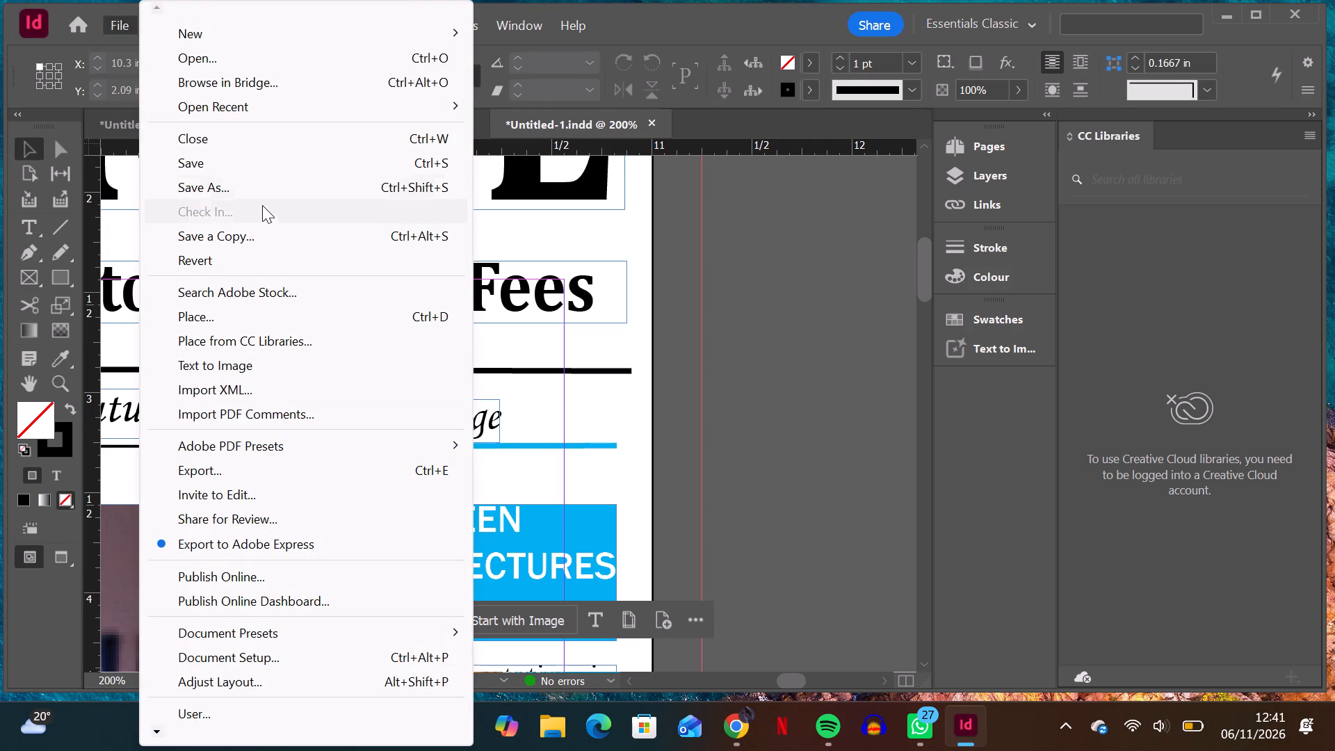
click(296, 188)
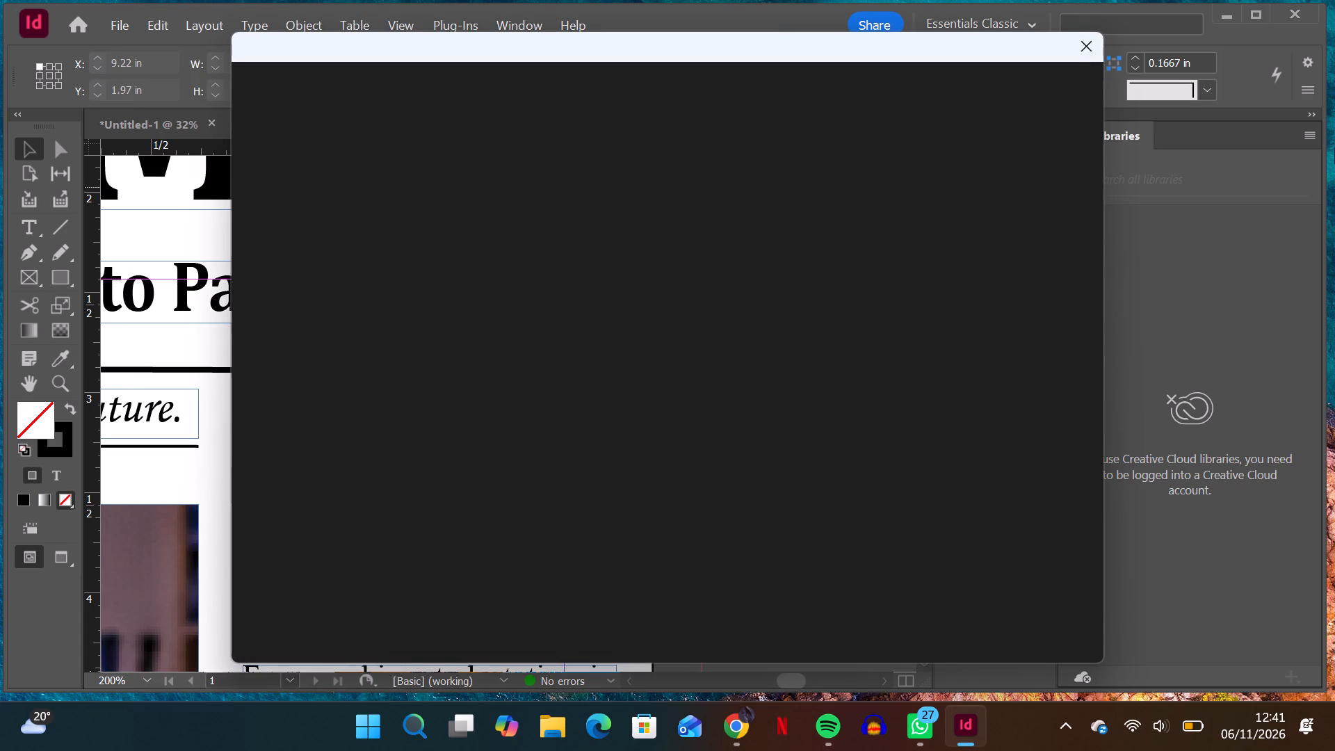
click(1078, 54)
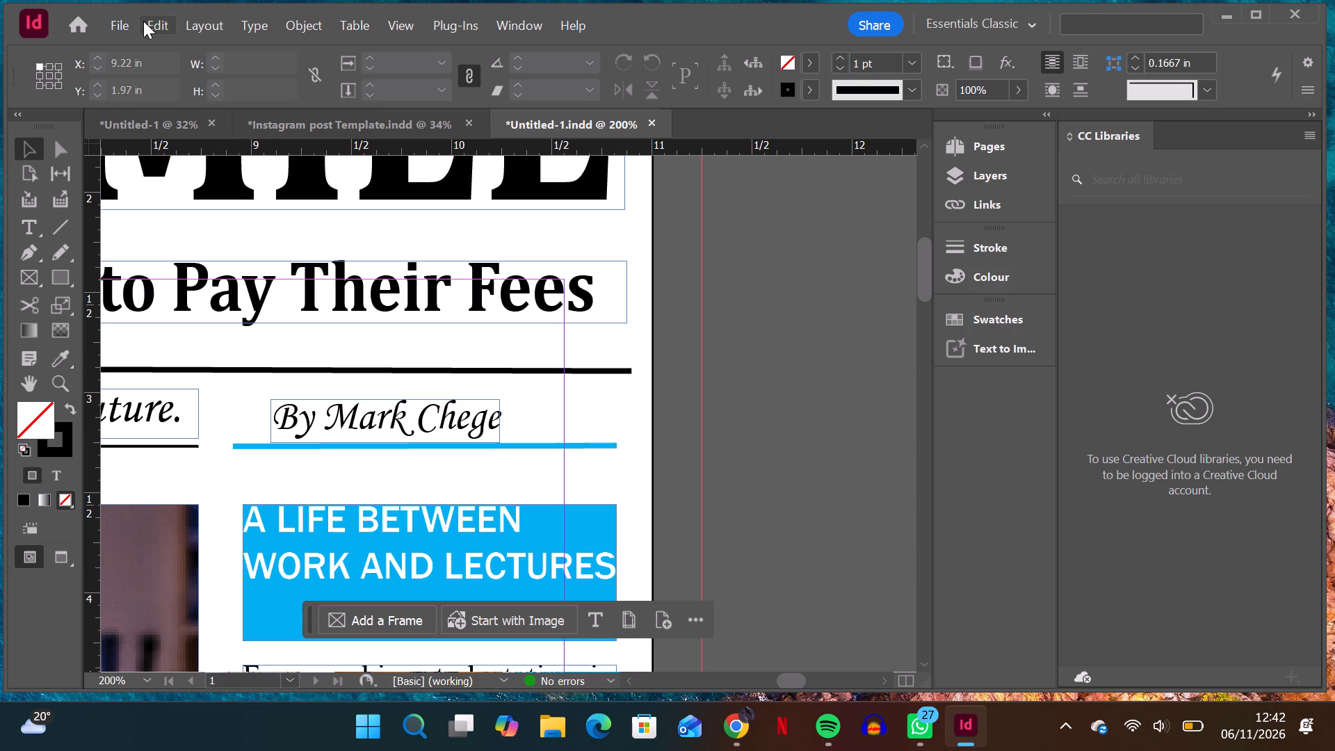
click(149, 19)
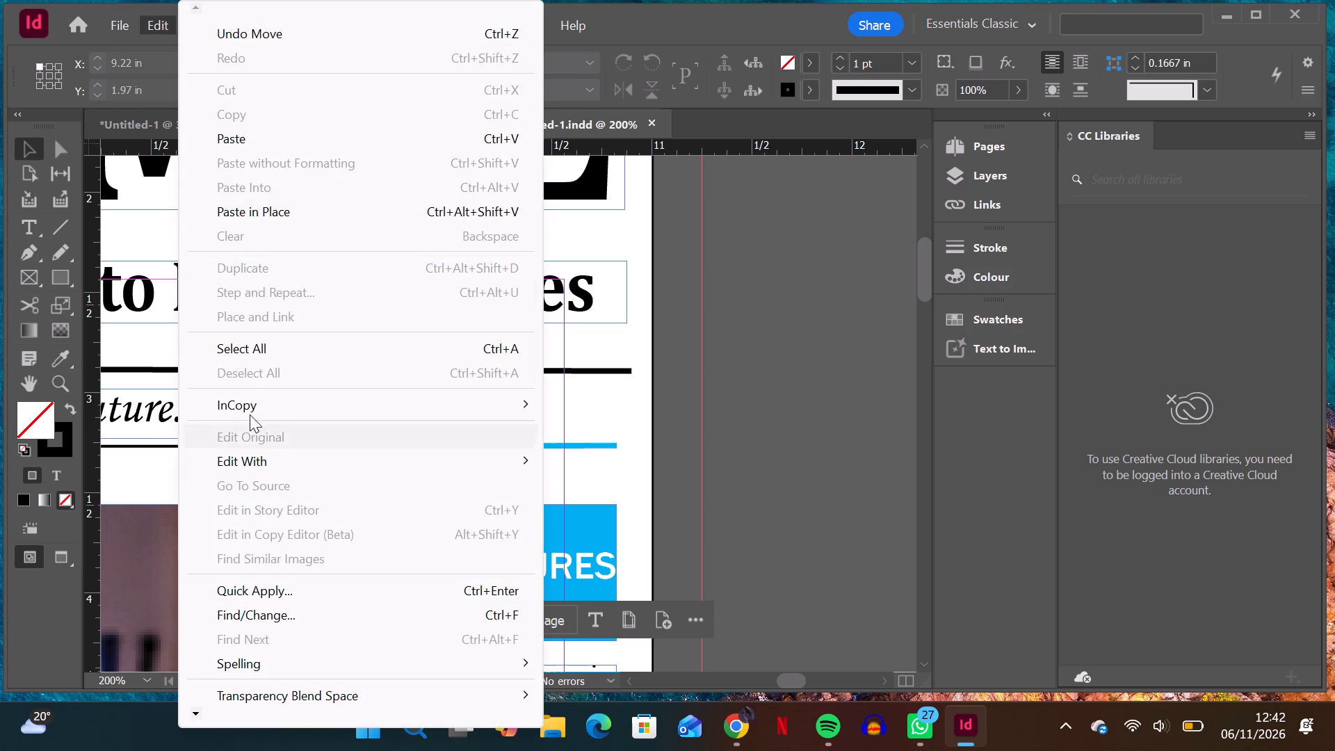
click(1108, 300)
Start an export of the newspaper page with the file name Article in the Downloads folder.
click(123, 28)
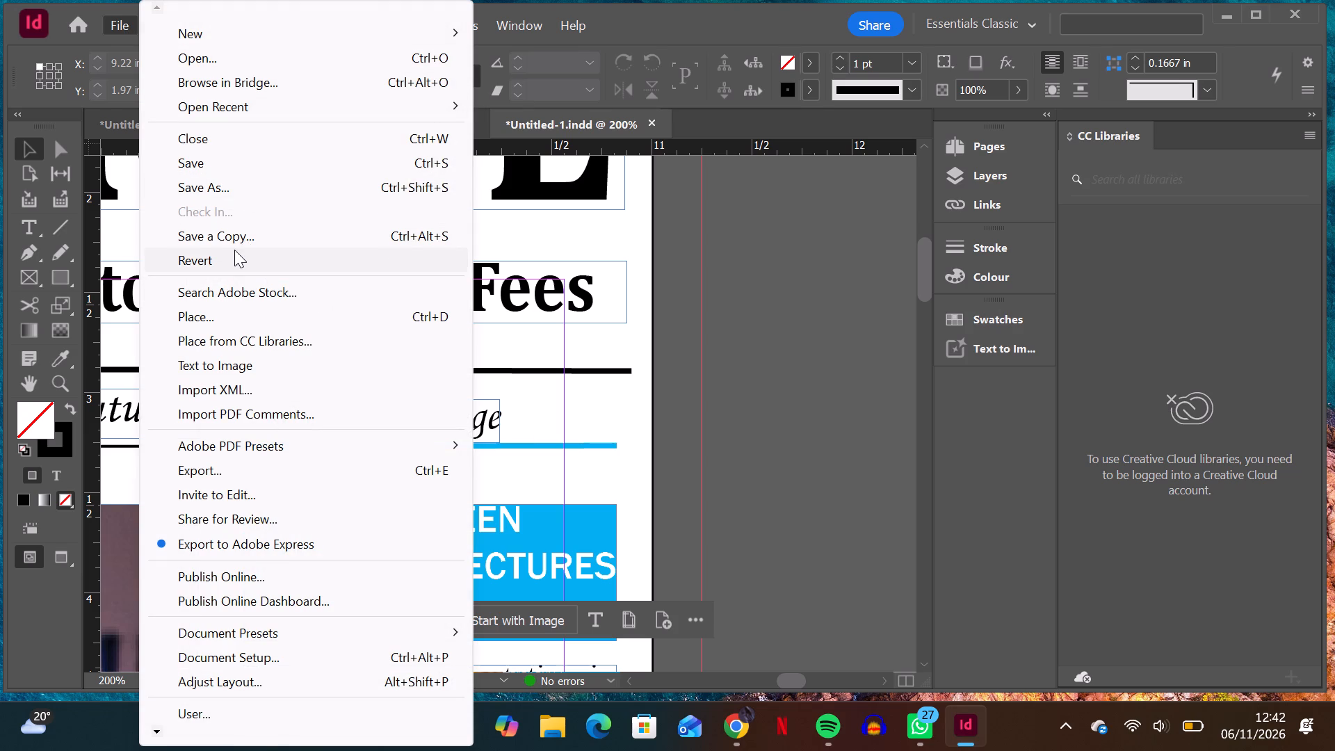
scroll(295, 525, down, 5)
scroll(295, 525, up, 3)
scroll(318, 617, up, 4)
click(305, 462)
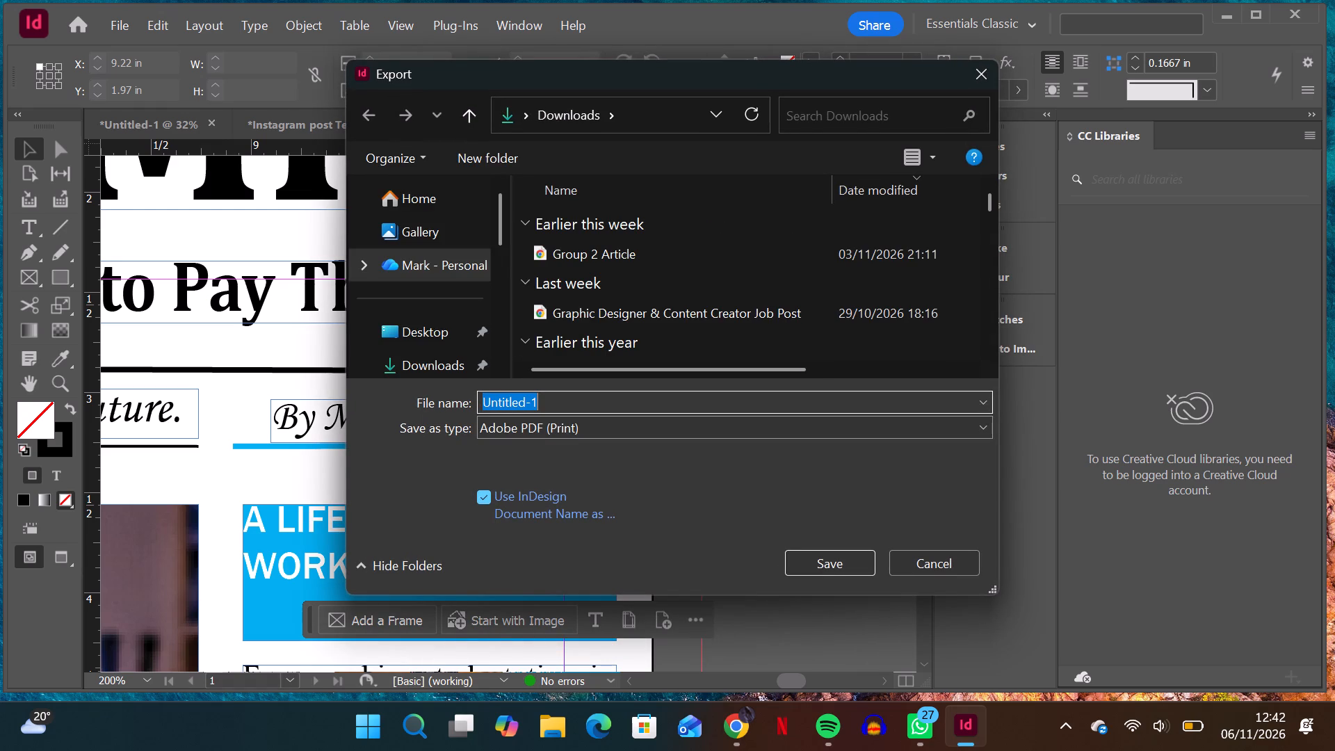
key(shift+a)
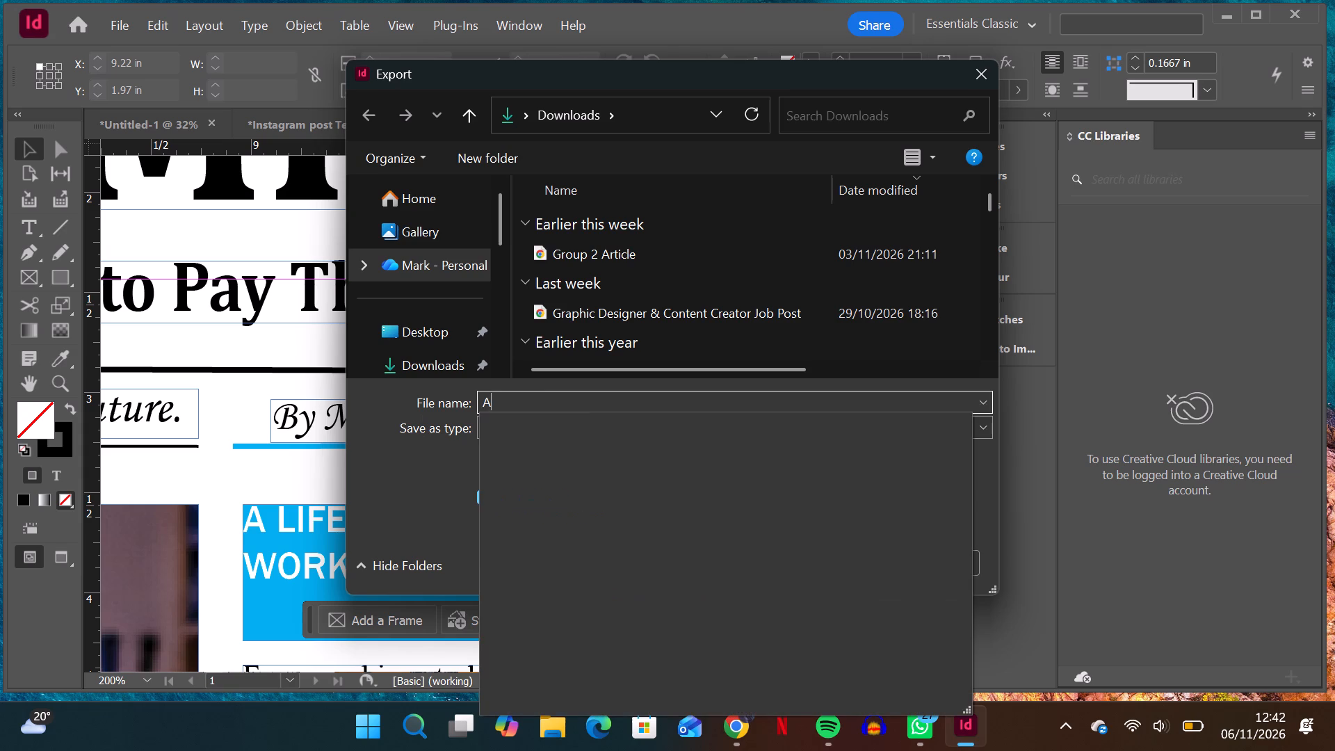
text(rticle)
click(448, 363)
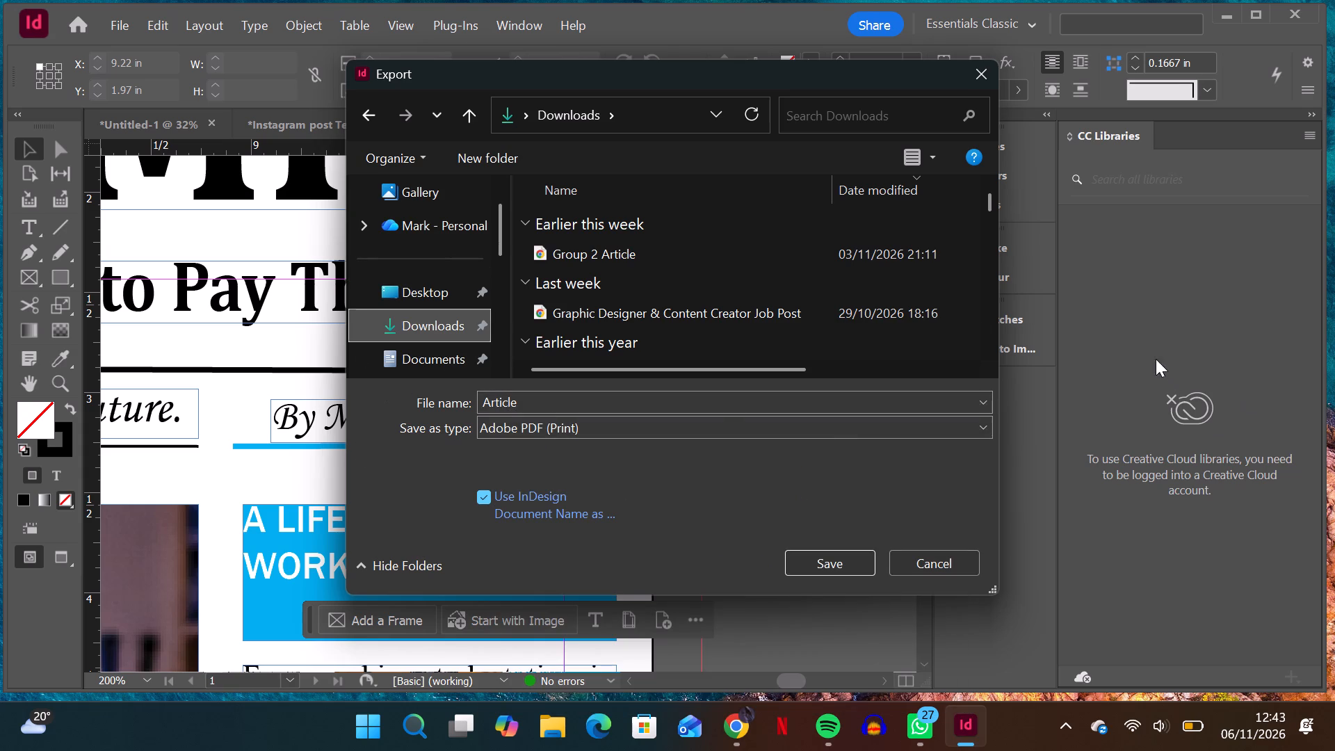
Export the document as Adobe PDF (Print) using the High Quality Print preset with all pages.
click(964, 429)
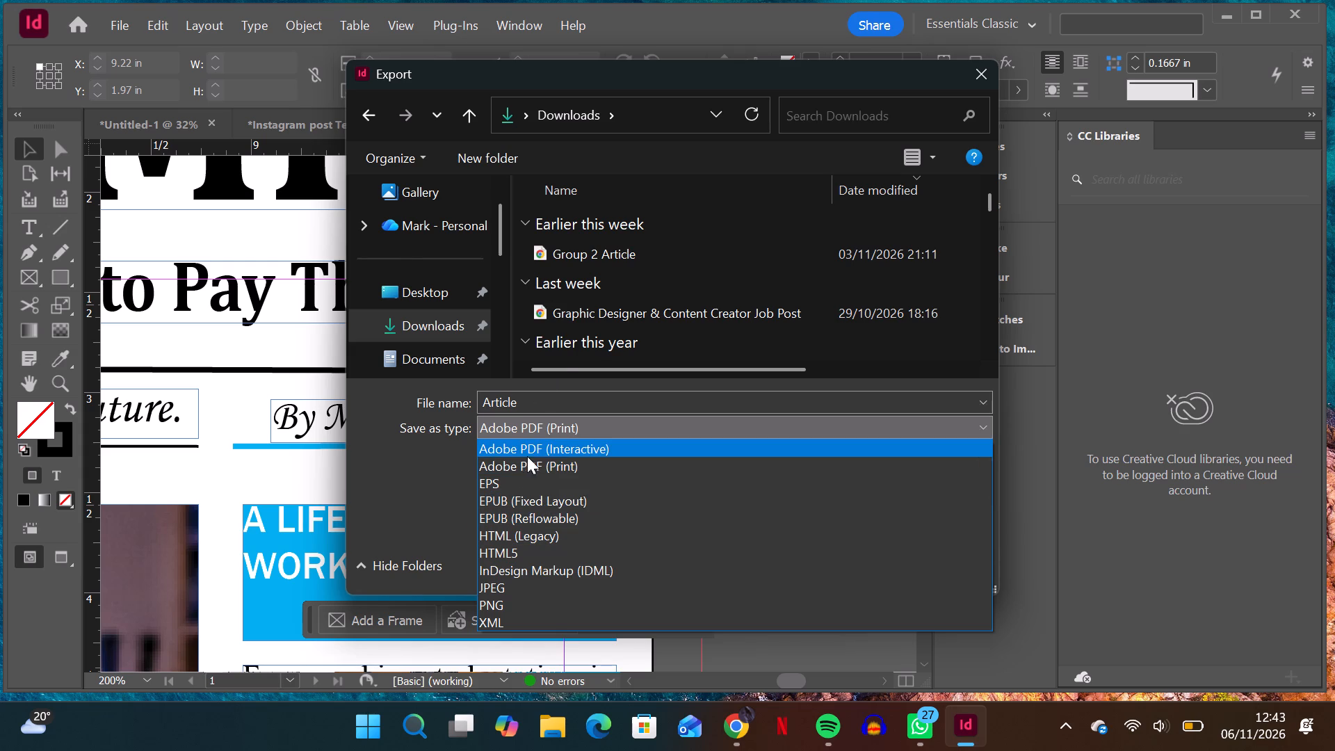
click(1172, 331)
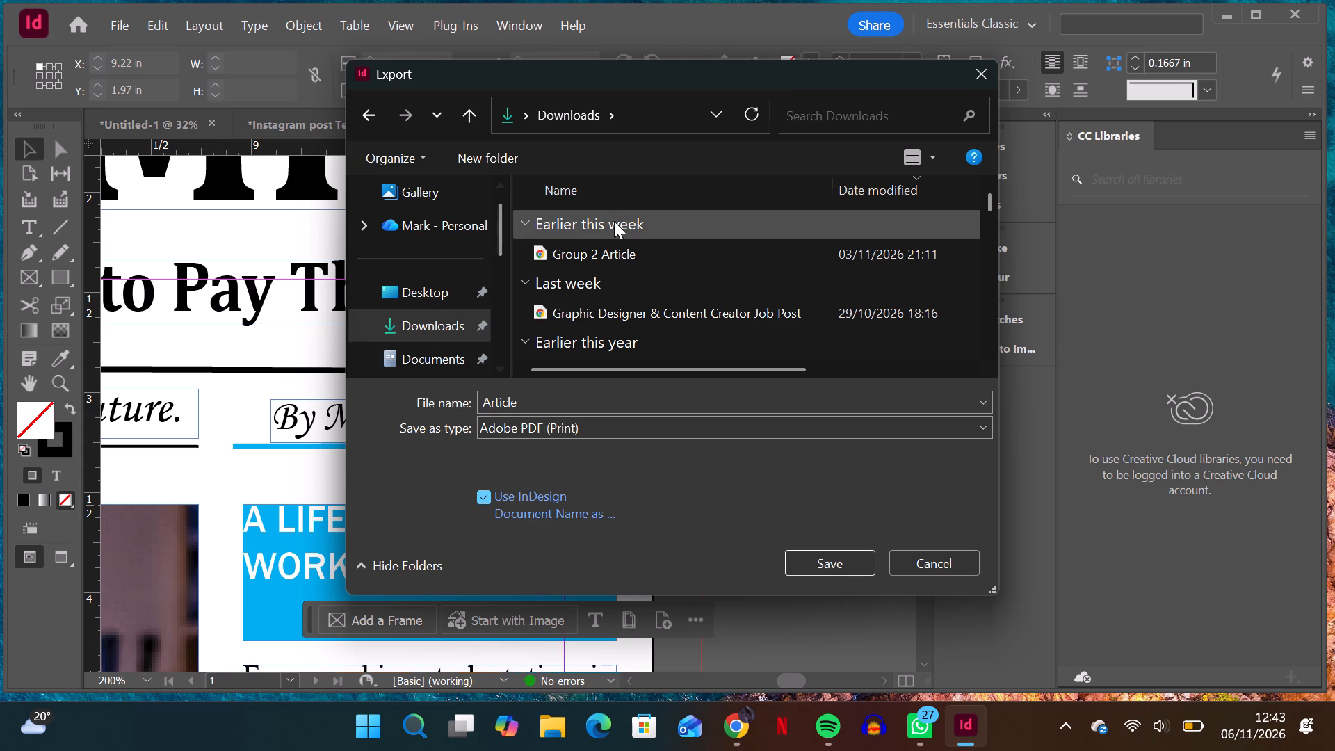
scroll(616, 223, up, 5)
scroll(618, 218, down, 4)
scroll(613, 212, up, 5)
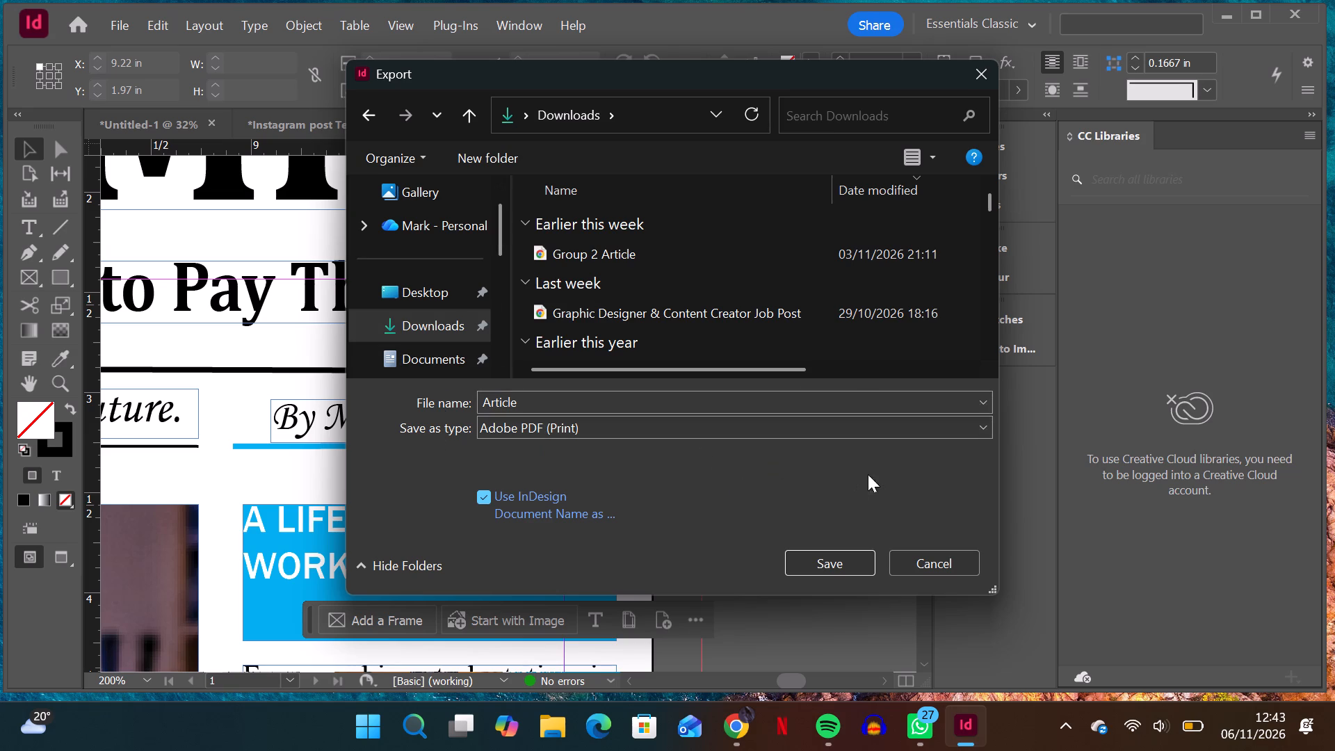
click(851, 565)
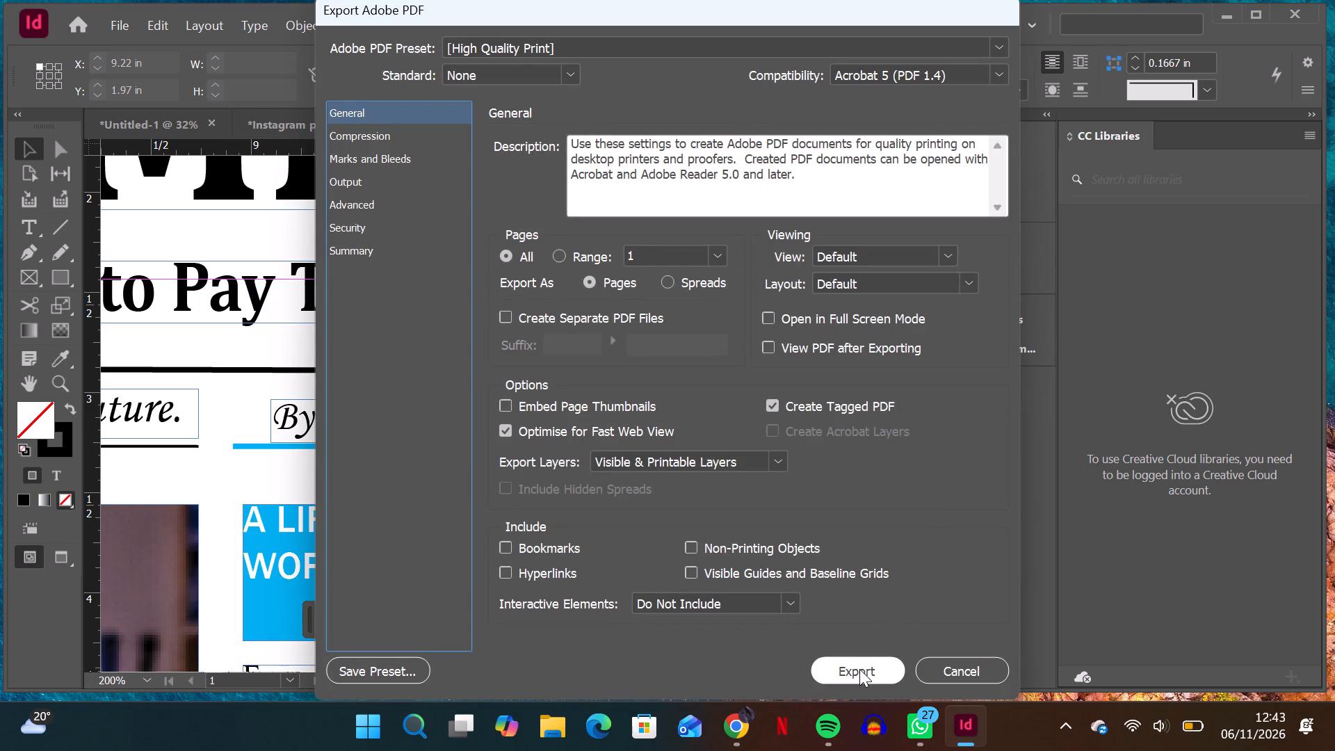
click(859, 669)
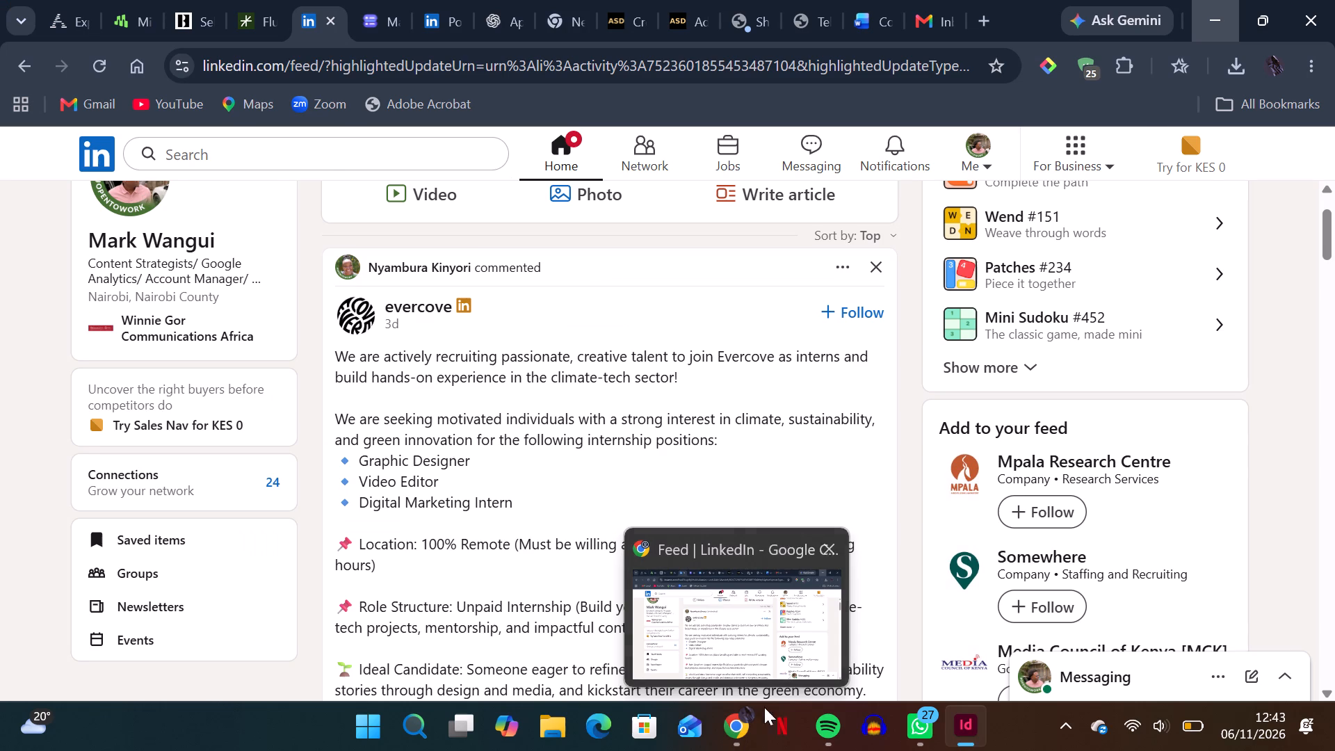
Switch to Chrome and open Google Drive in a new browser tab.
click(745, 730)
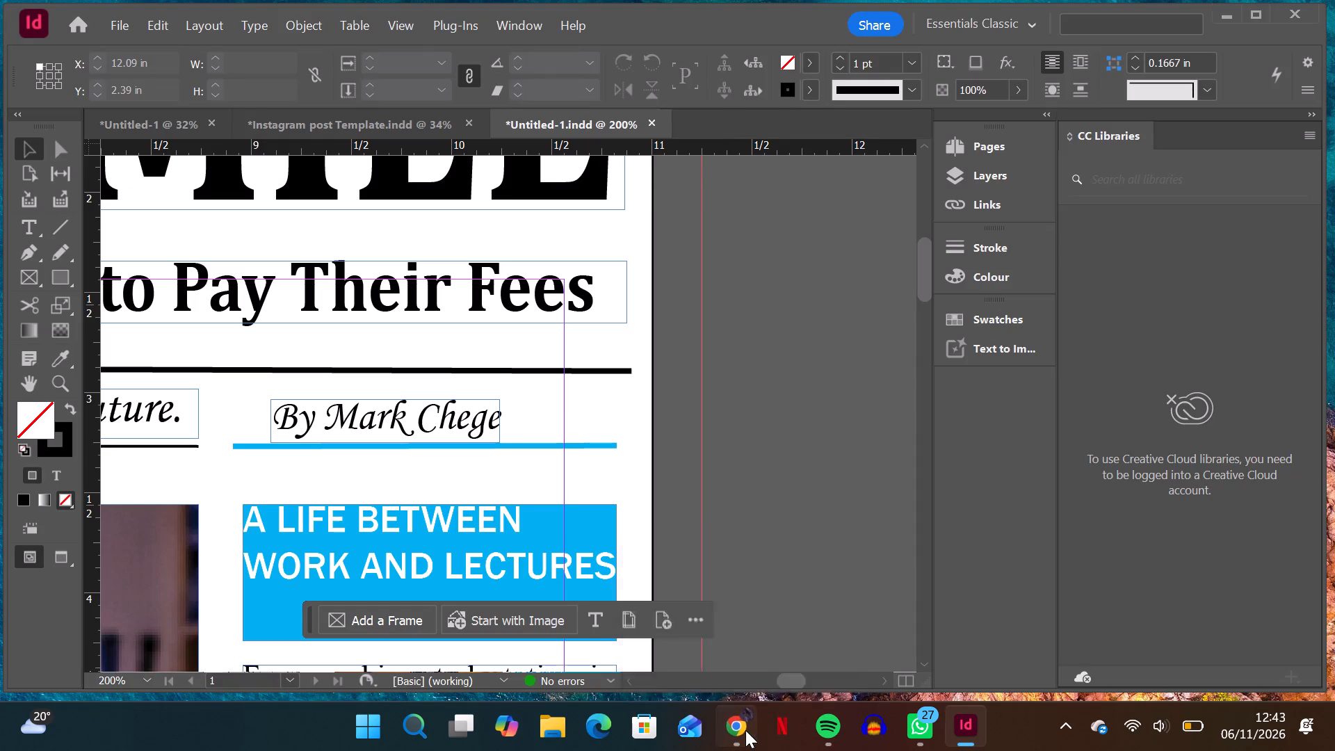
click(978, 16)
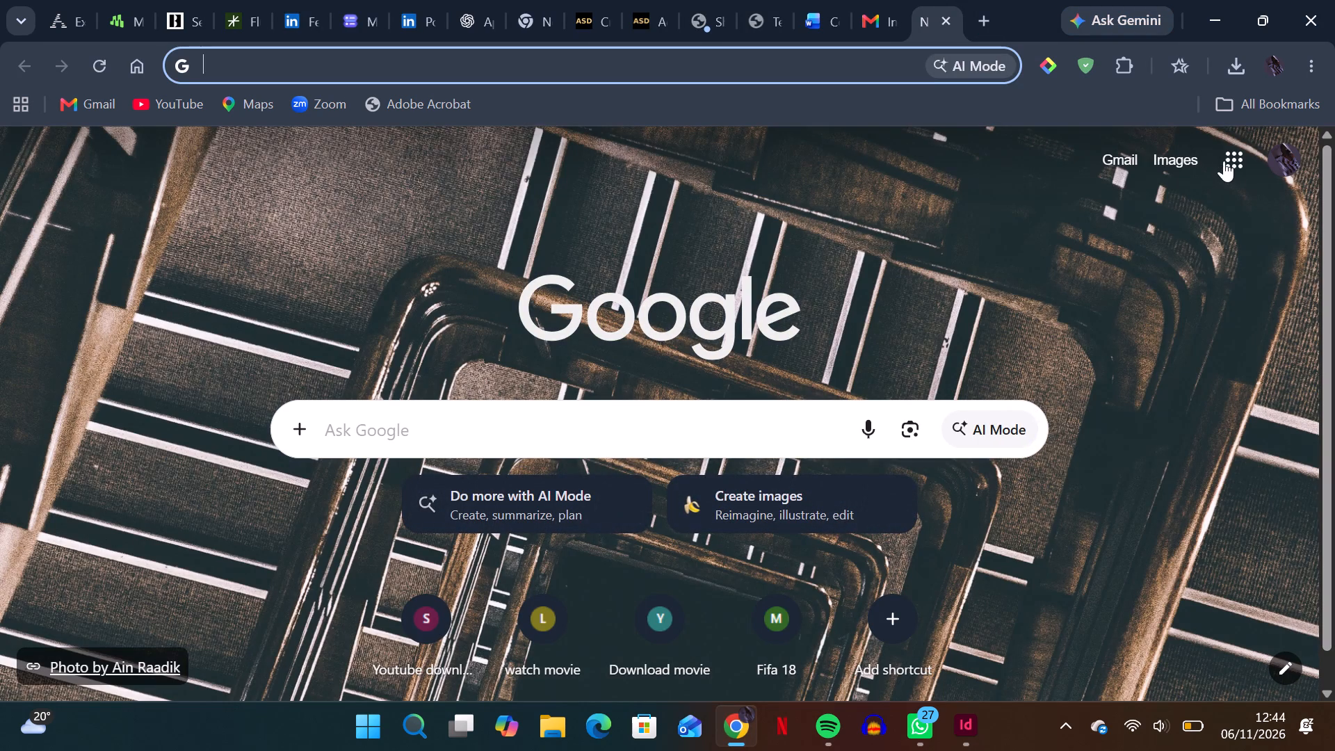
click(1236, 161)
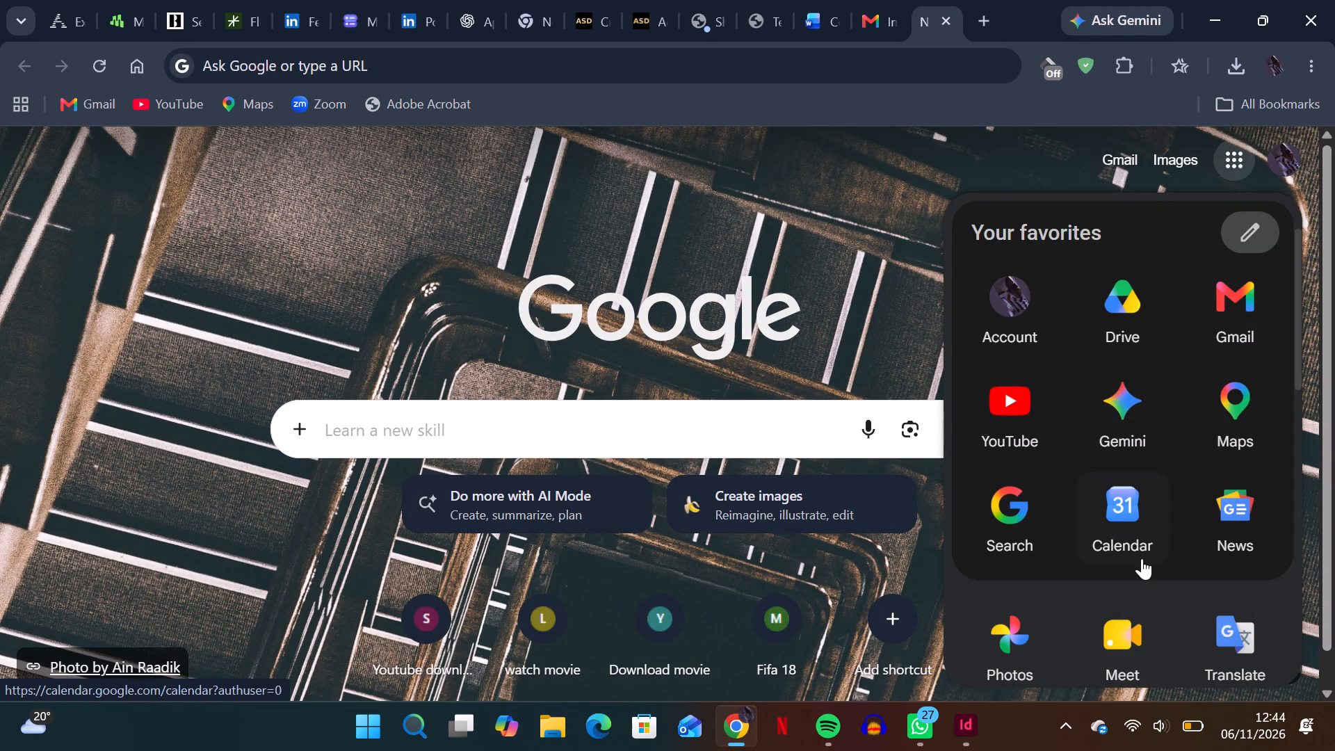
click(1106, 316)
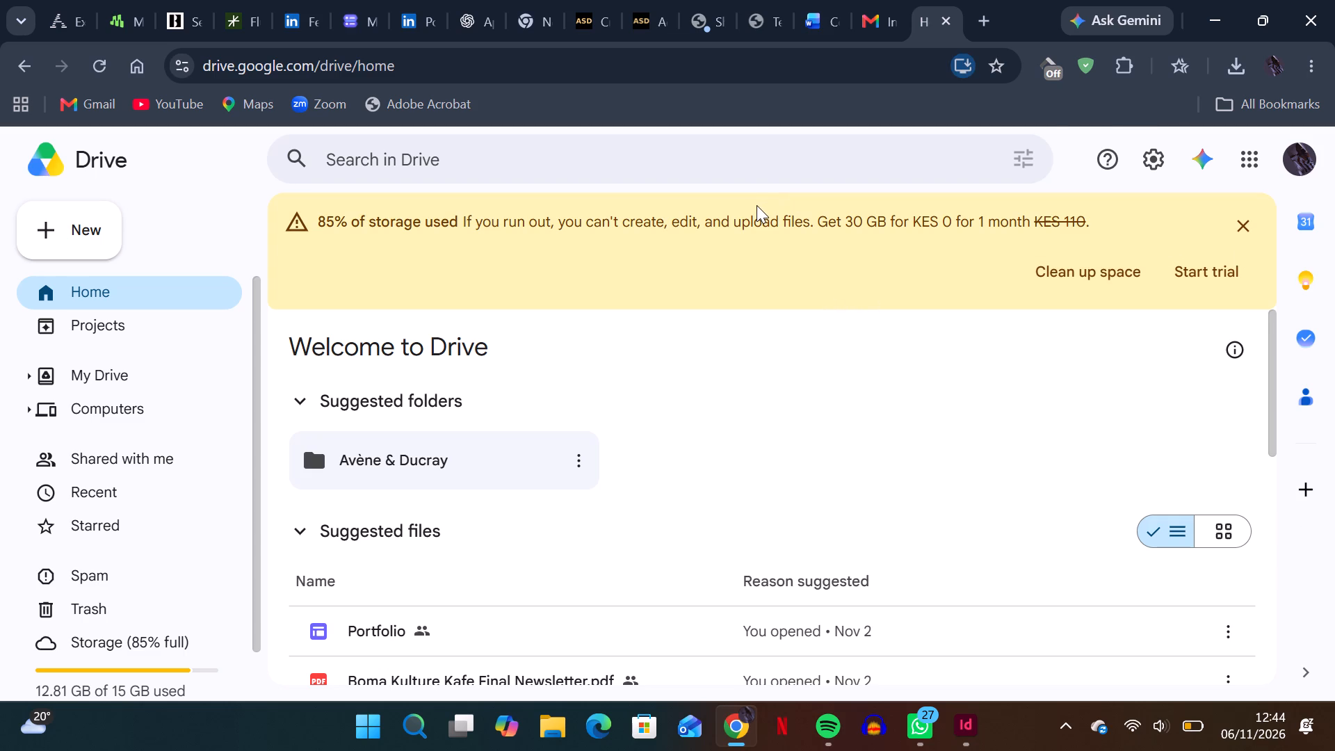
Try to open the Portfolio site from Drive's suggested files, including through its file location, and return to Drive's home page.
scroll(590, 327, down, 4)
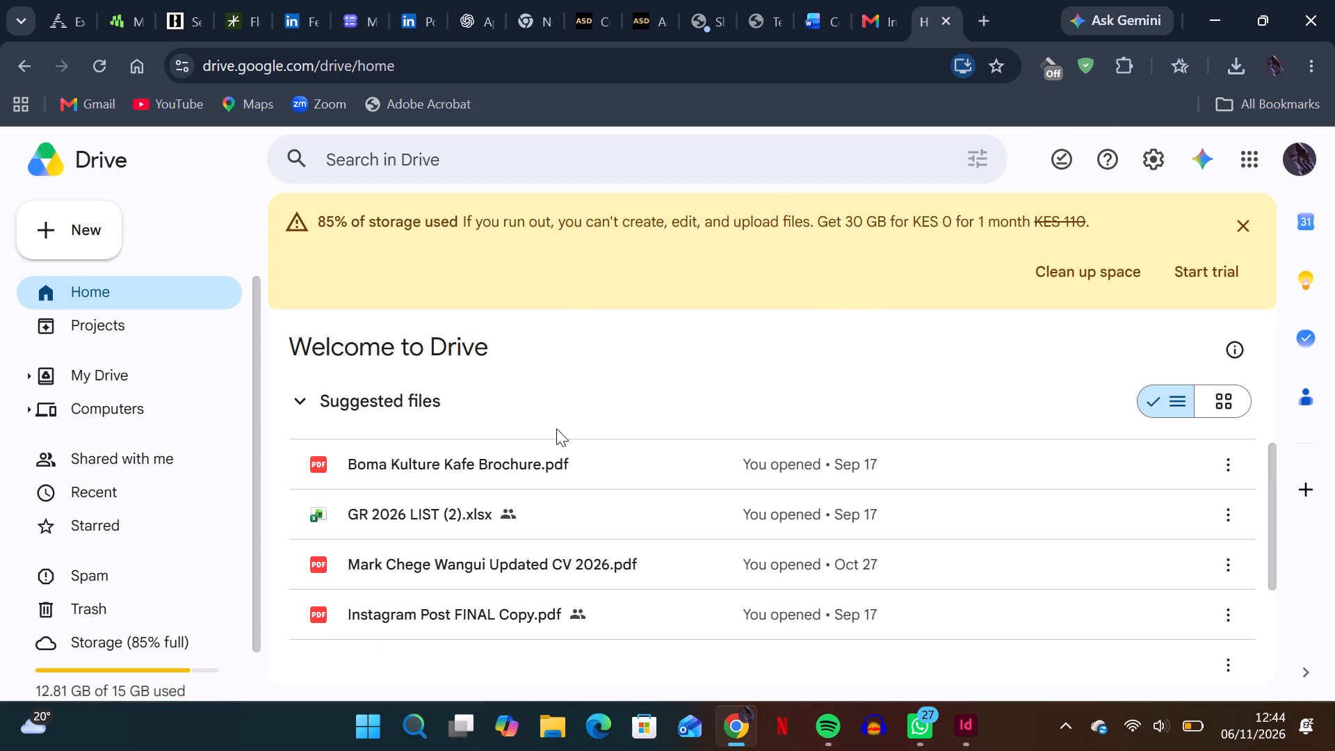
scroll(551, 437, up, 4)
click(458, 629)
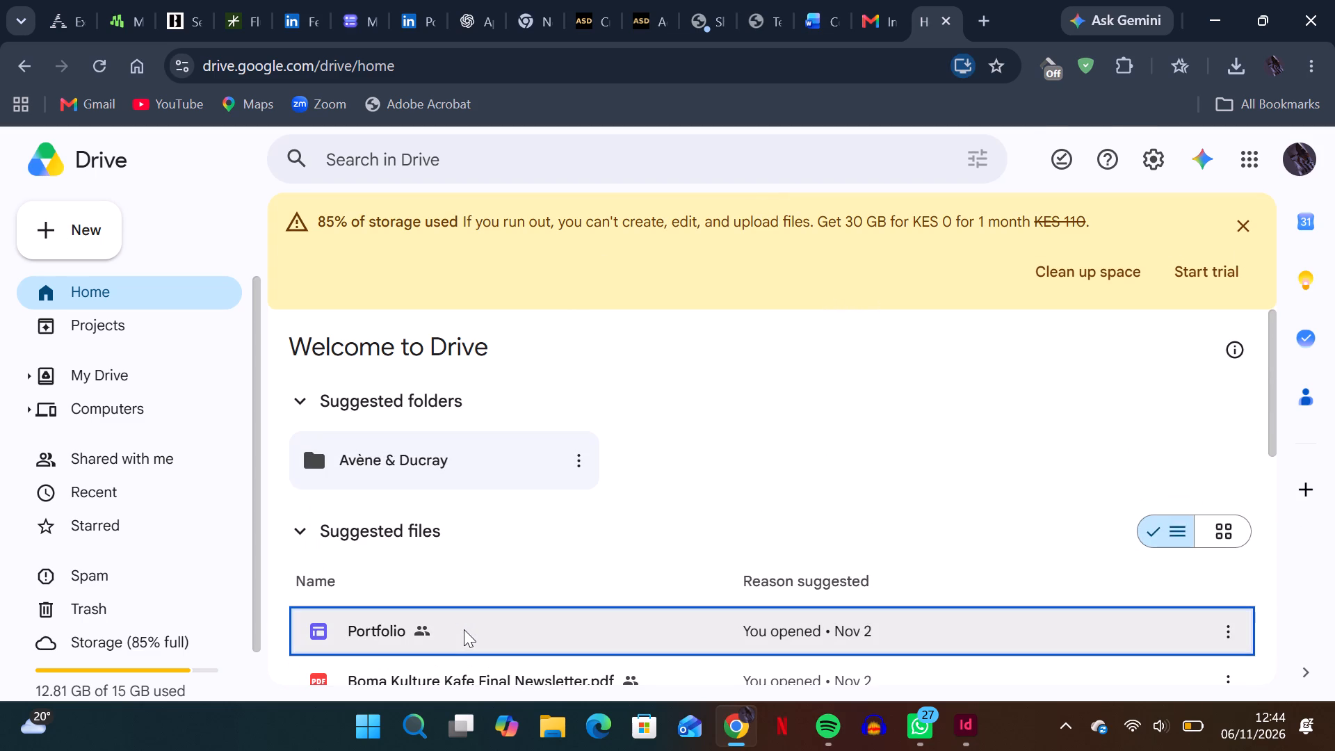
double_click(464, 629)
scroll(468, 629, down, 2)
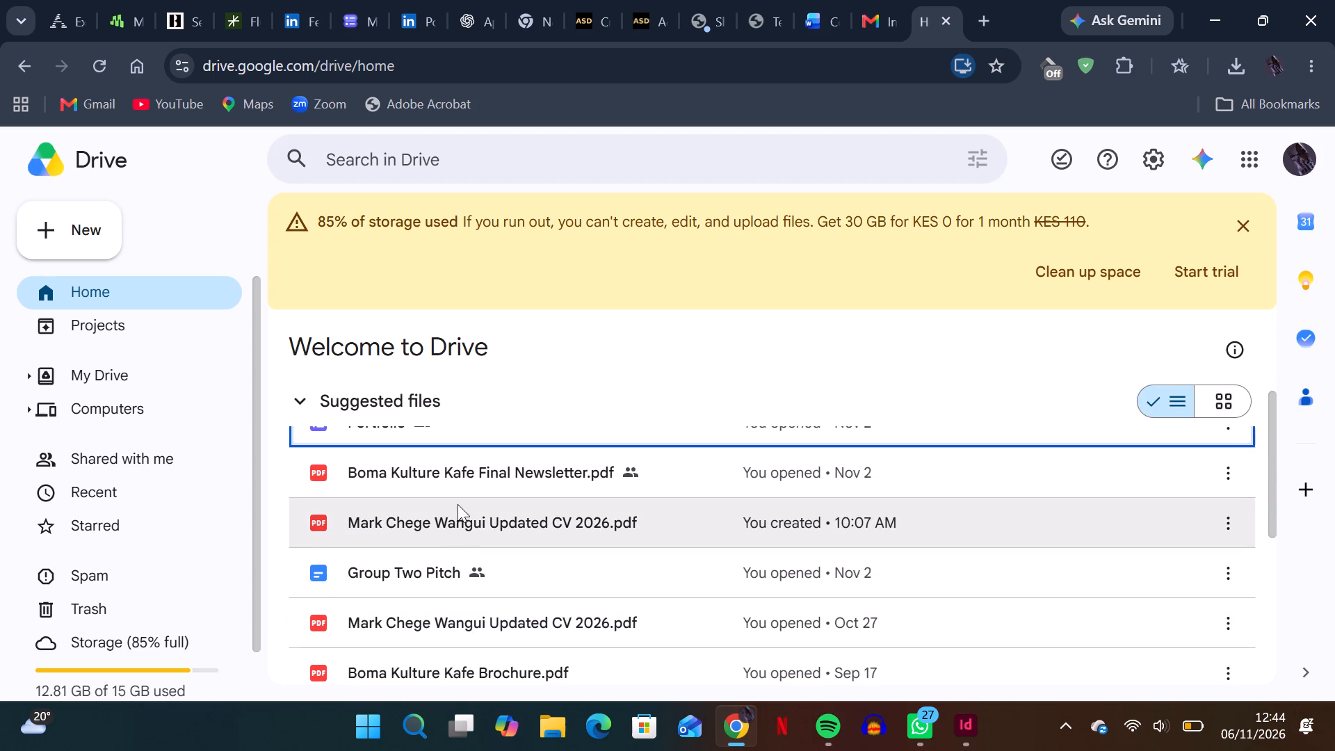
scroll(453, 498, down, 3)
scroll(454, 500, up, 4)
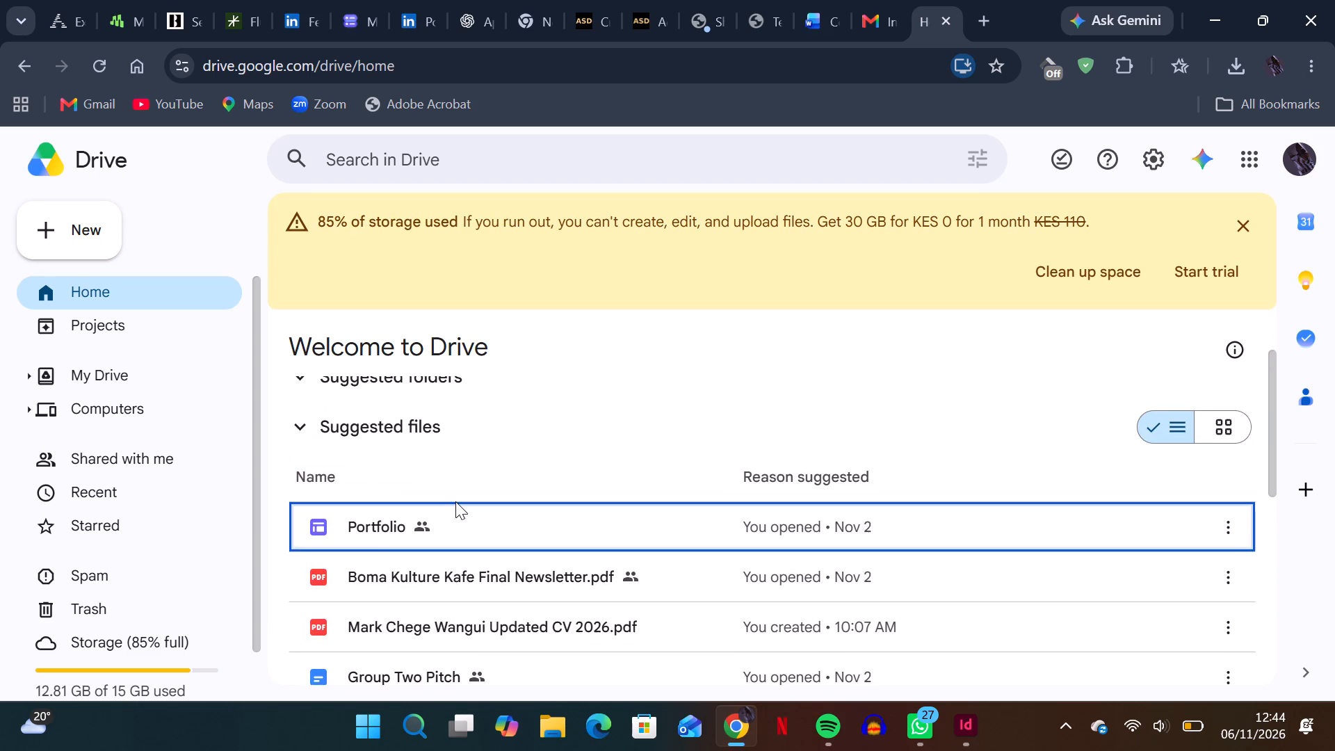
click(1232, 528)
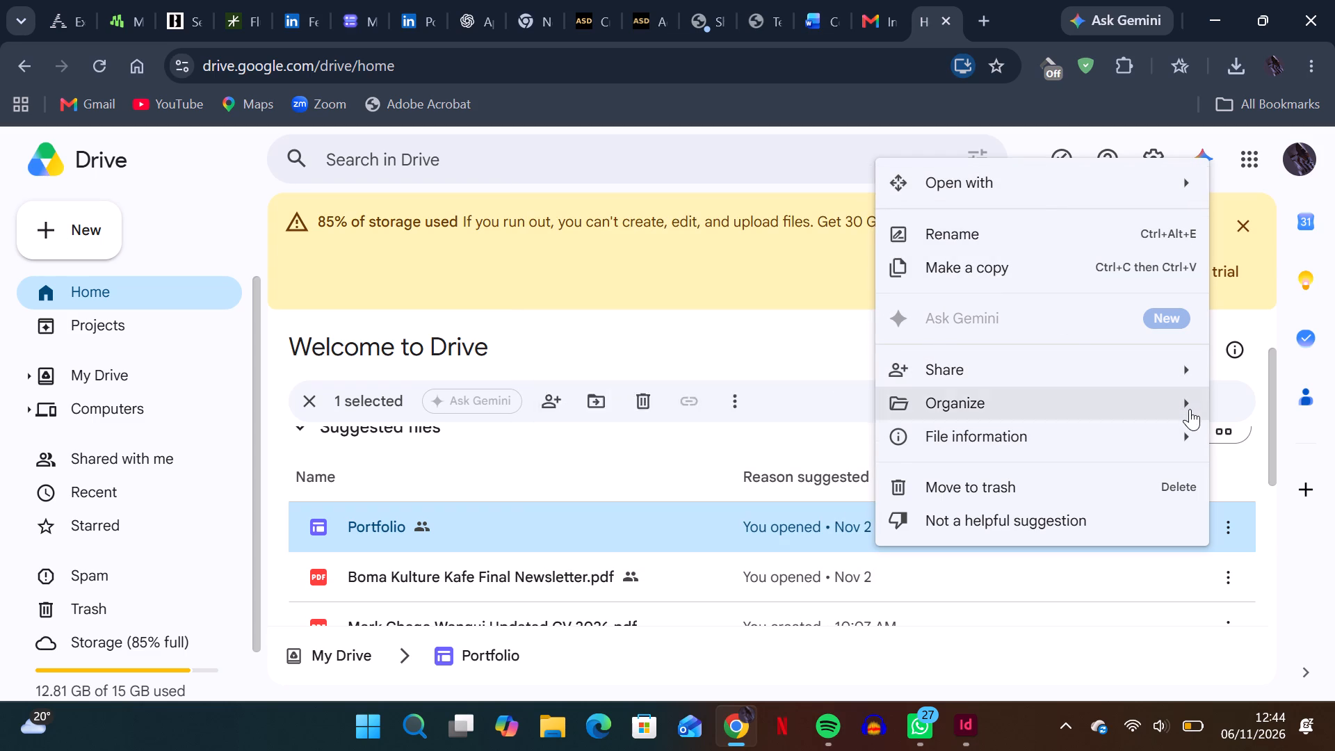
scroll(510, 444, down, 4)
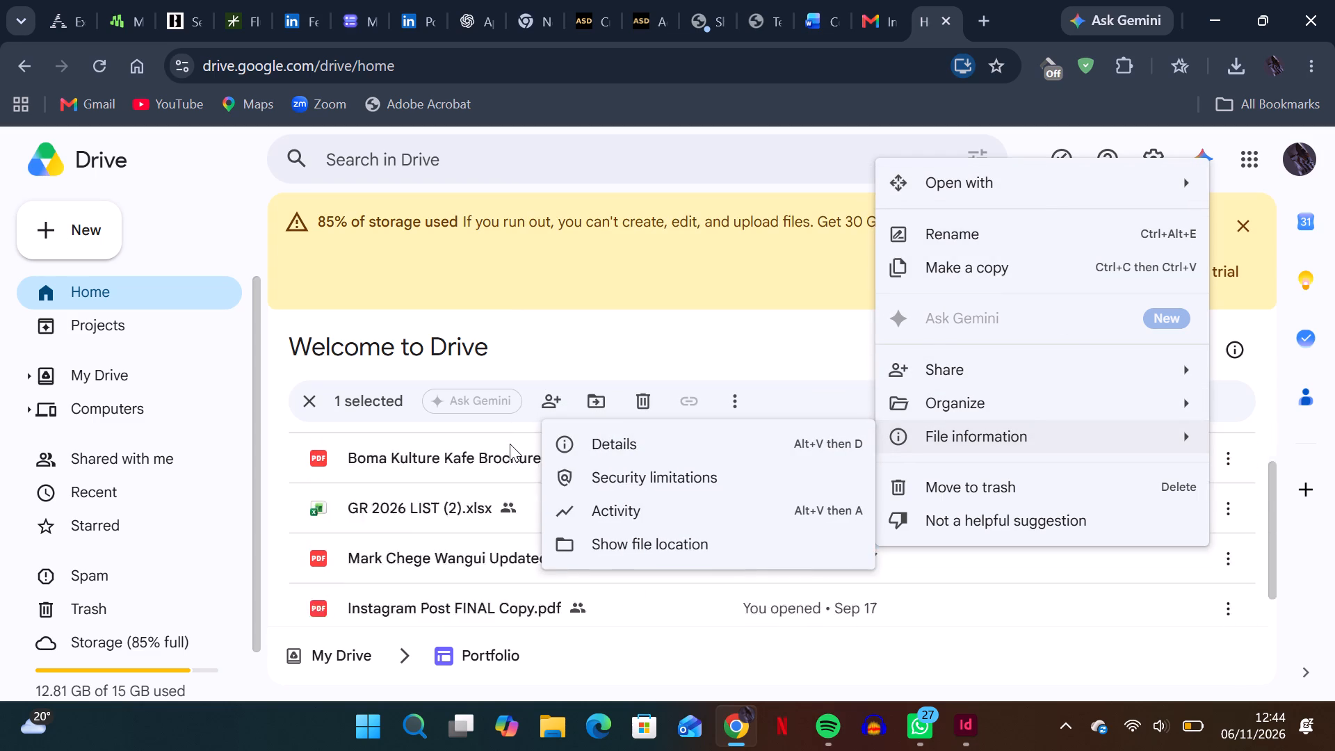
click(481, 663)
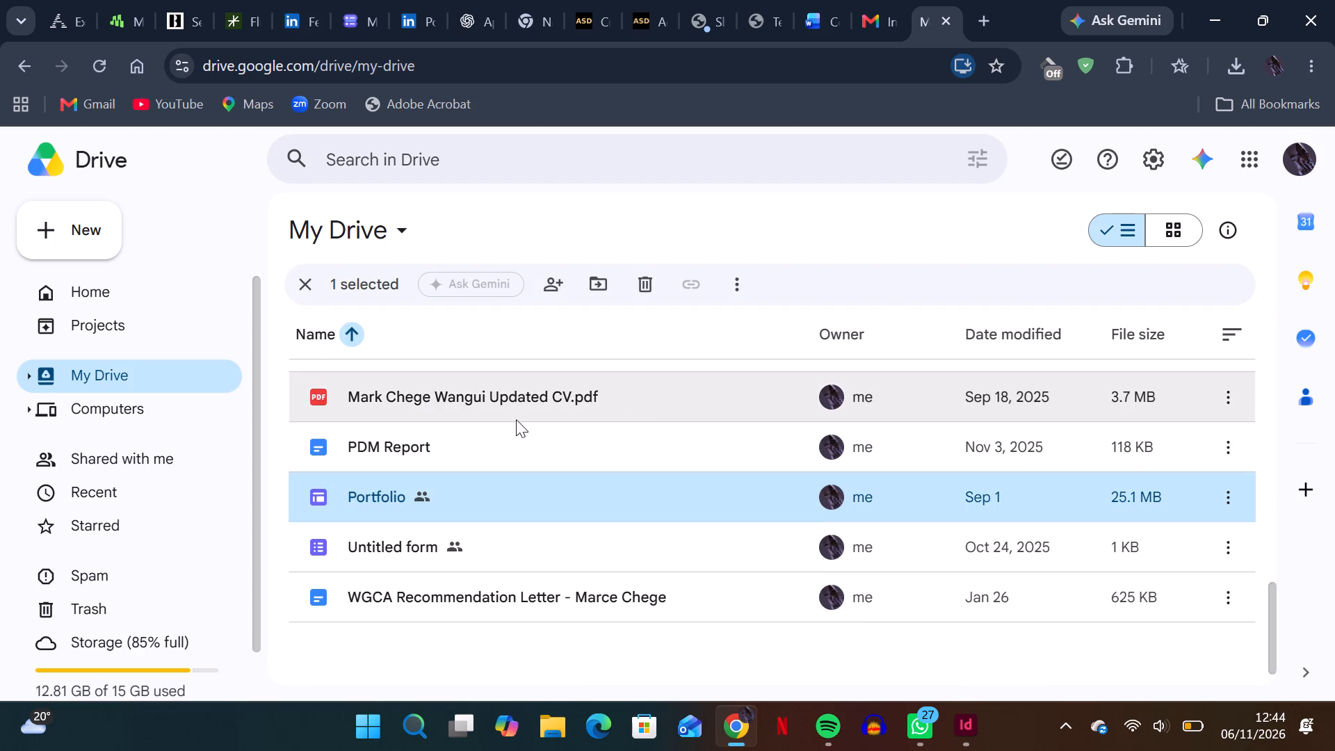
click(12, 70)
Open the Portfolio file from Drive's suggested files with Google Sites.
scroll(806, 676, down, 1)
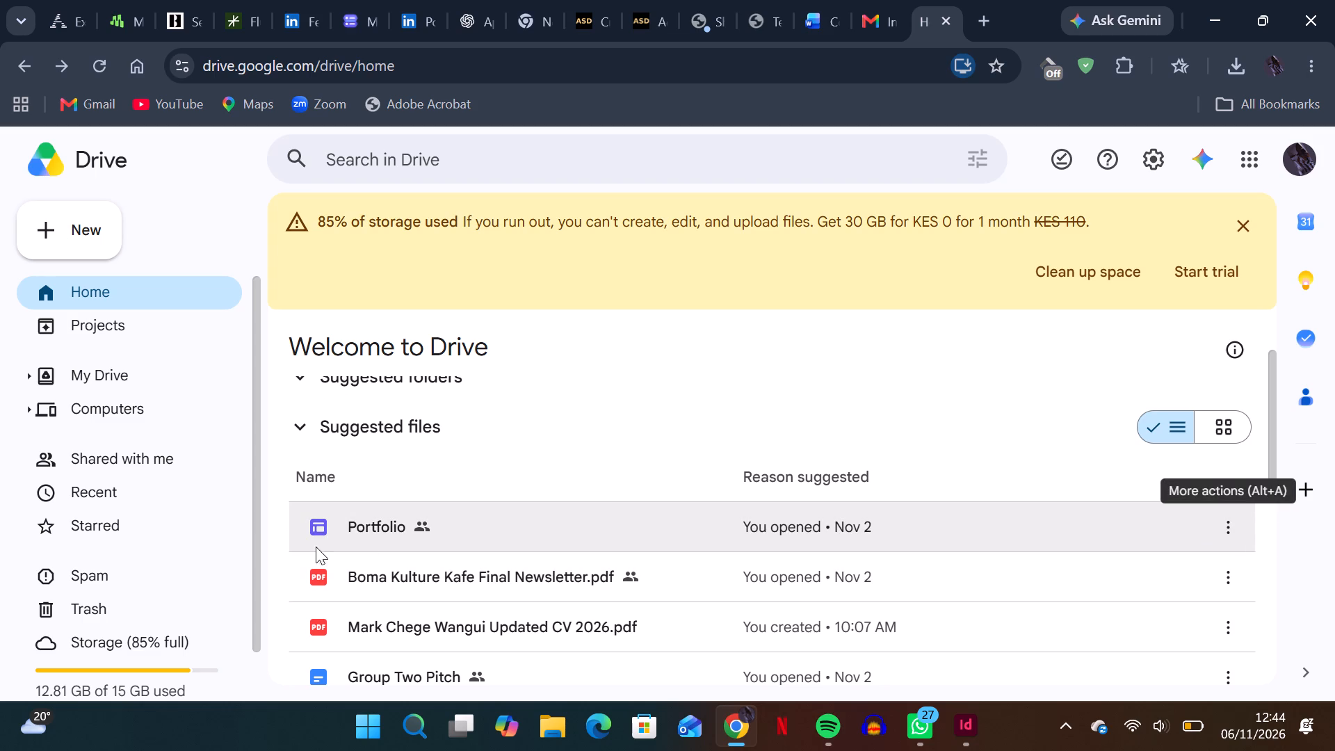
scroll(362, 531, down, 2)
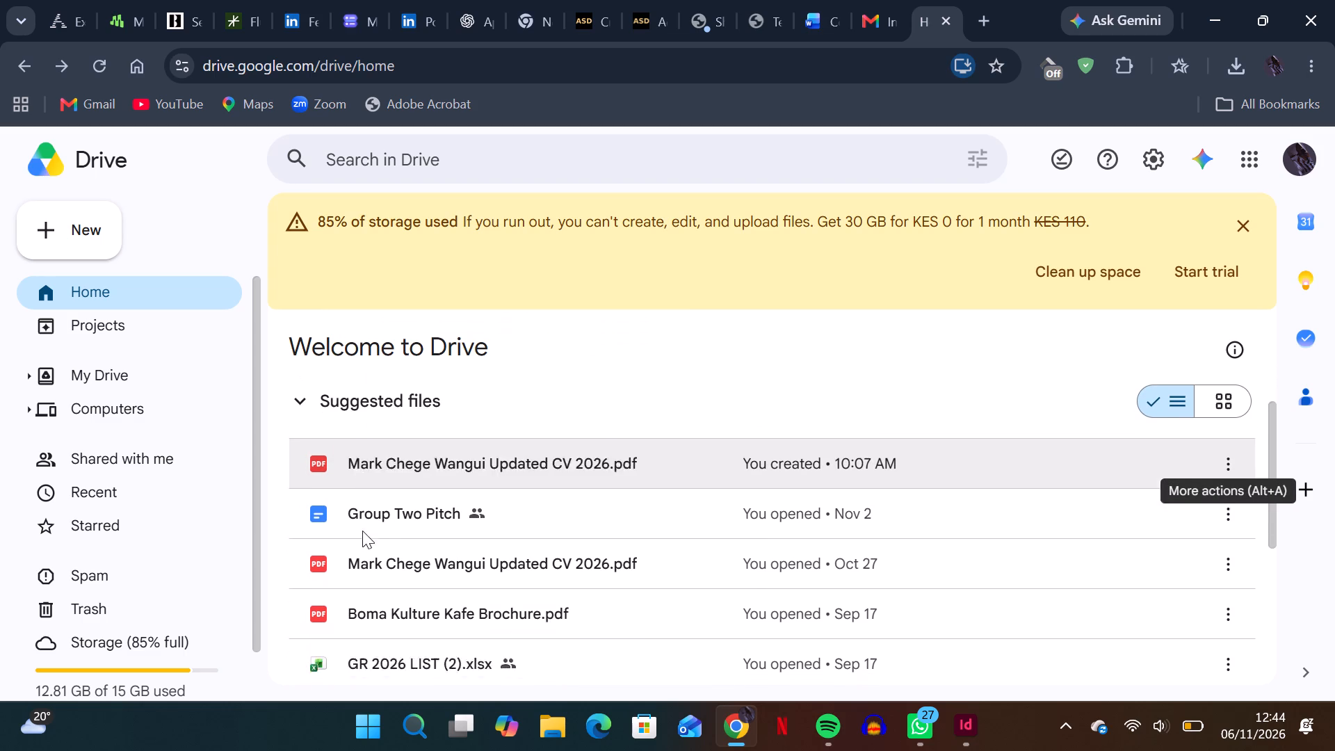
scroll(362, 531, up, 2)
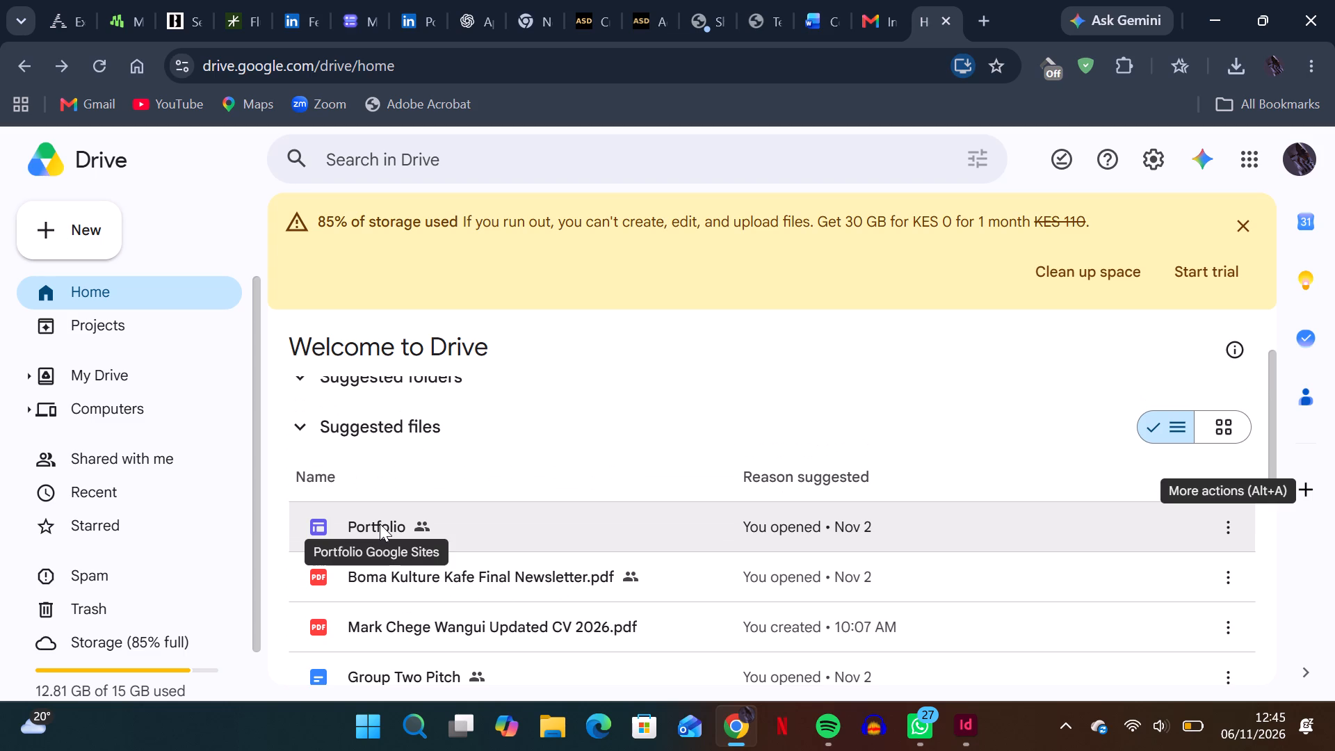
click(380, 523)
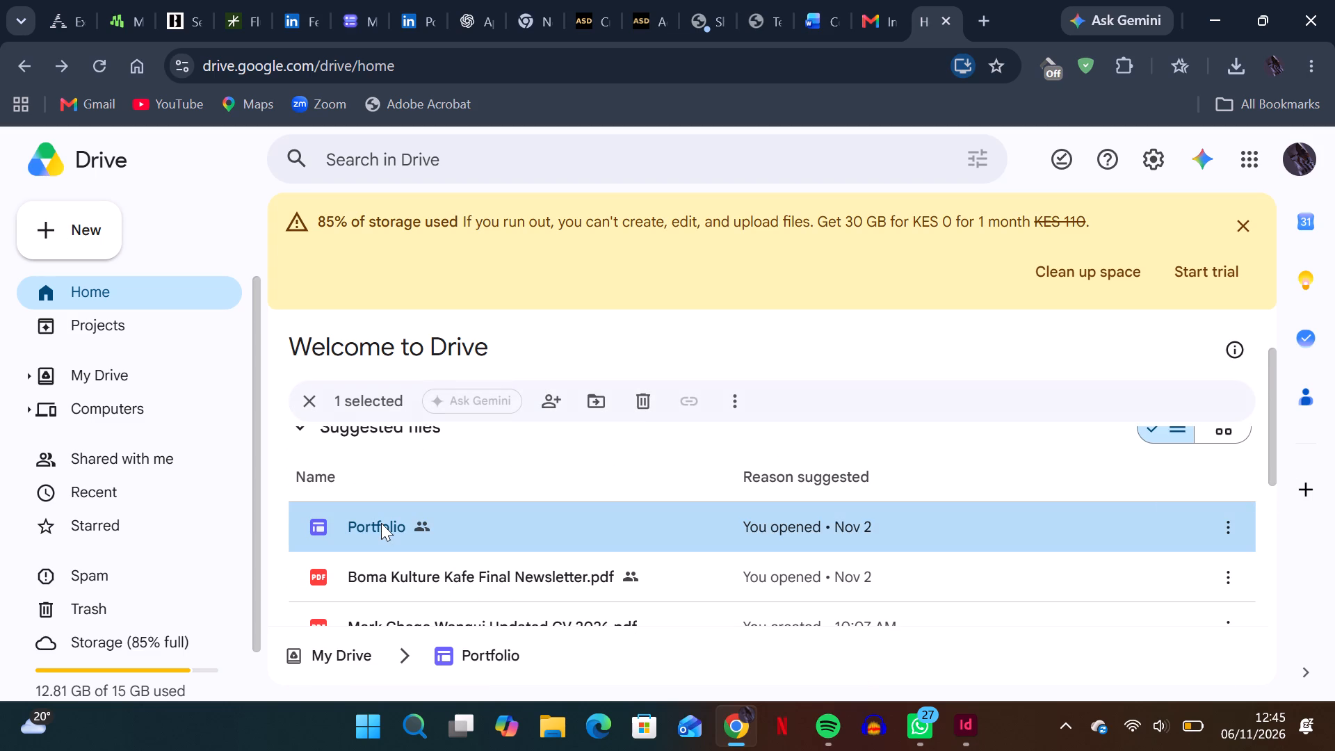
right_click(381, 523)
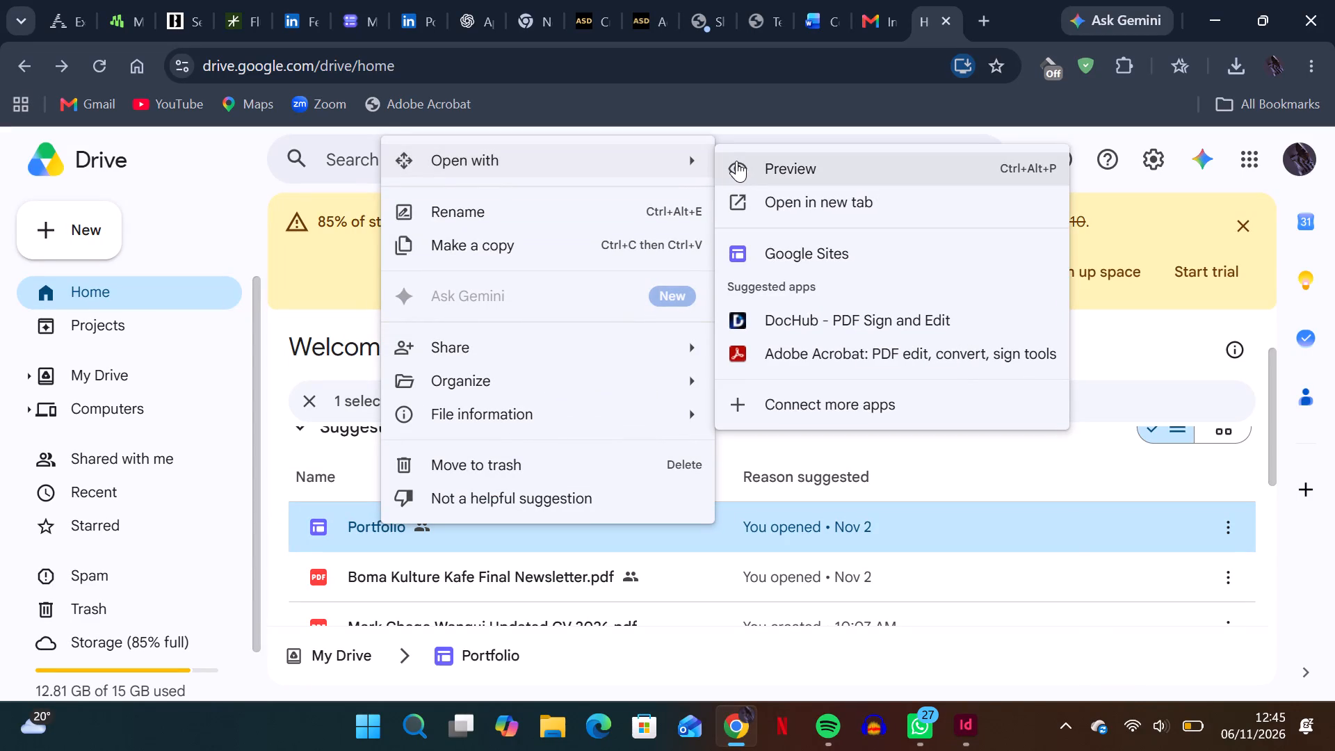
click(809, 248)
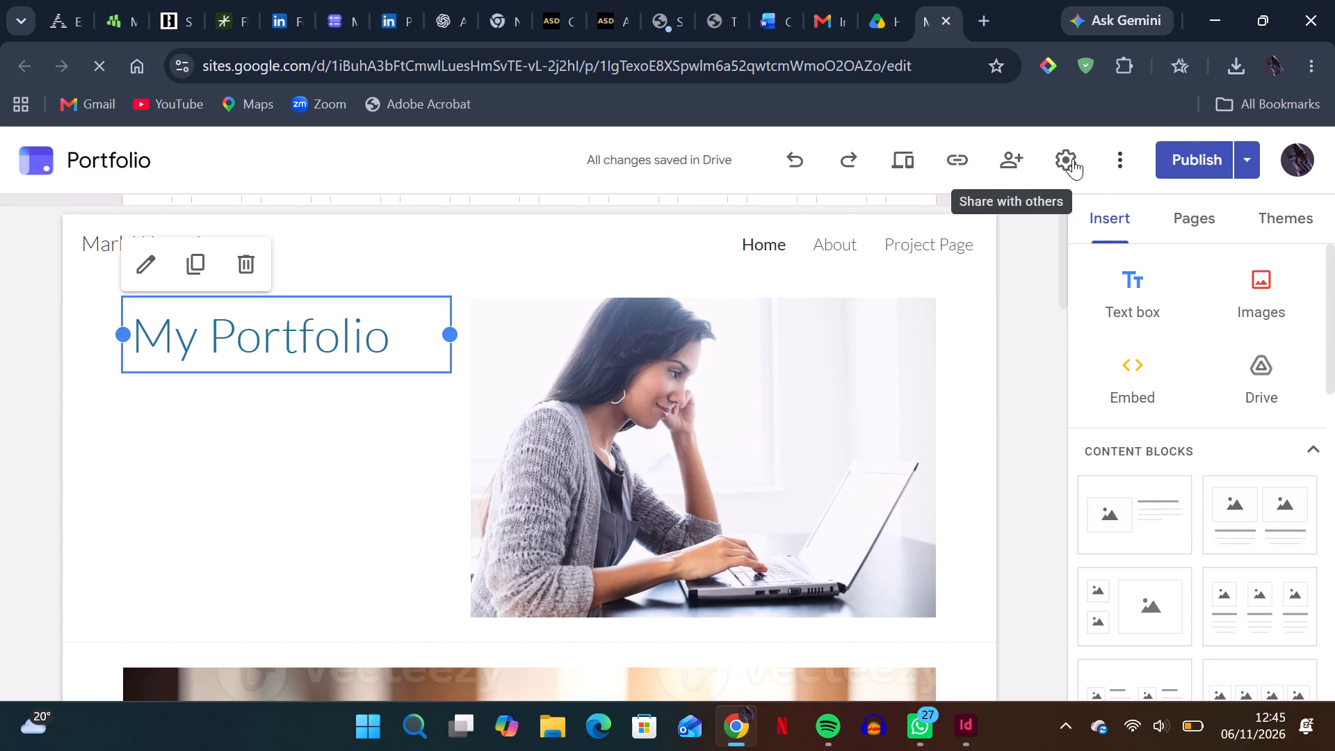
Go to the PDF file list on the Portfolio home page and open File Explorer in a reduced window over it.
click(1117, 157)
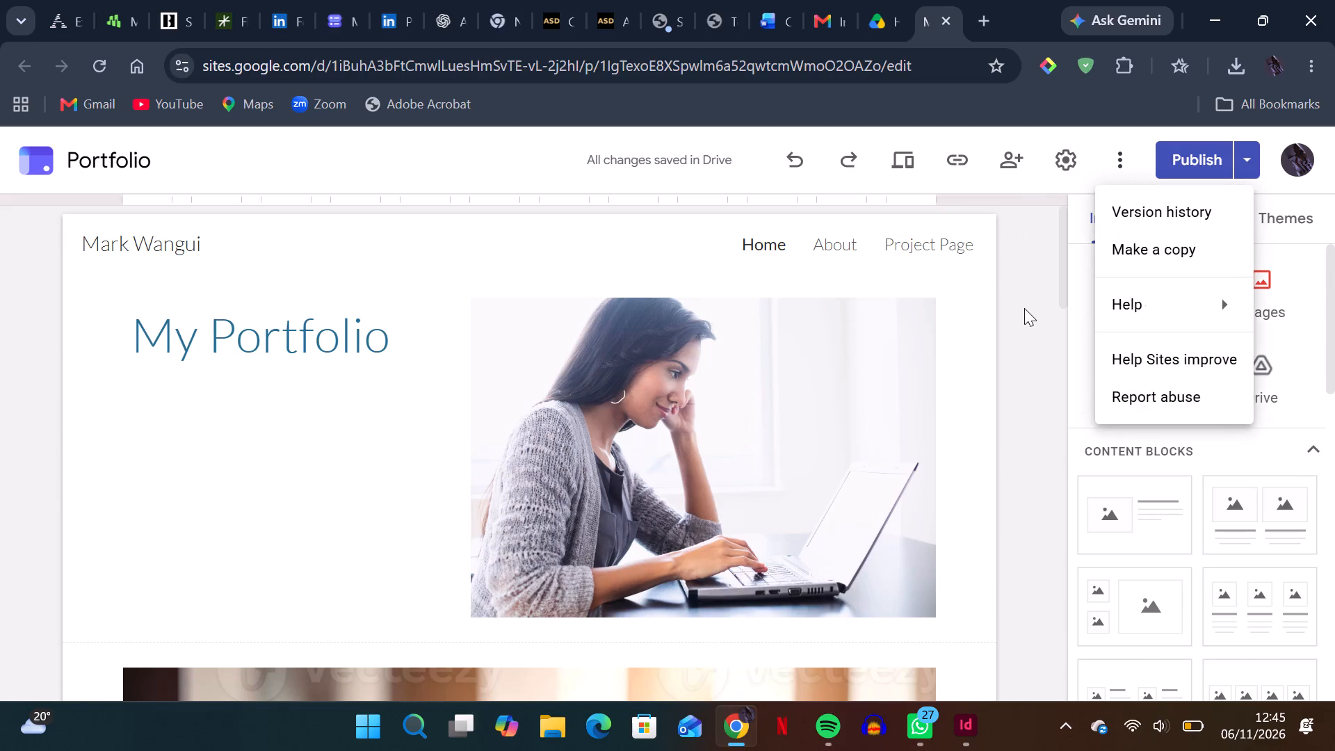
scroll(1025, 310, down, 12)
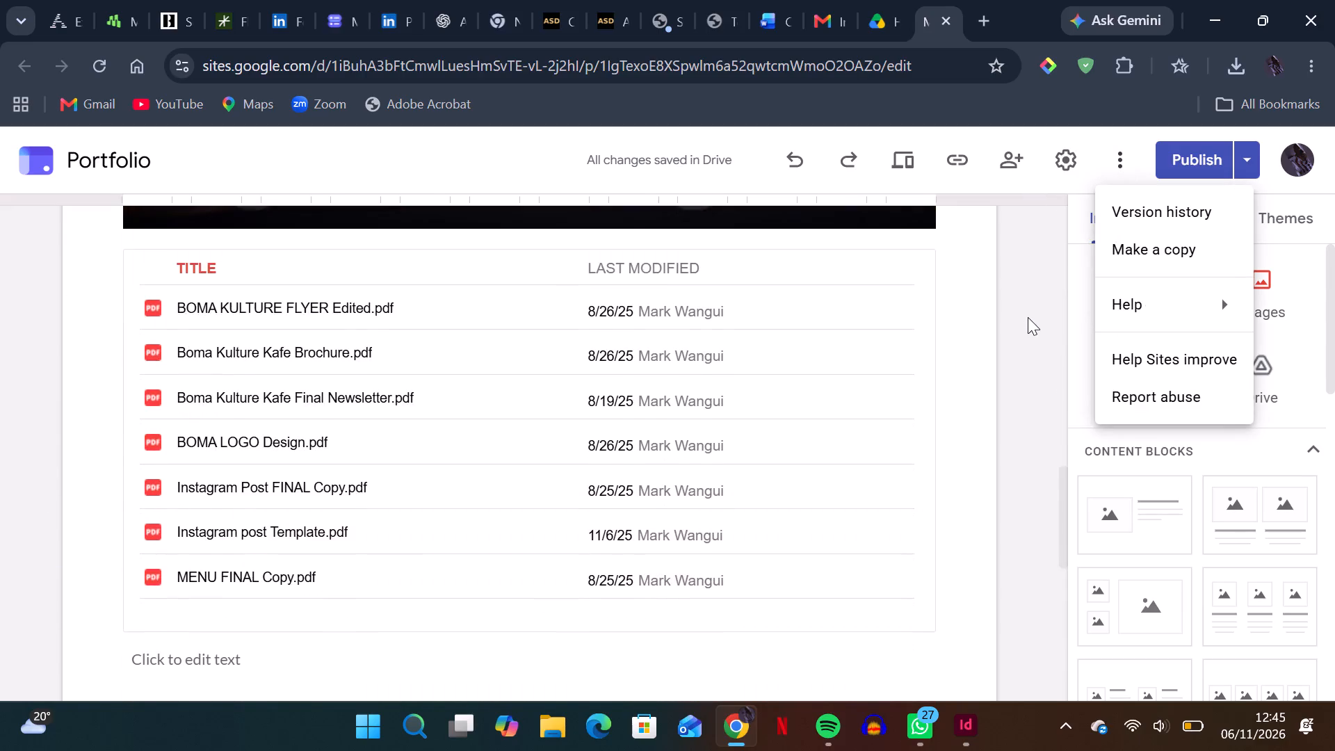
scroll(1028, 317, down, 1)
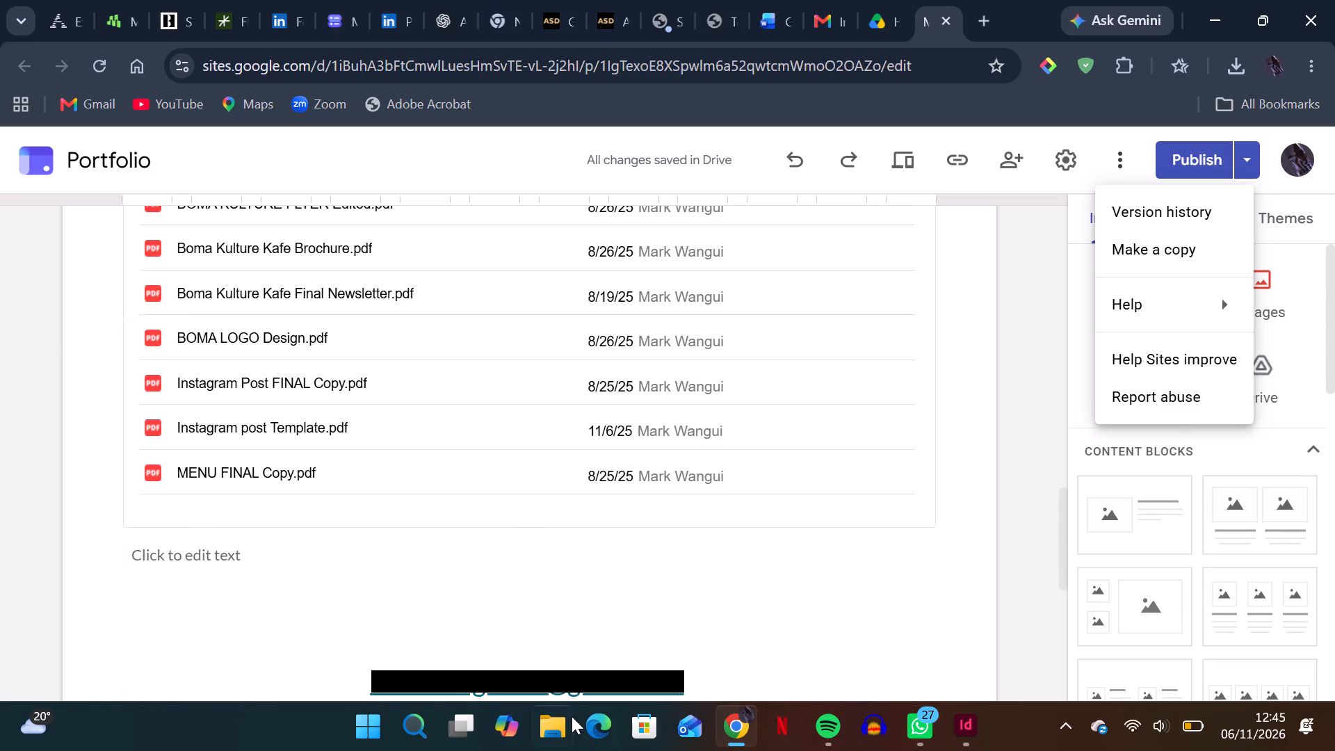
click(555, 725)
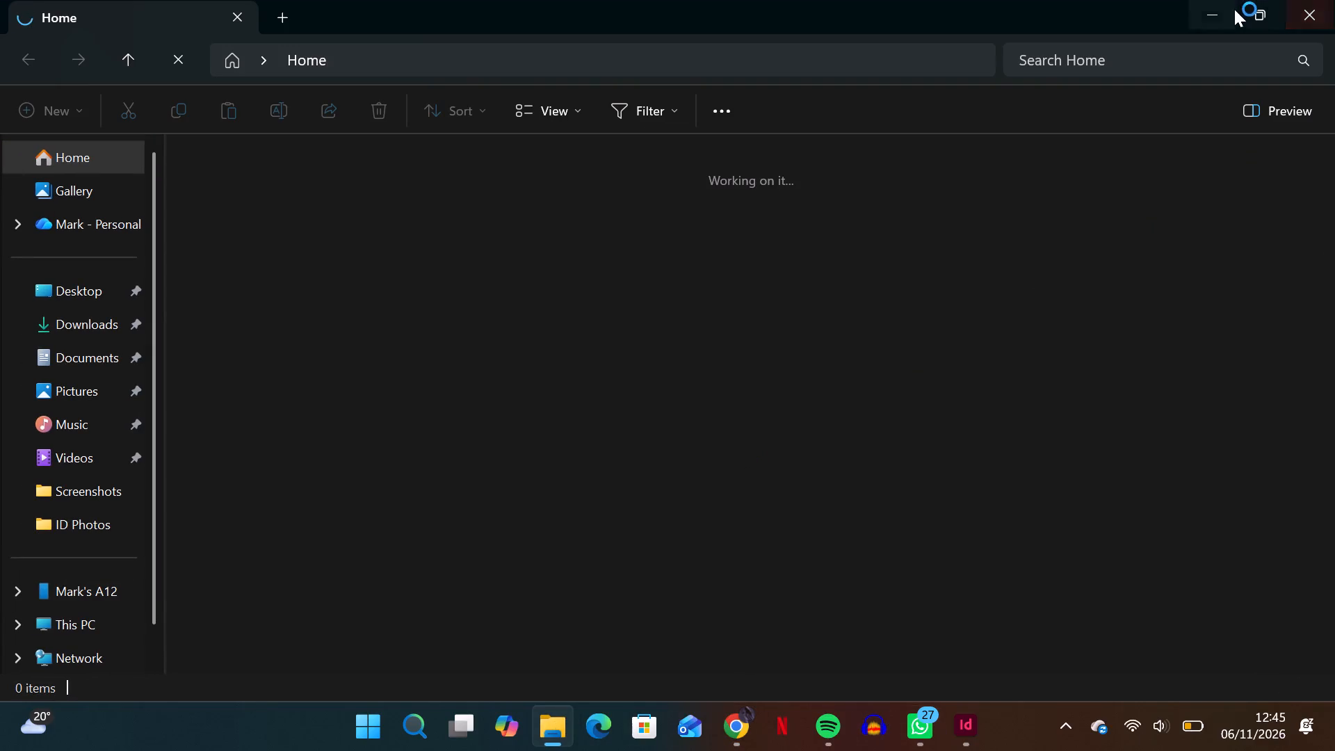
click(1257, 13)
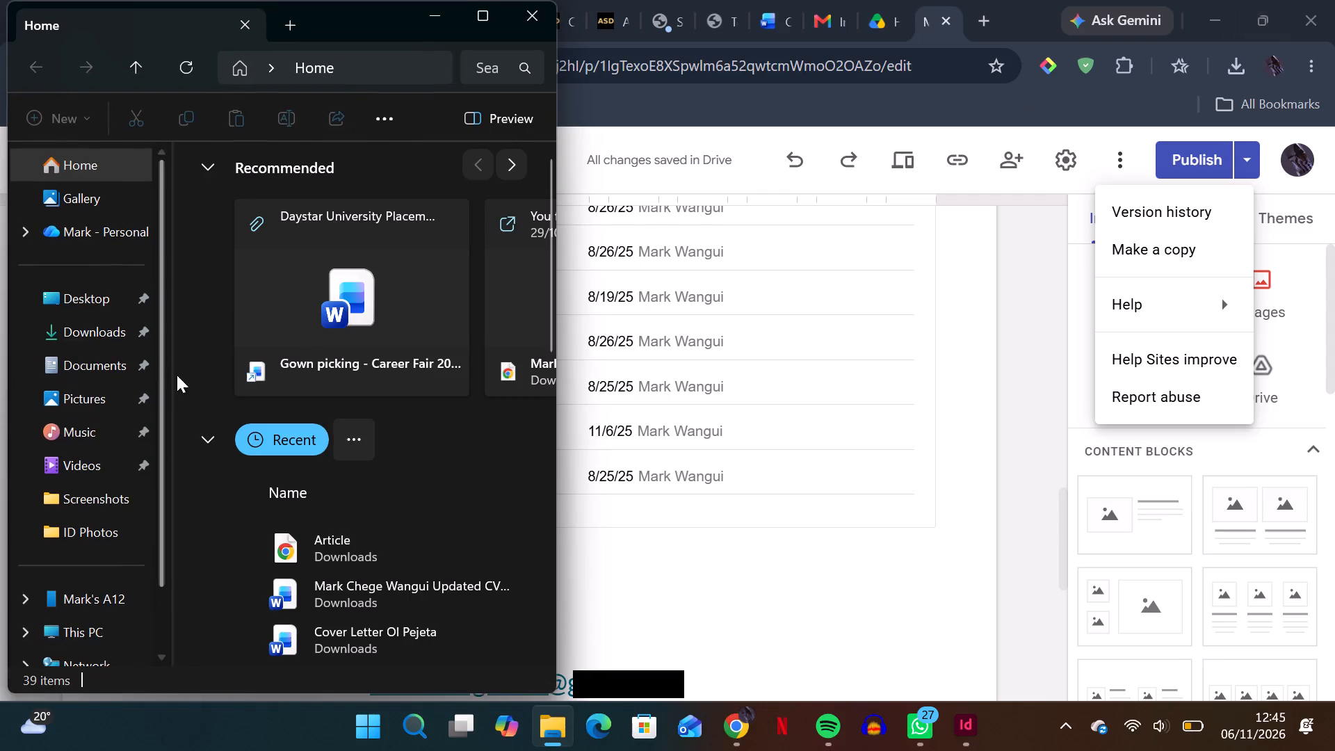
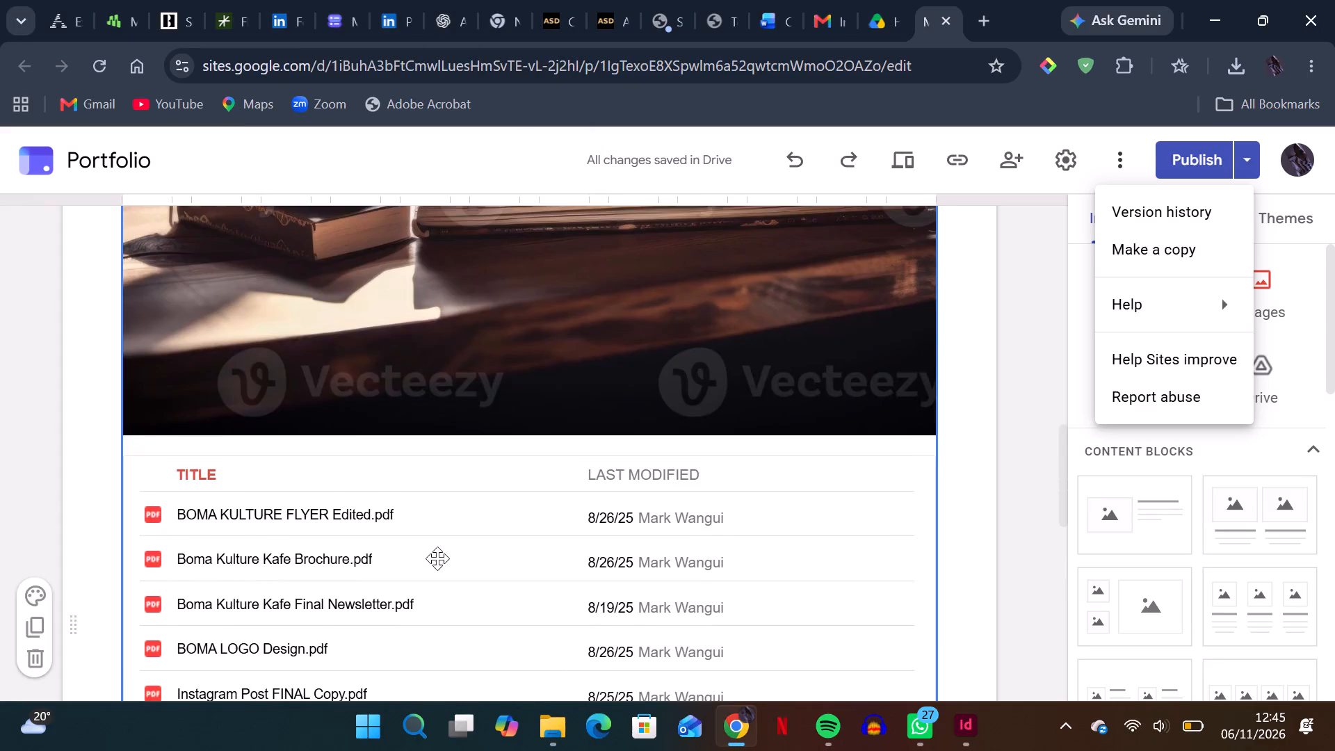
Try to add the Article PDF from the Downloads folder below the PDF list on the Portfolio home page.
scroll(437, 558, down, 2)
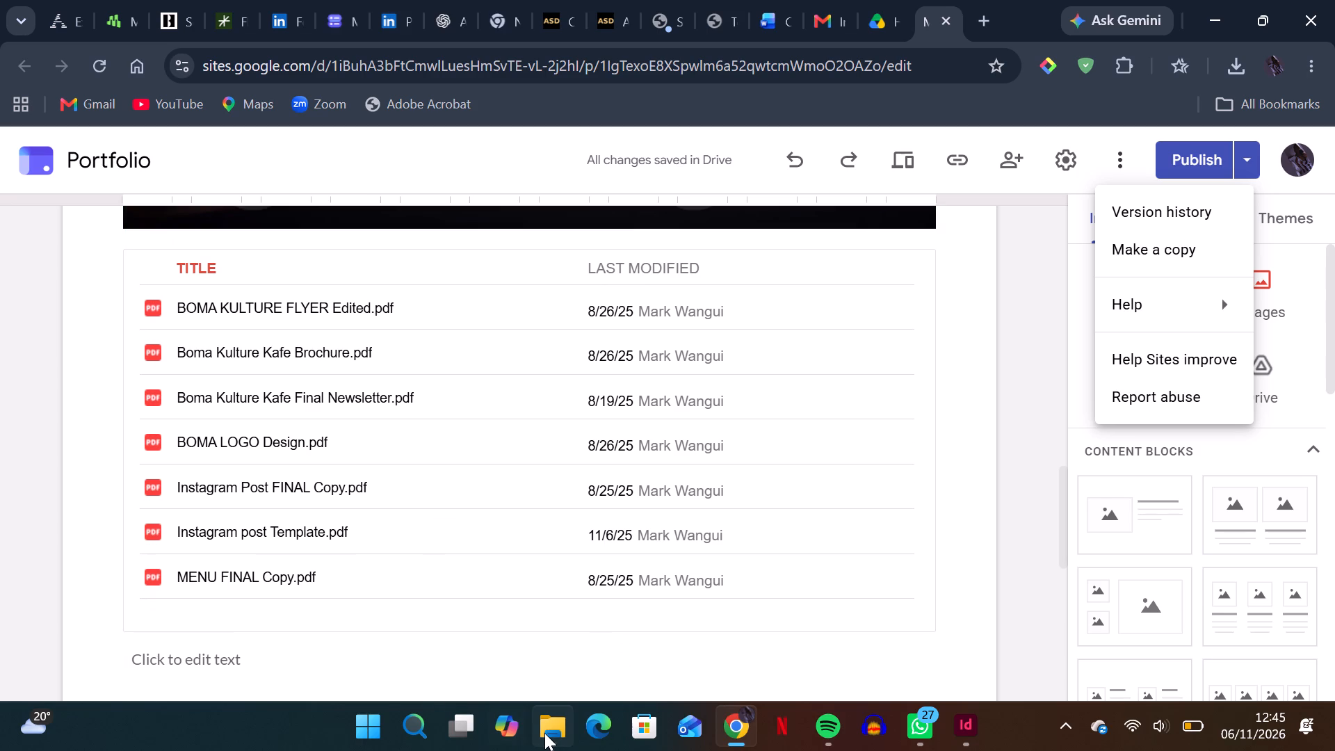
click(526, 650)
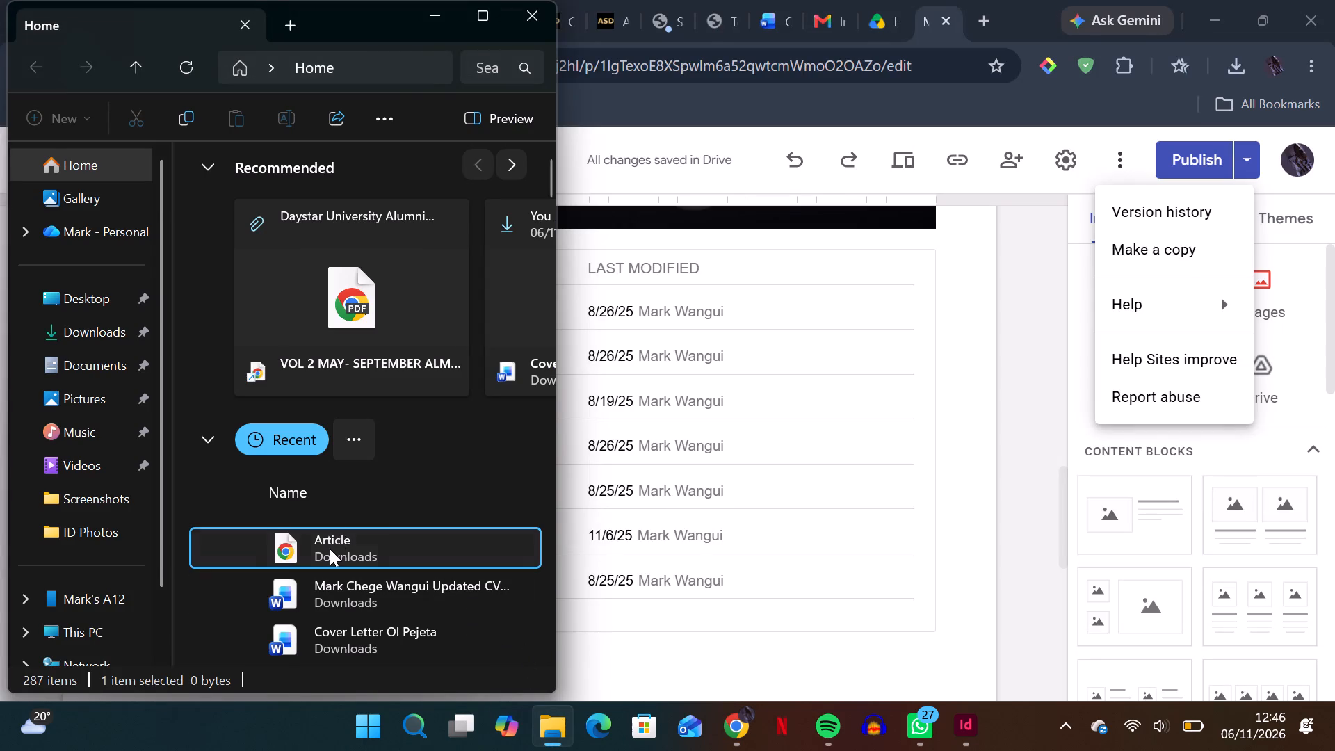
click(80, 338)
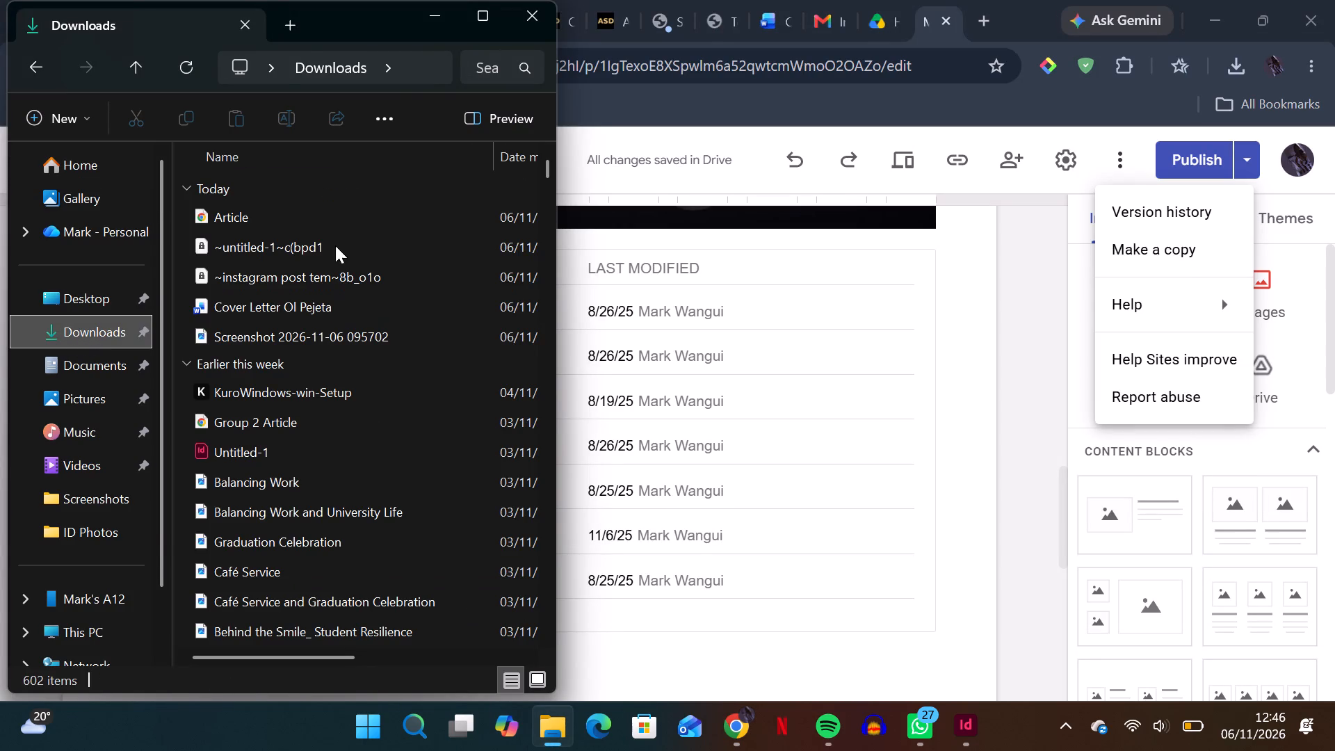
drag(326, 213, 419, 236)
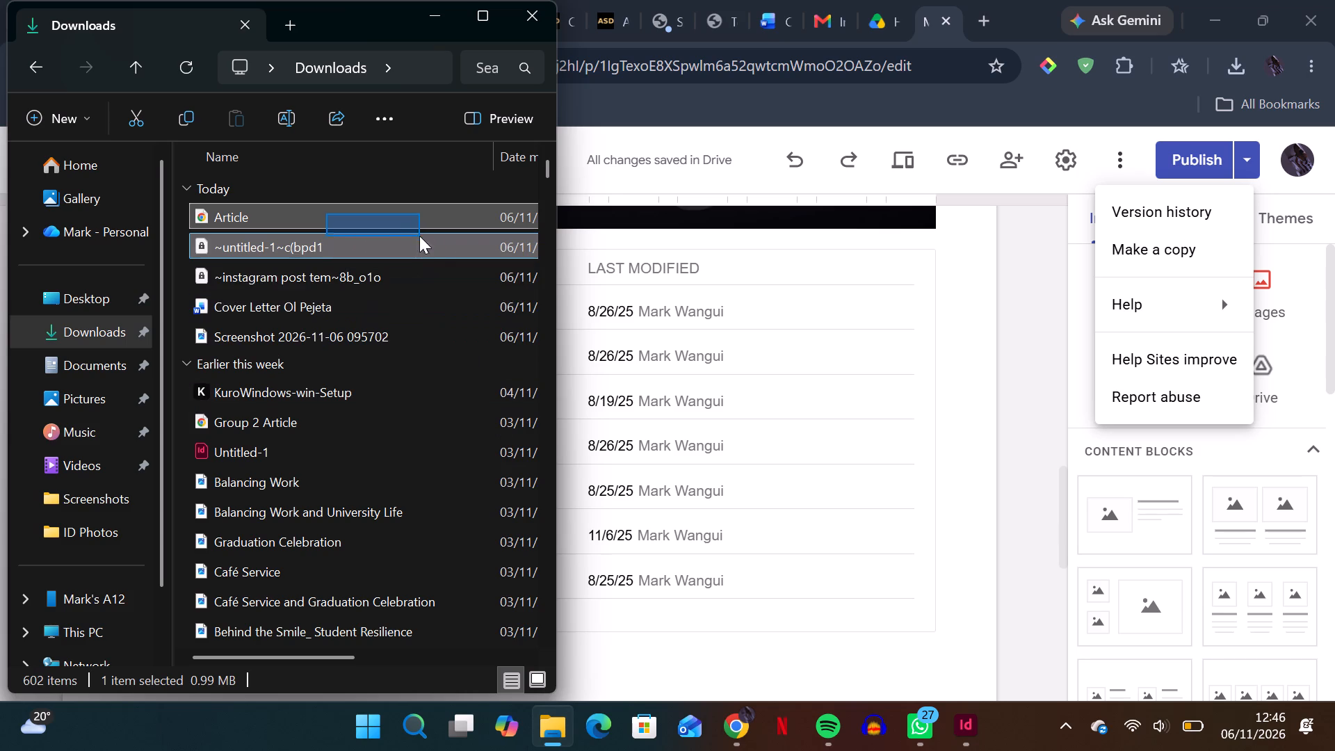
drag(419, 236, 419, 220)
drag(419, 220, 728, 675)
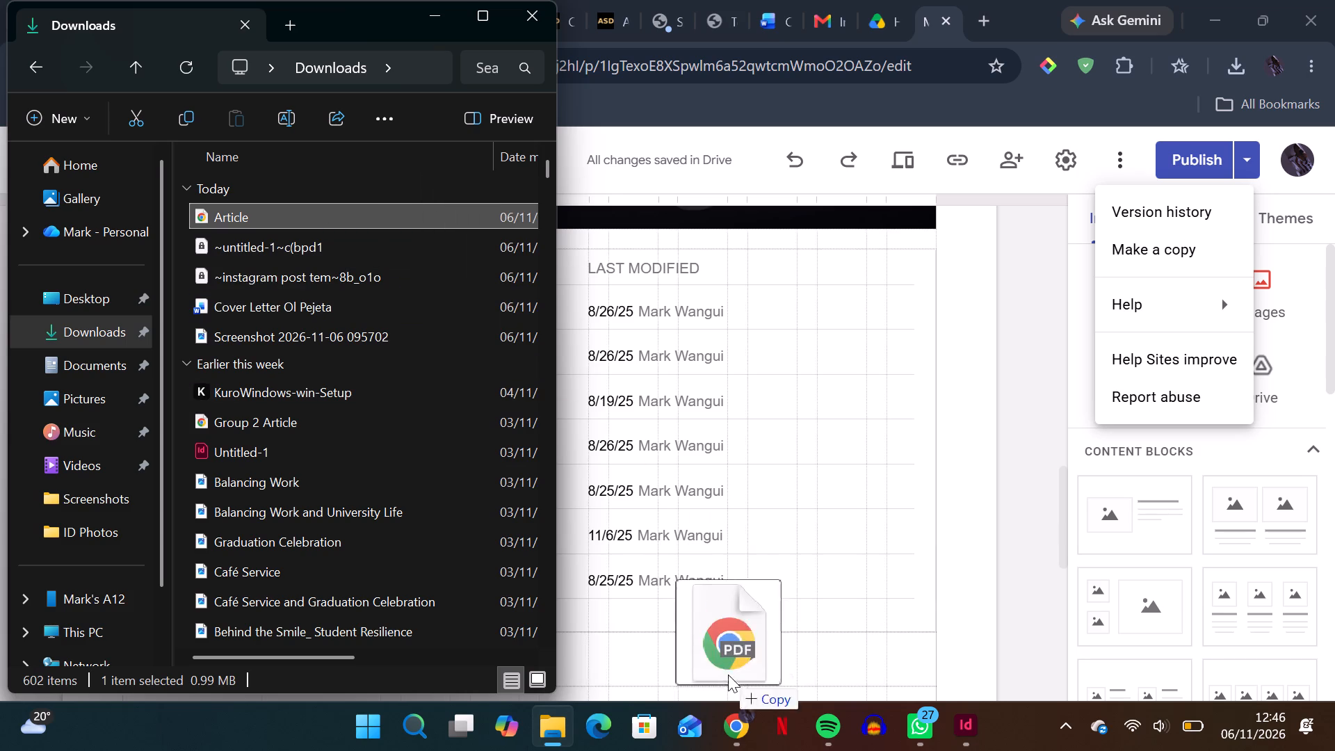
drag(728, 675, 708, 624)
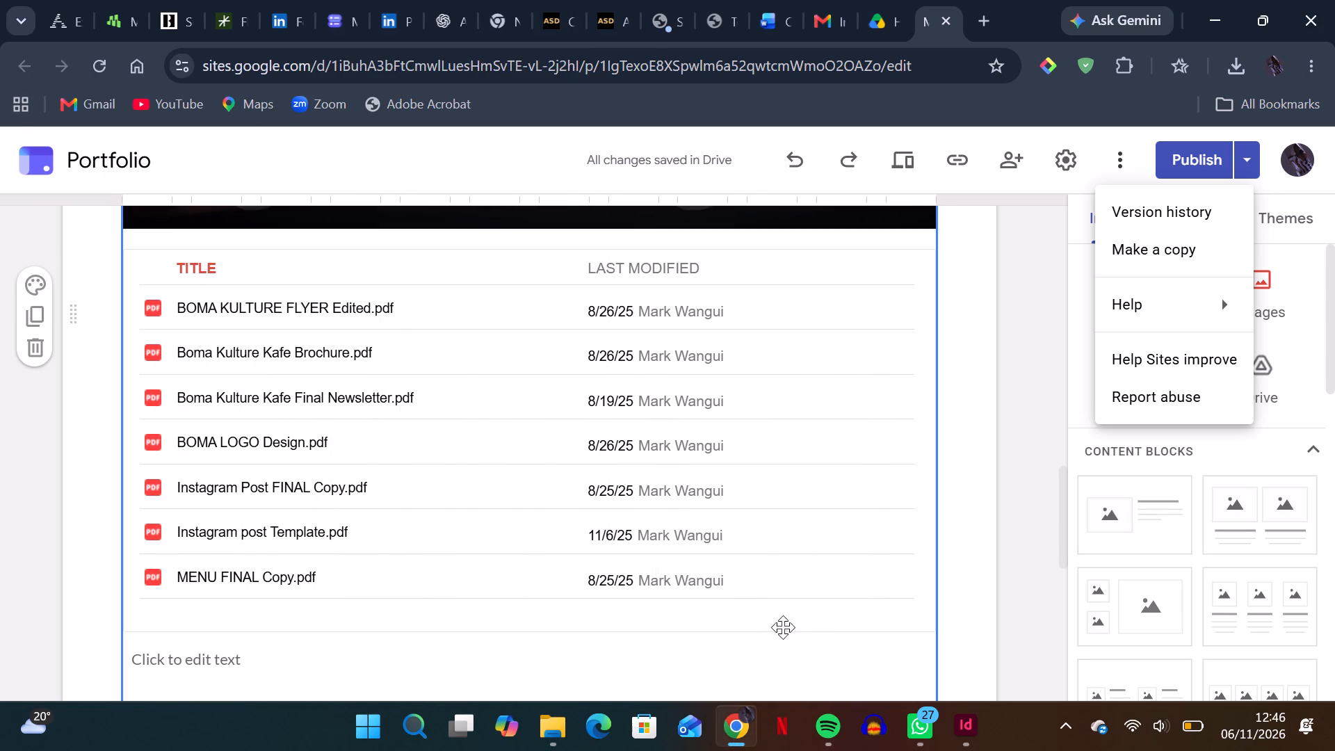
Switch to InDesign and export the newspaper article to Downloads as an Adobe PDF (Interactive) file named News Article.
click(957, 736)
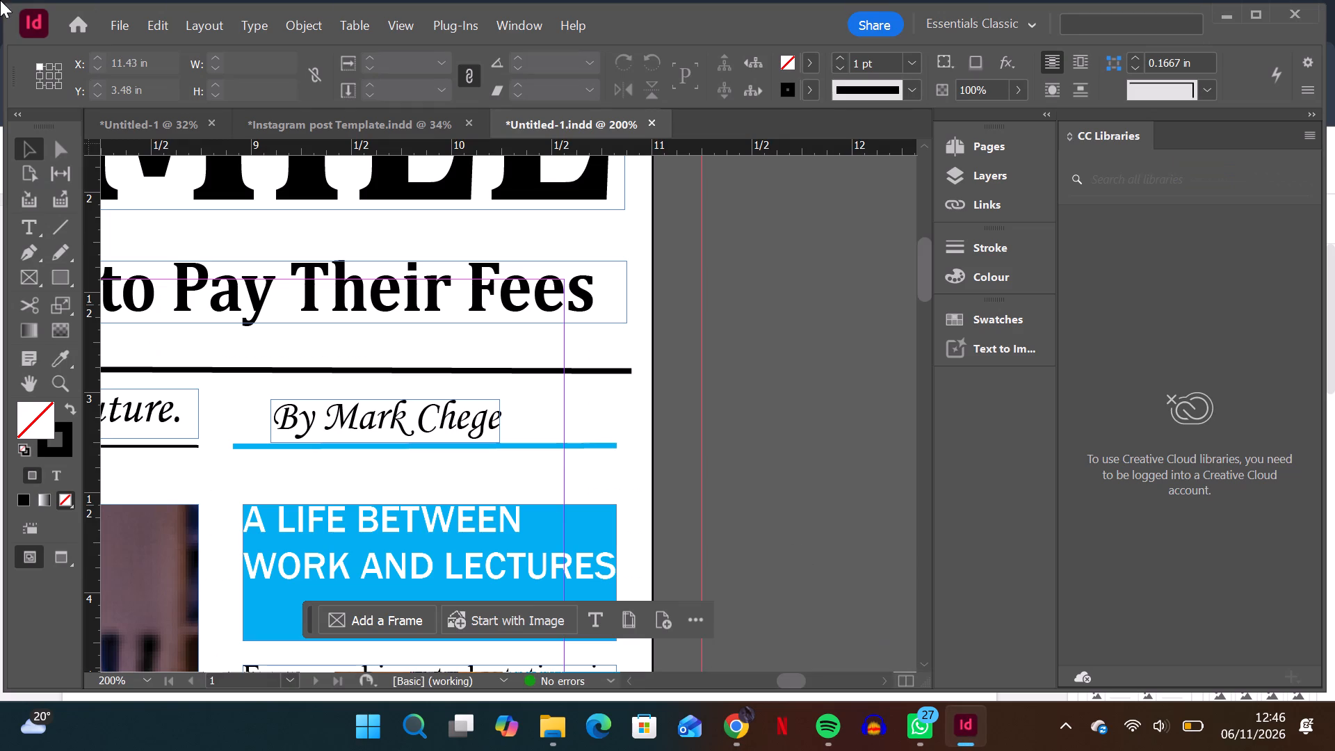
click(133, 27)
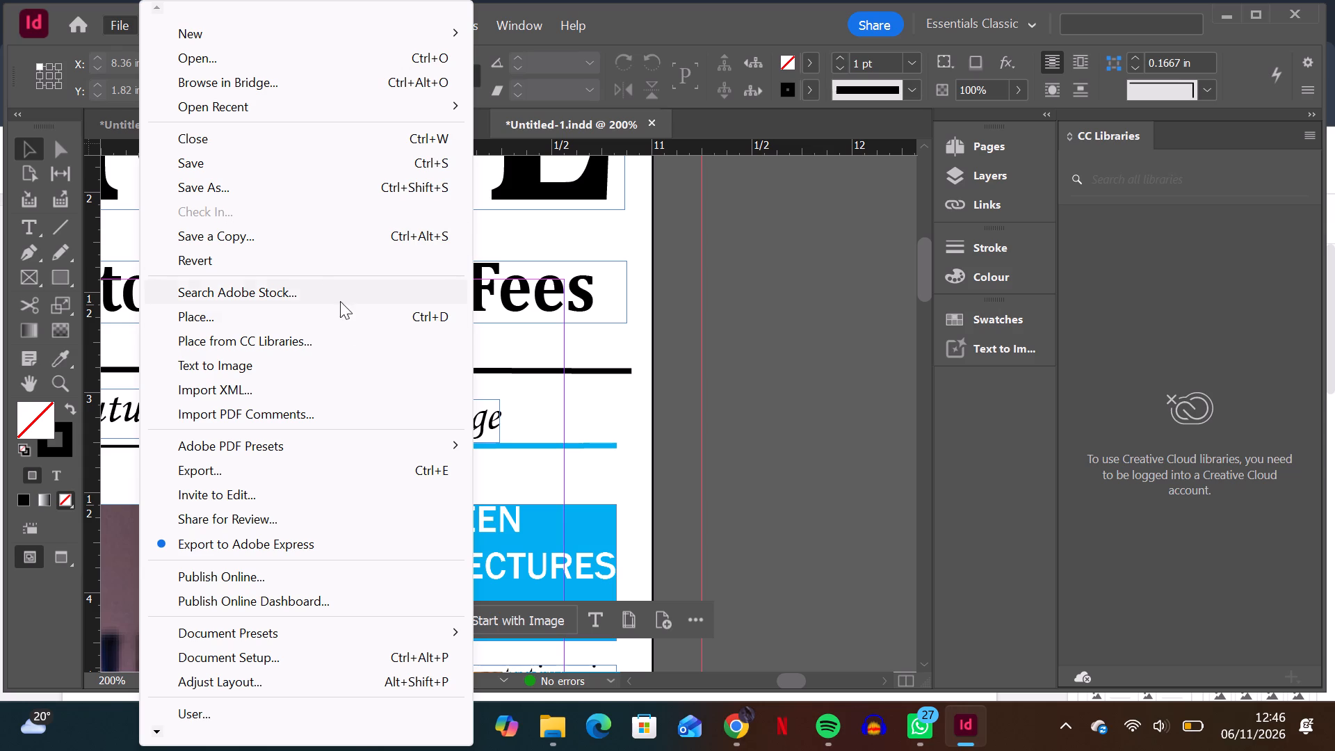
click(364, 464)
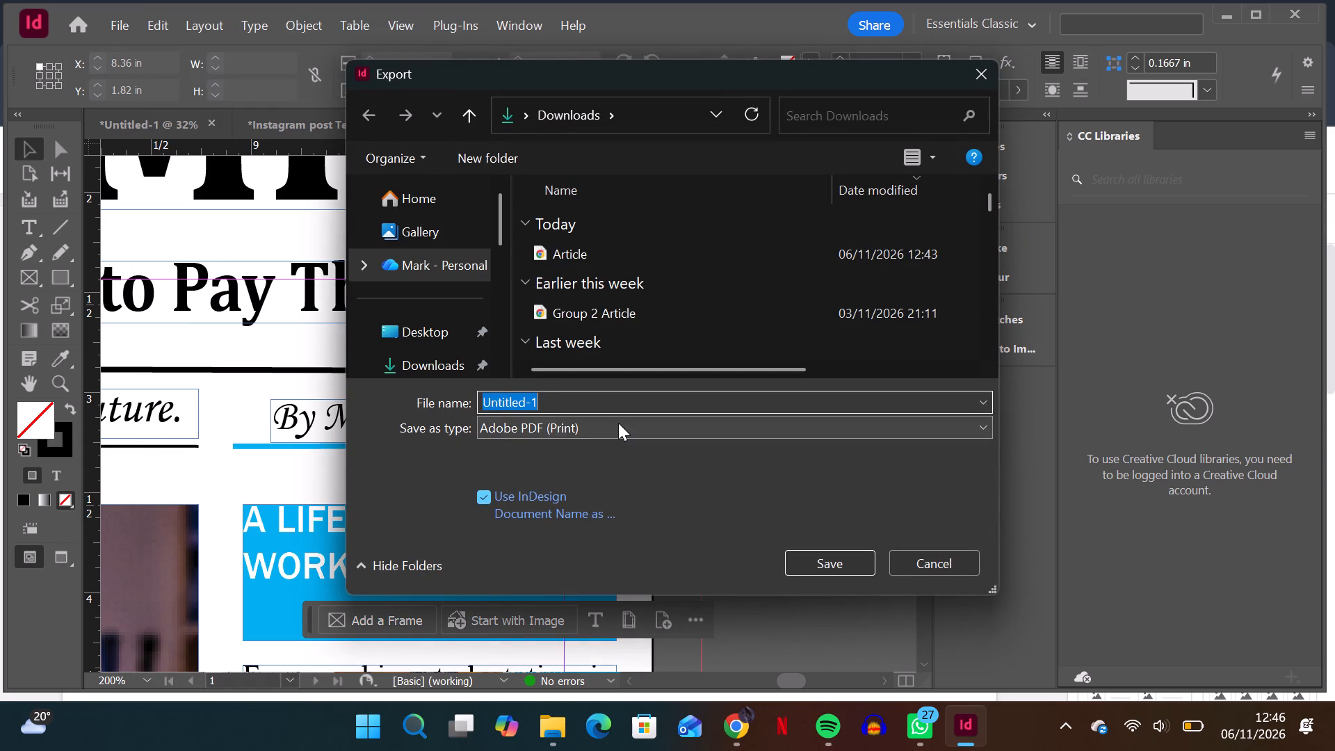
click(618, 423)
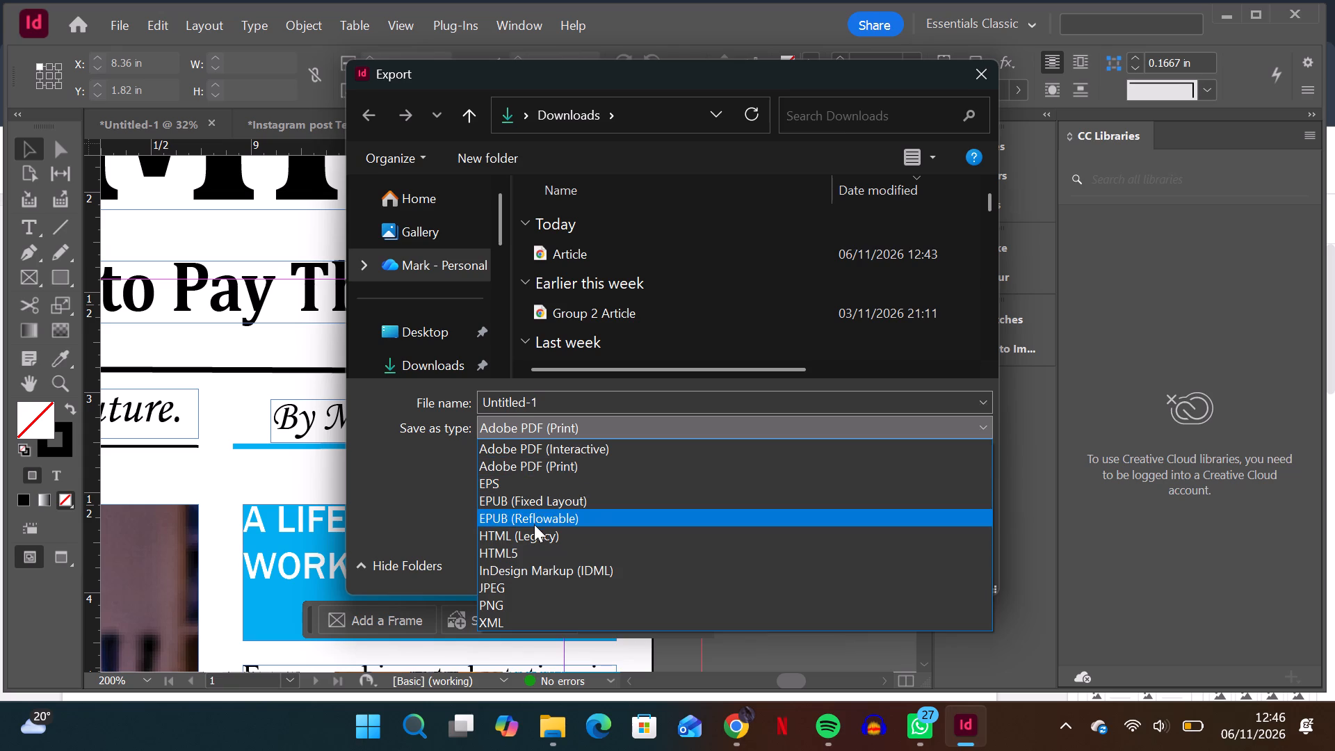
click(546, 443)
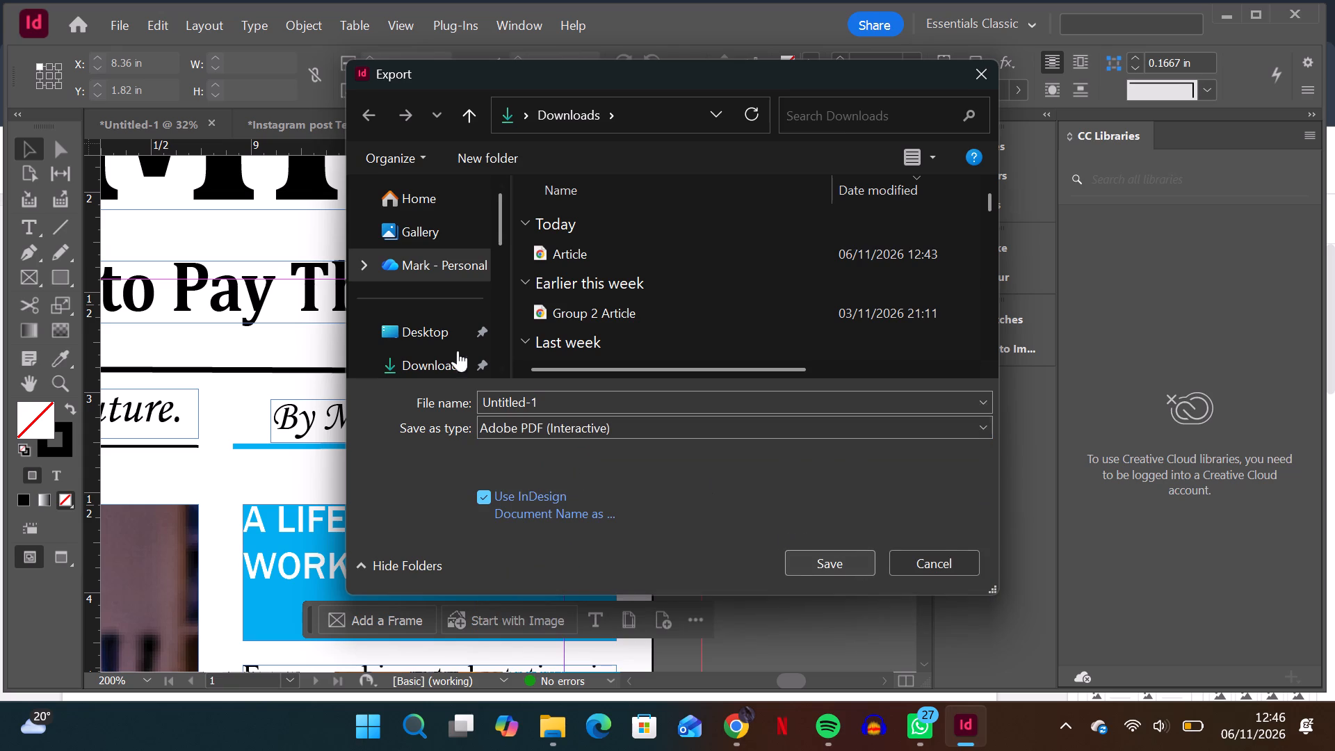
click(423, 358)
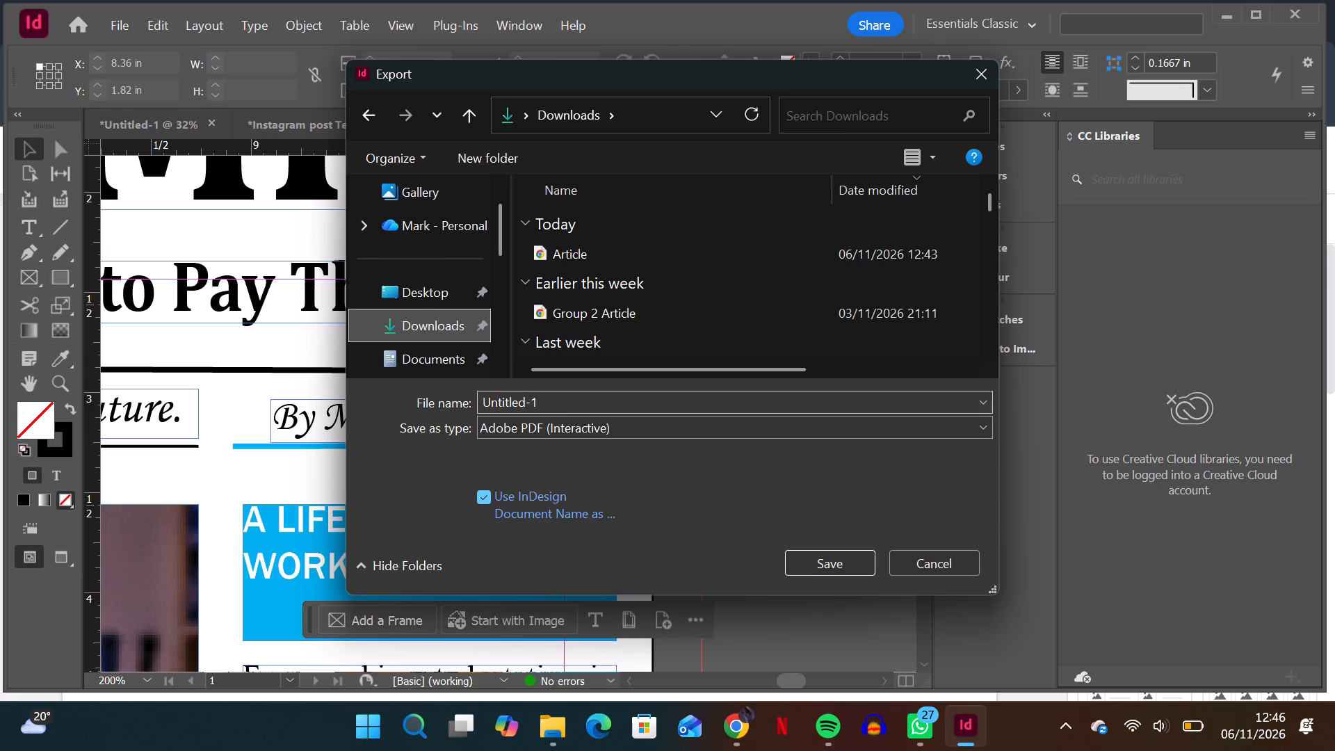
drag(538, 401, 524, 403)
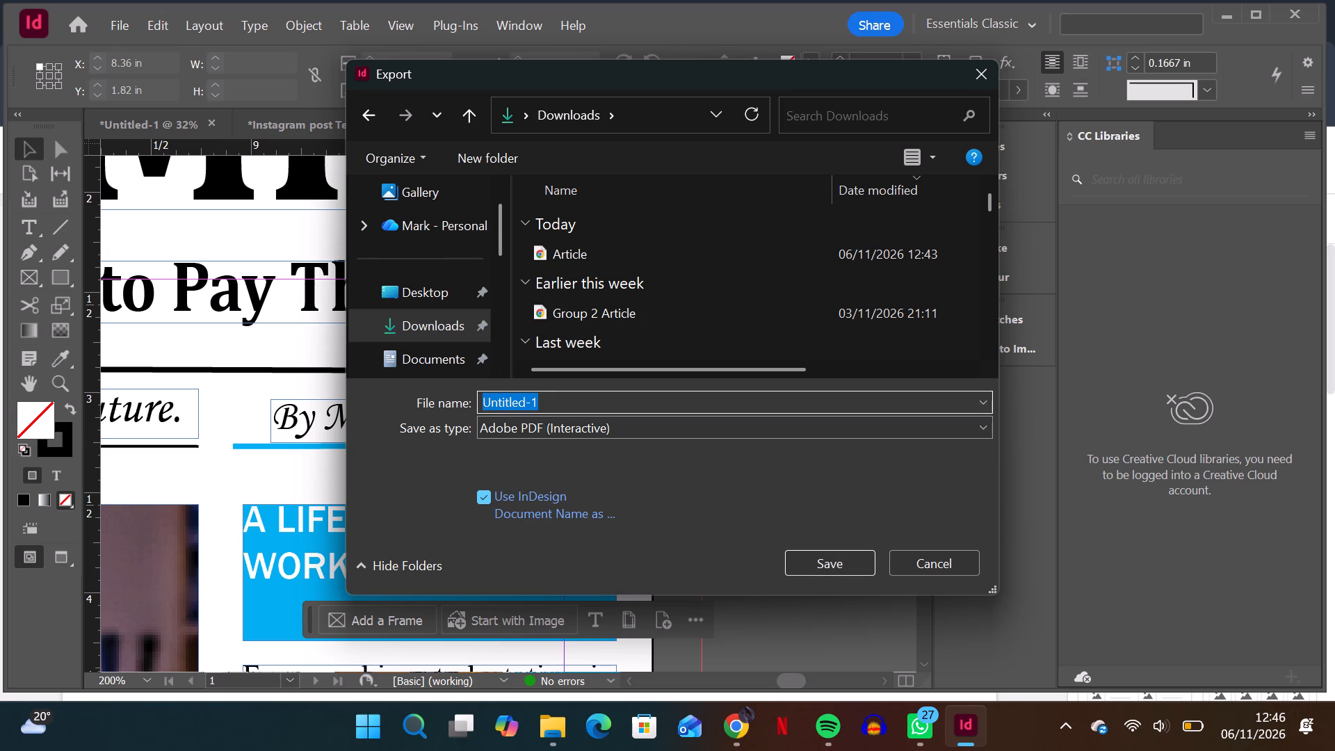
text(News A)
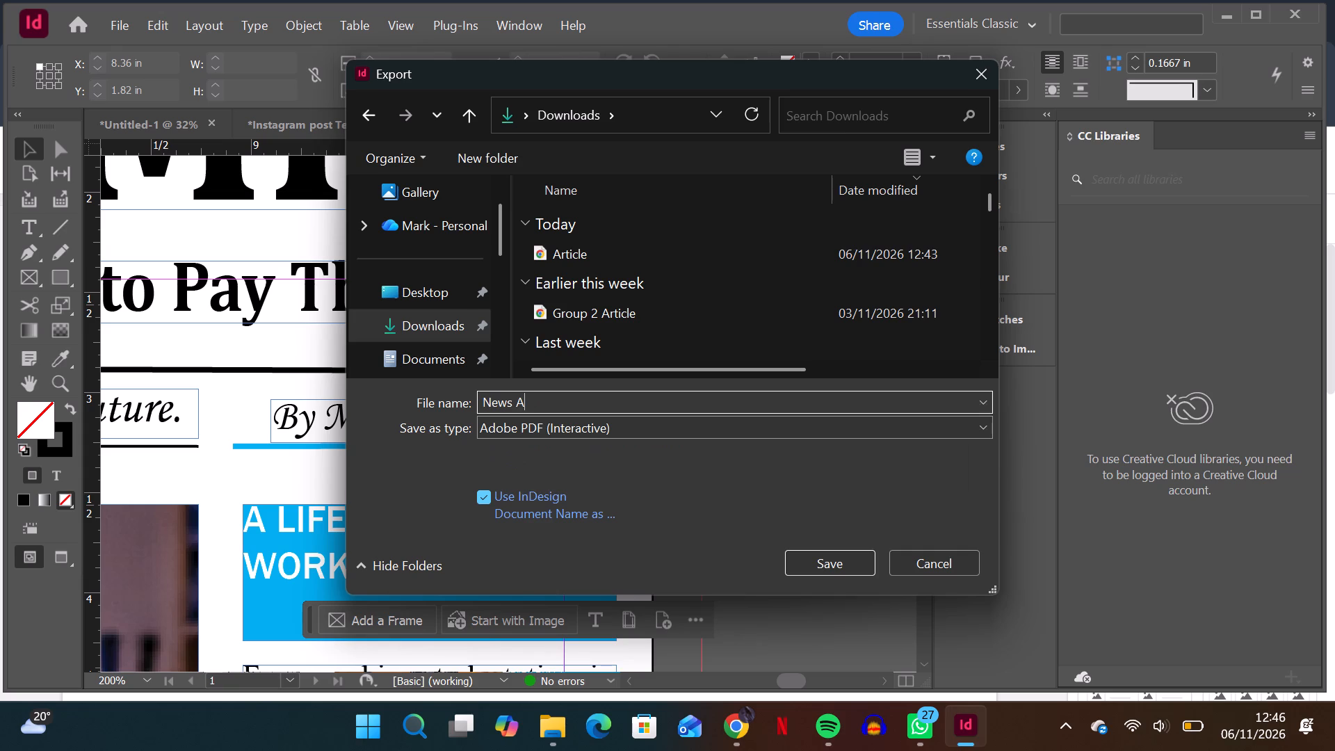
text(rticle)
click(834, 562)
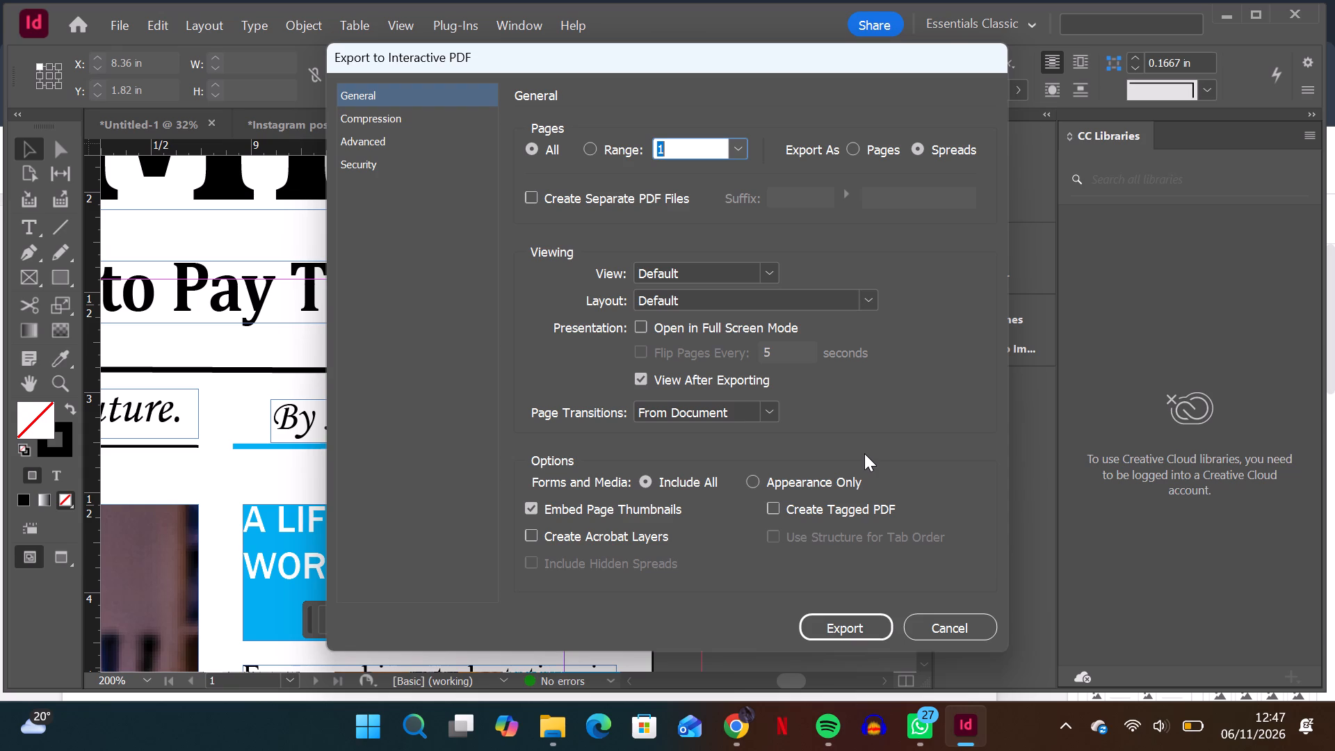
click(868, 622)
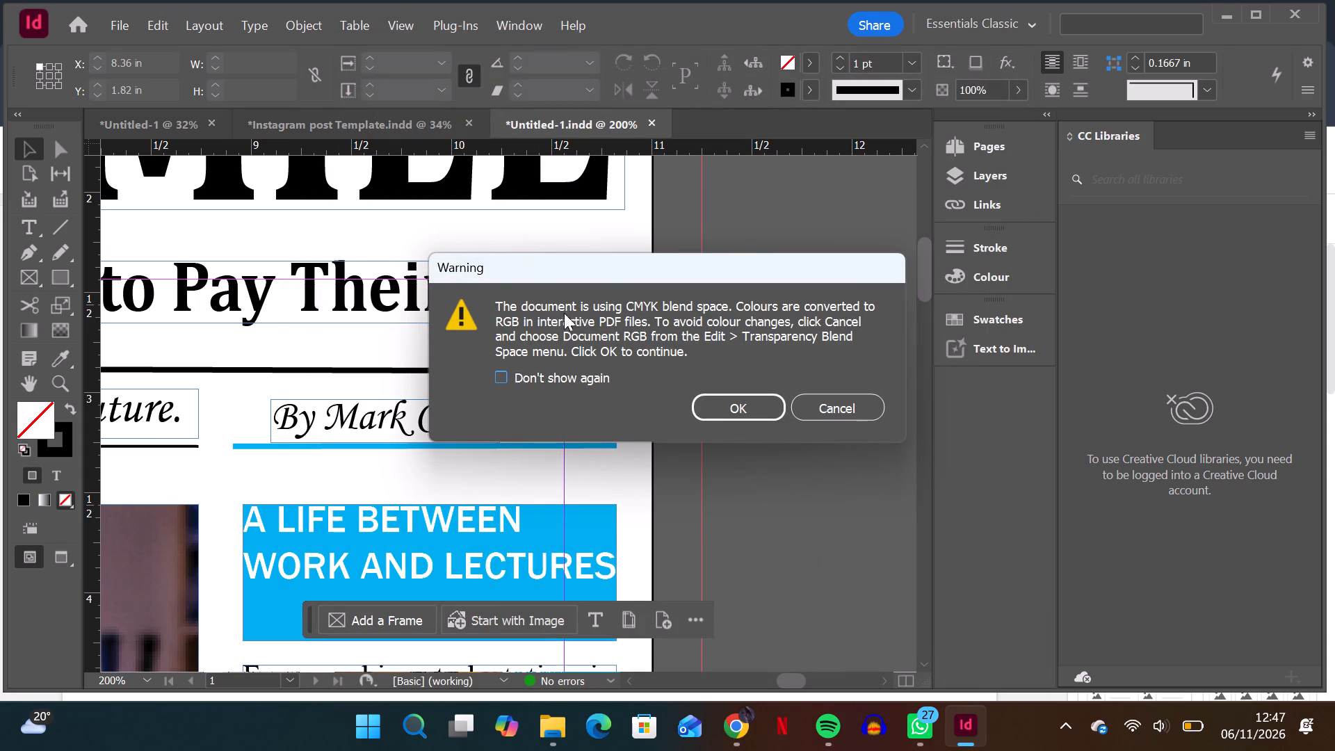
click(730, 399)
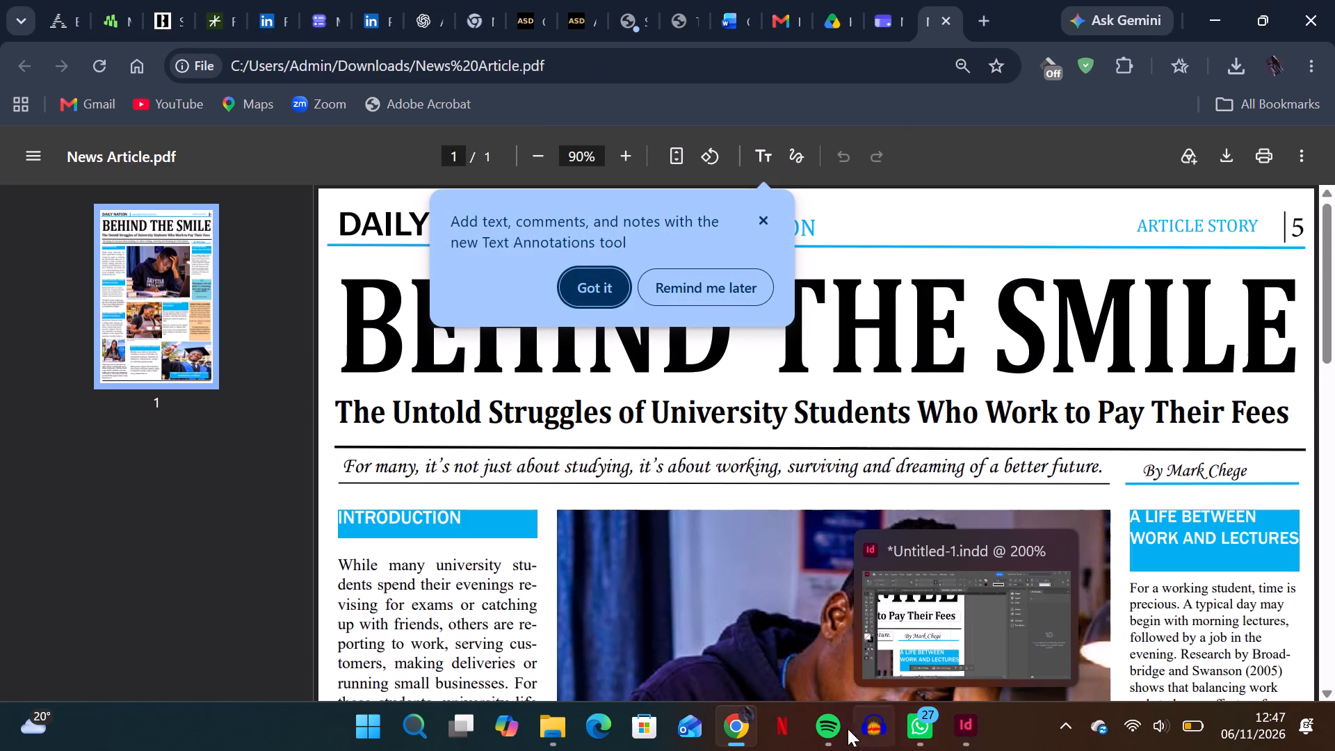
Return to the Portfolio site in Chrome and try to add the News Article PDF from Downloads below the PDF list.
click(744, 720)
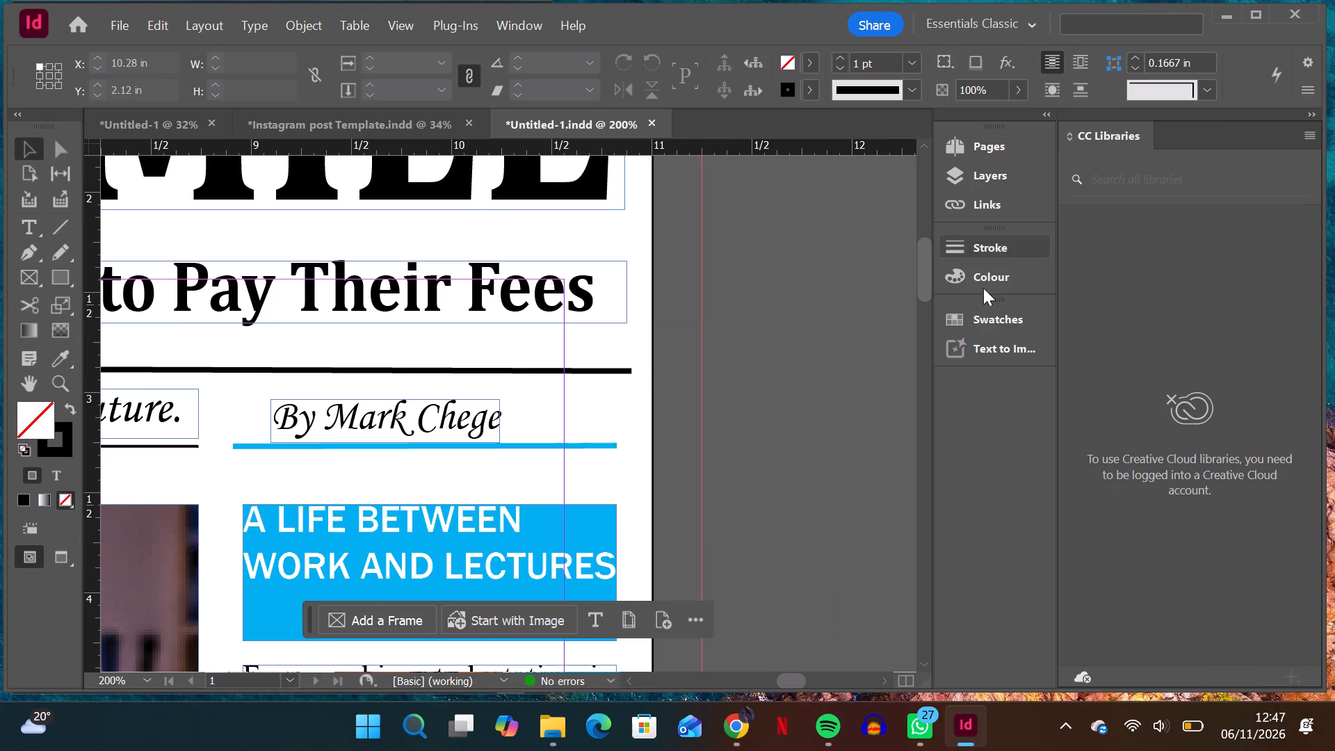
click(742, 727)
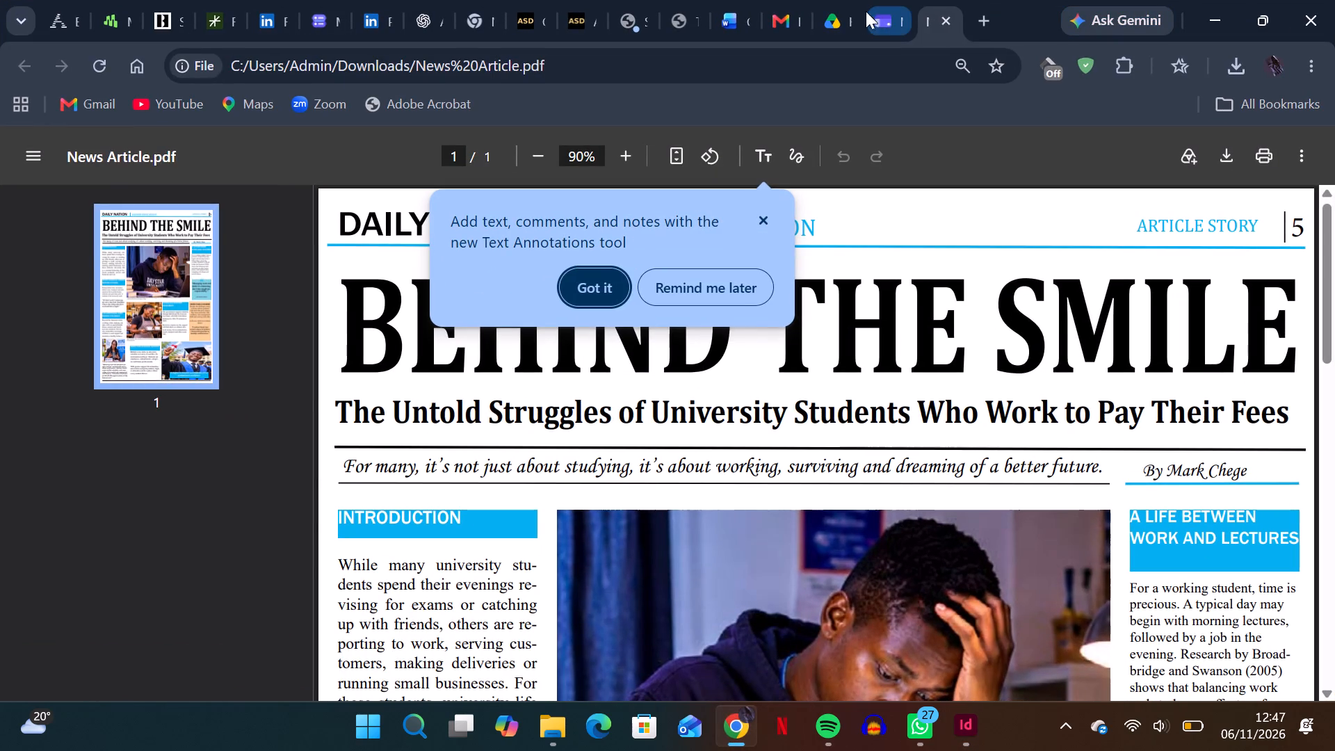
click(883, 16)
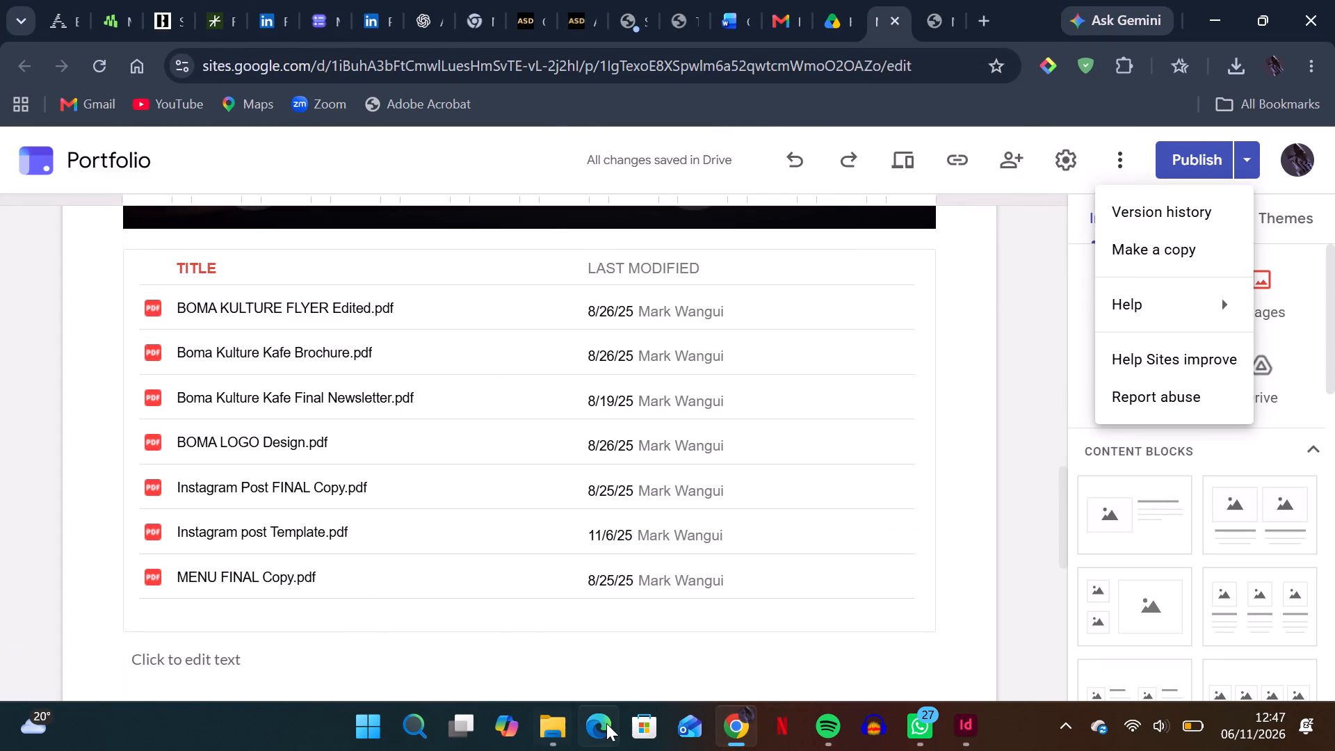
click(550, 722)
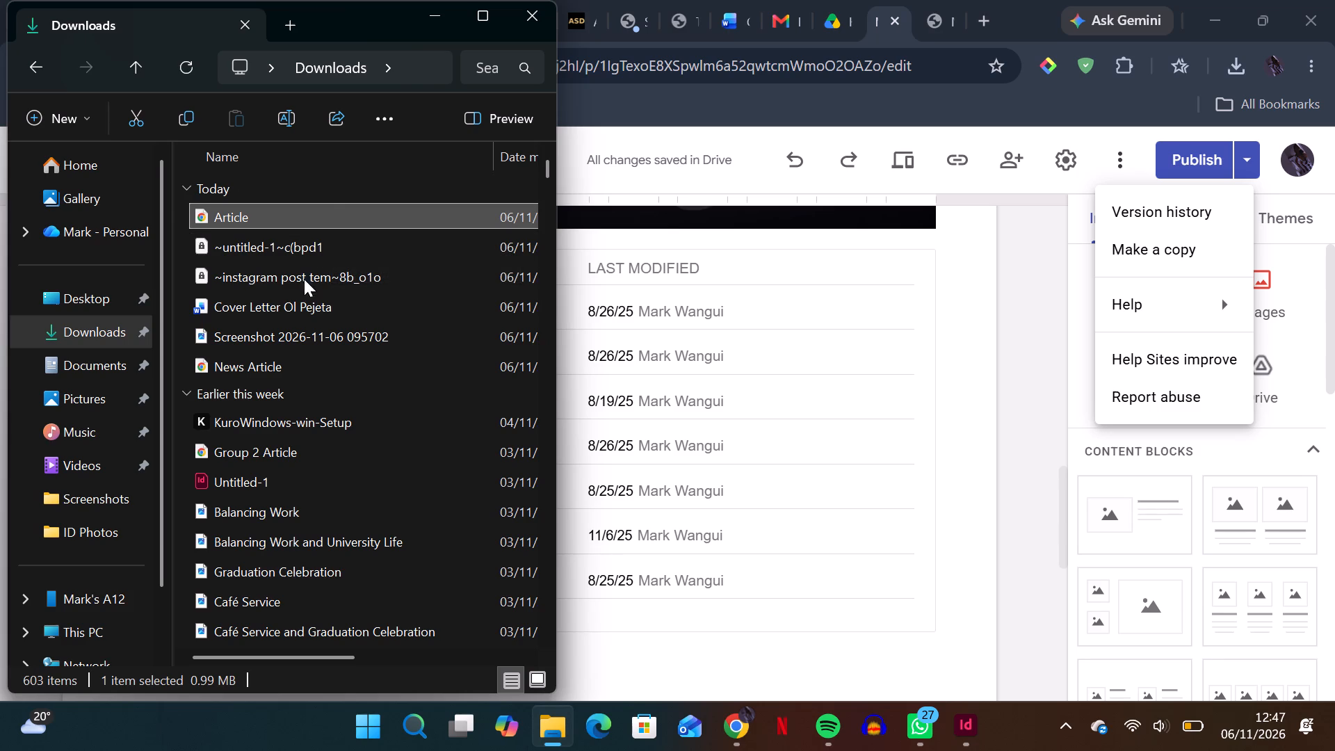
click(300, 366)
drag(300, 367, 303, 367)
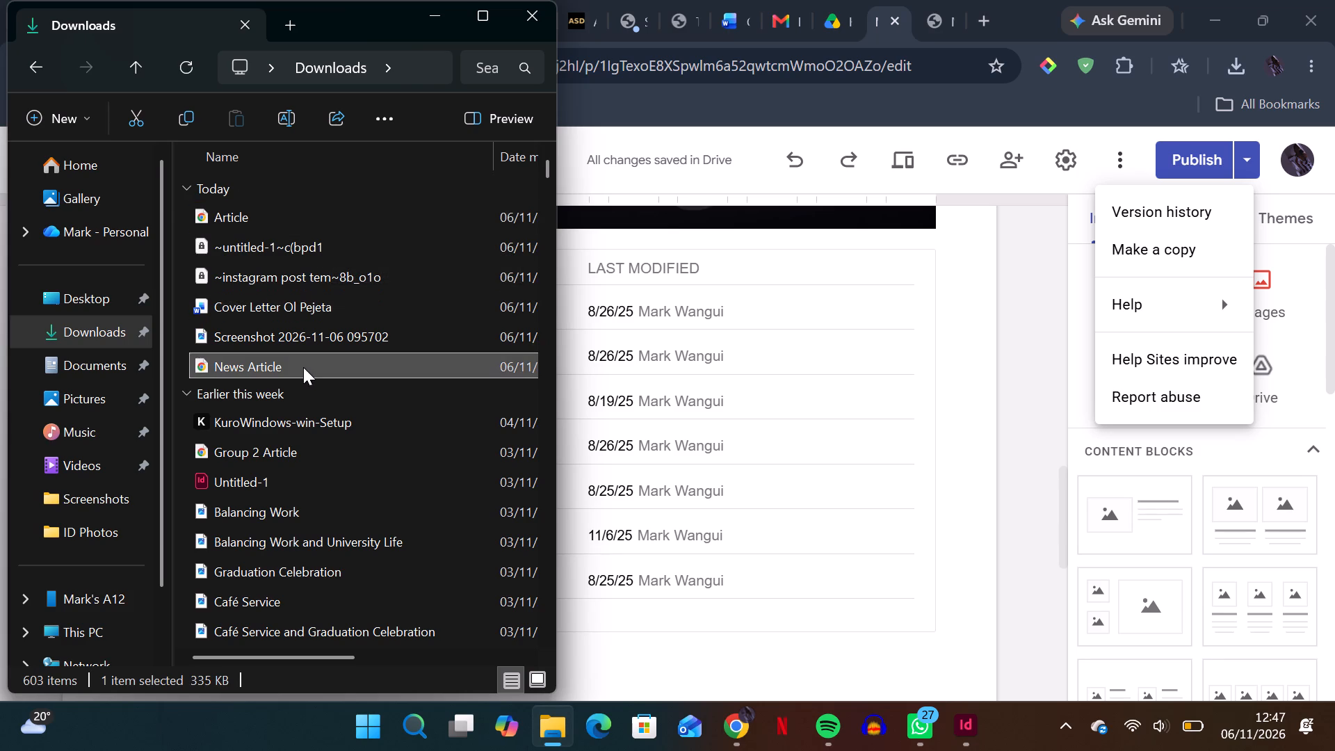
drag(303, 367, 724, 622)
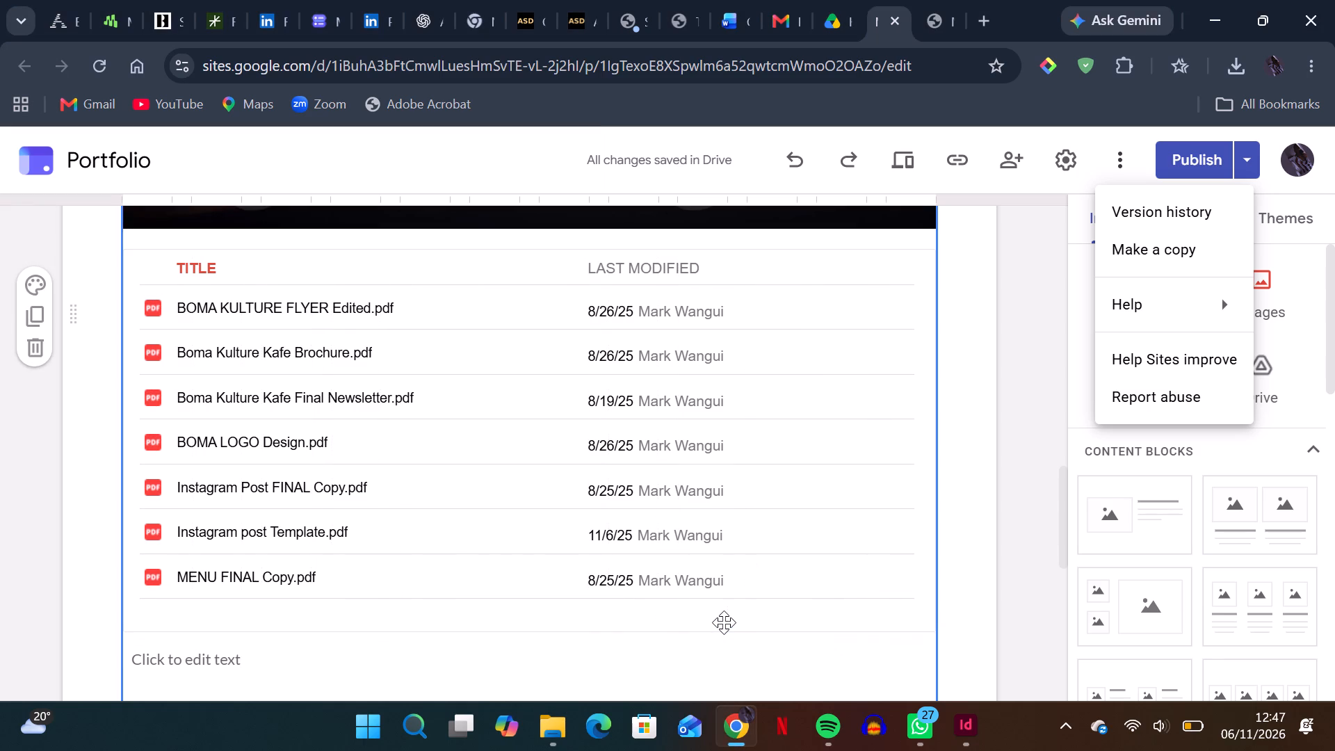
Look over the Portfolio home page, from the books image to the PDF list, to check for the article.
scroll(724, 622, up, 2)
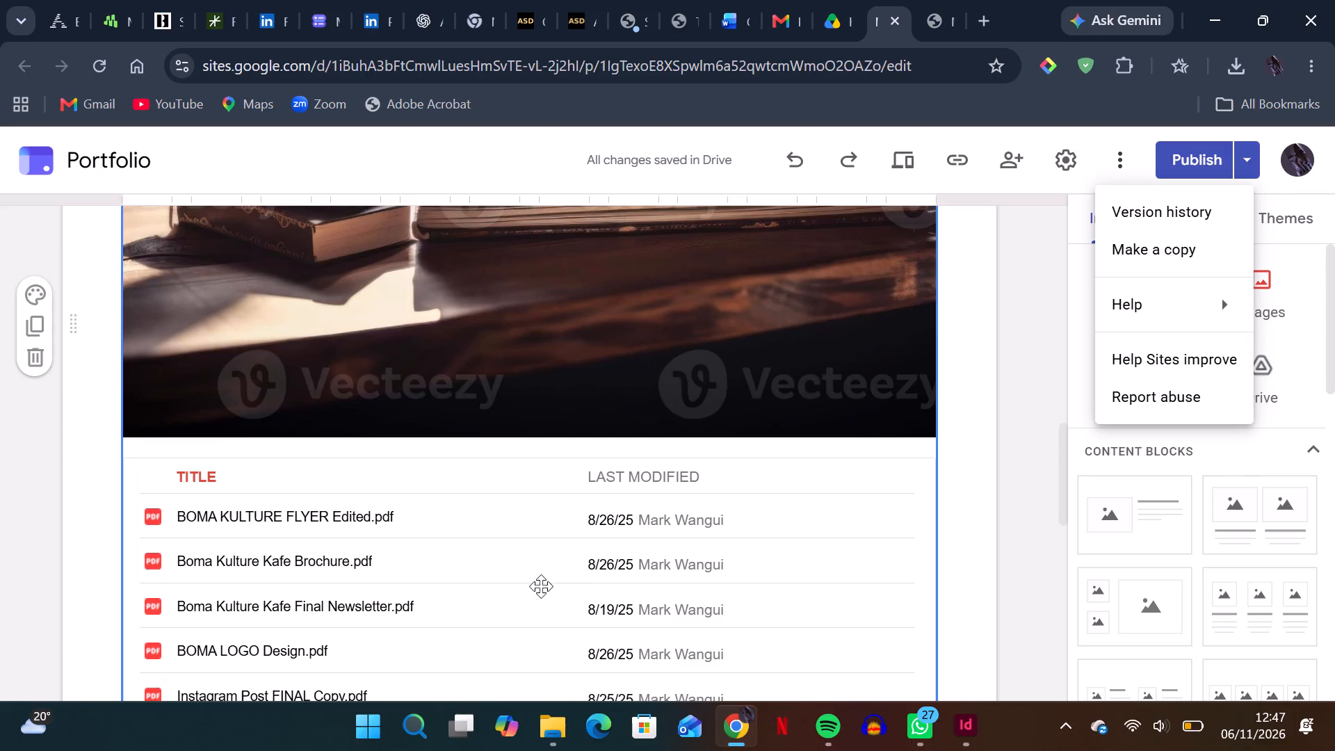
scroll(579, 572, down, 5)
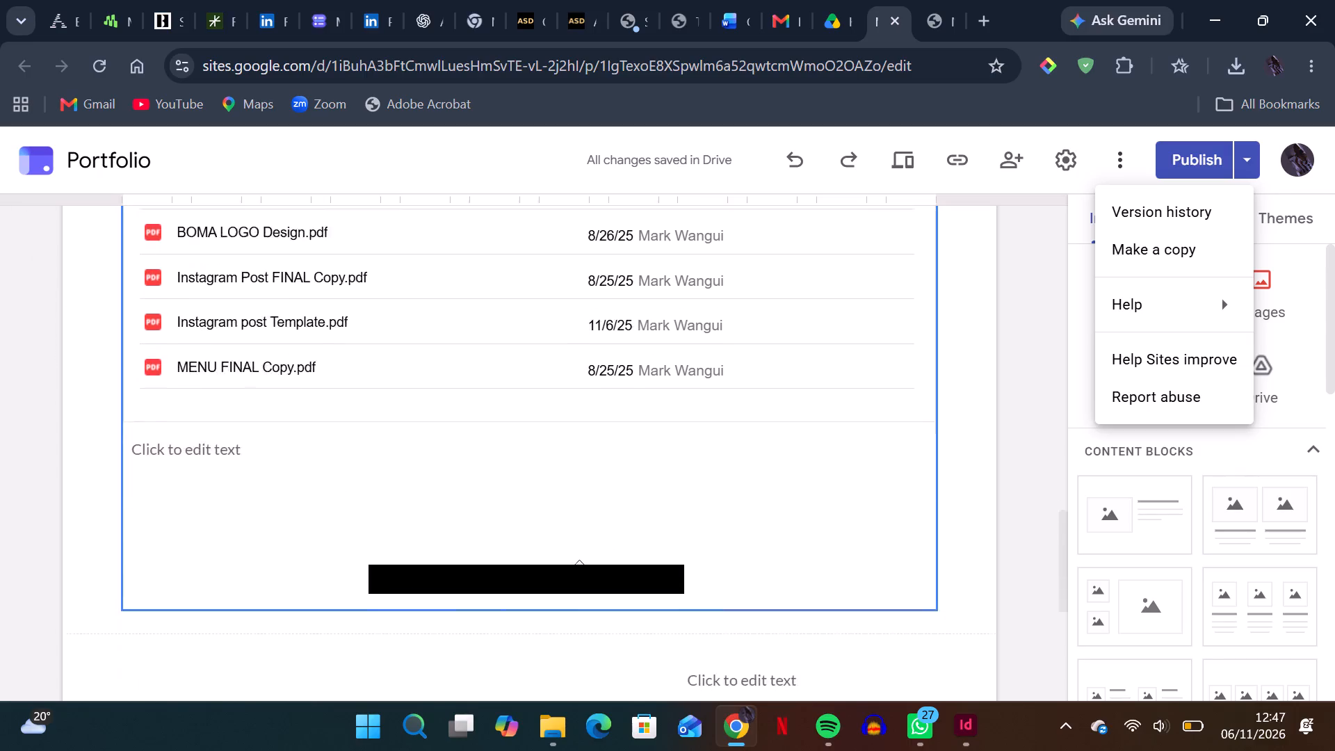
scroll(579, 572, up, 5)
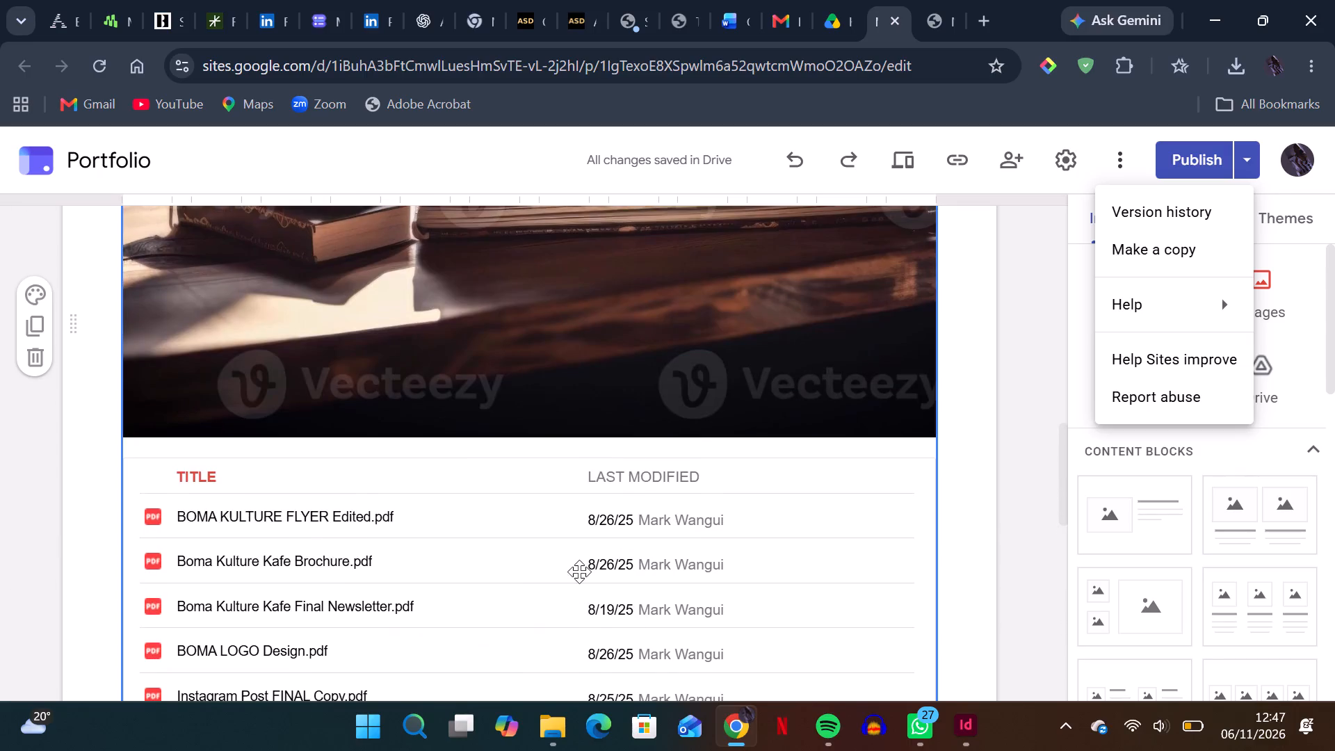
scroll(427, 528, up, 5)
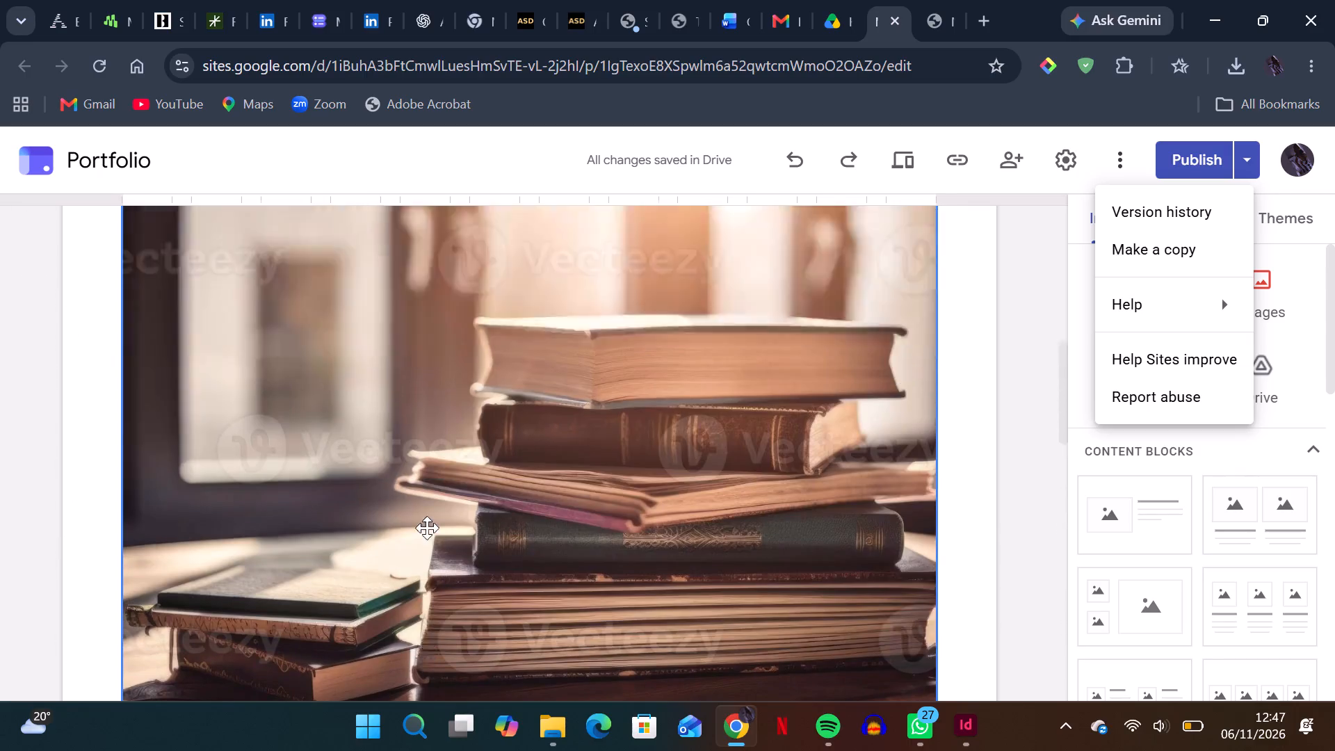
scroll(427, 528, up, 12)
scroll(427, 528, down, 10)
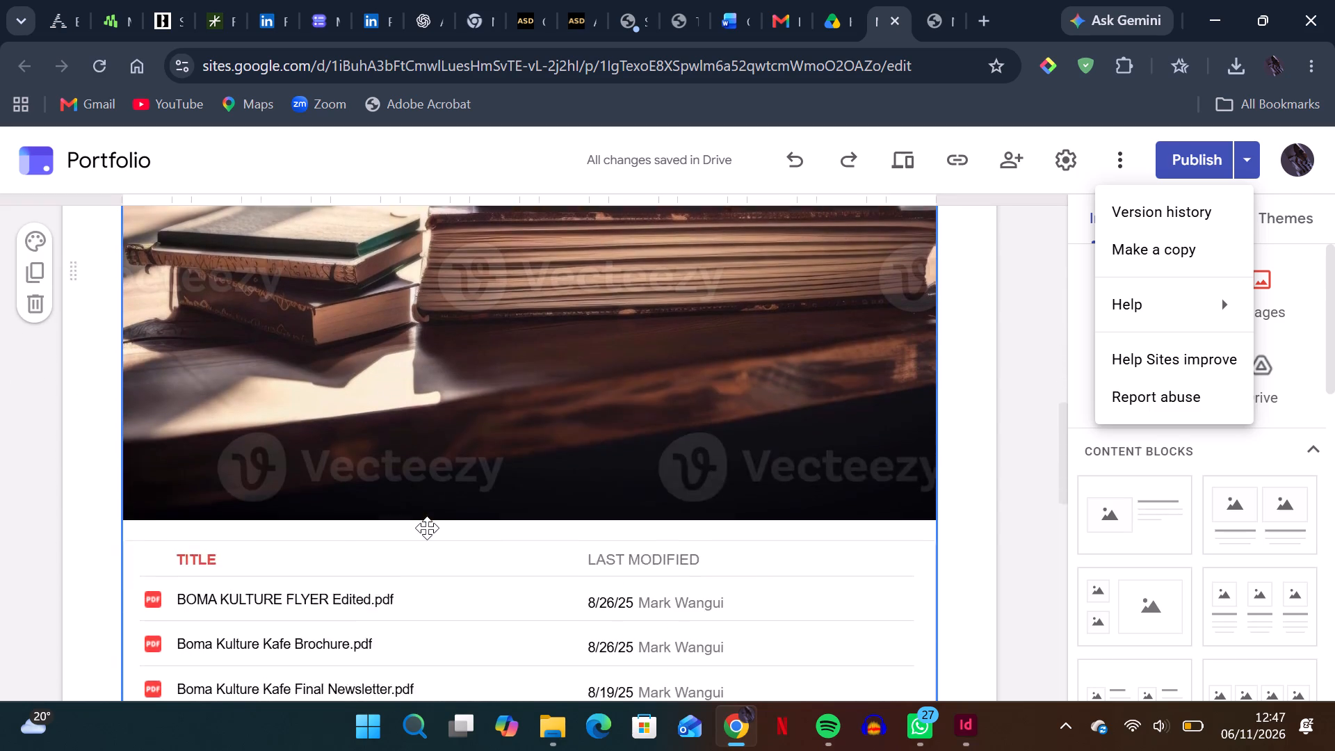
scroll(427, 528, up, 1)
Look through the insert options for the Portfolio page for a way to add the article.
click(996, 375)
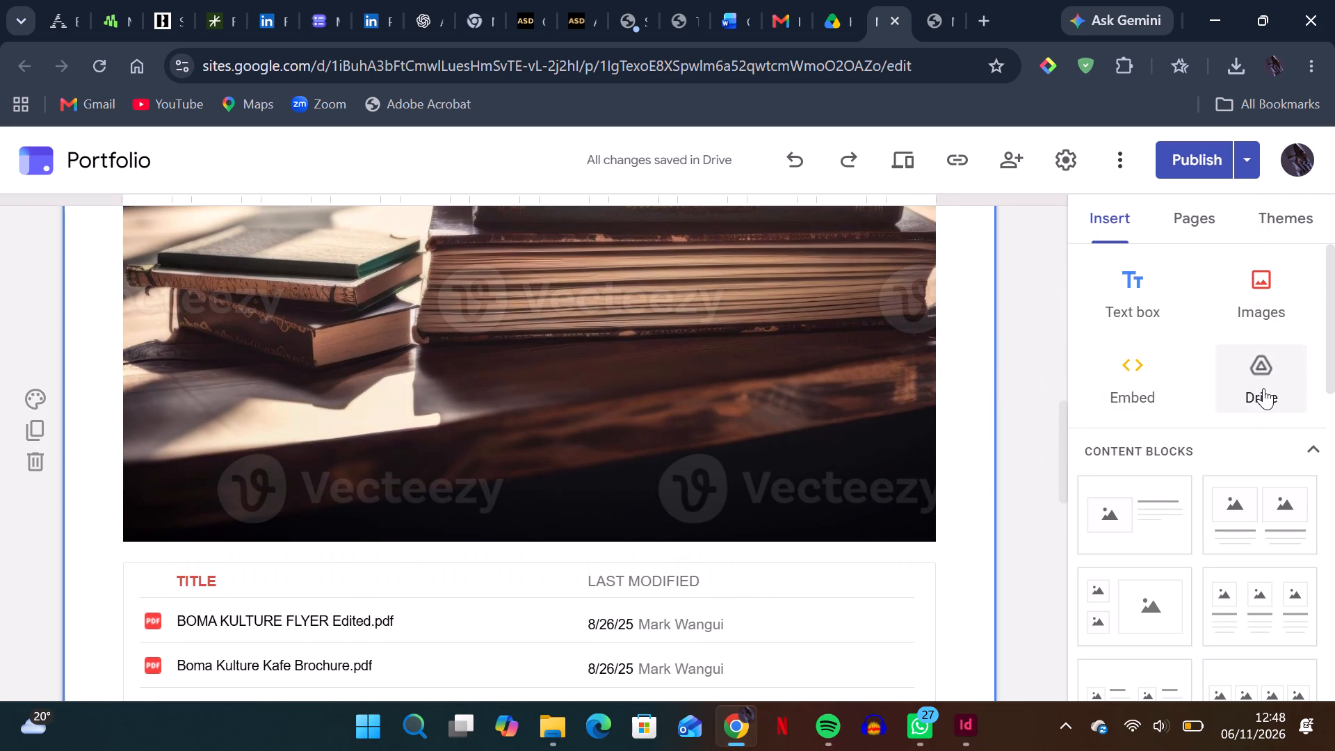
scroll(1266, 389, down, 4)
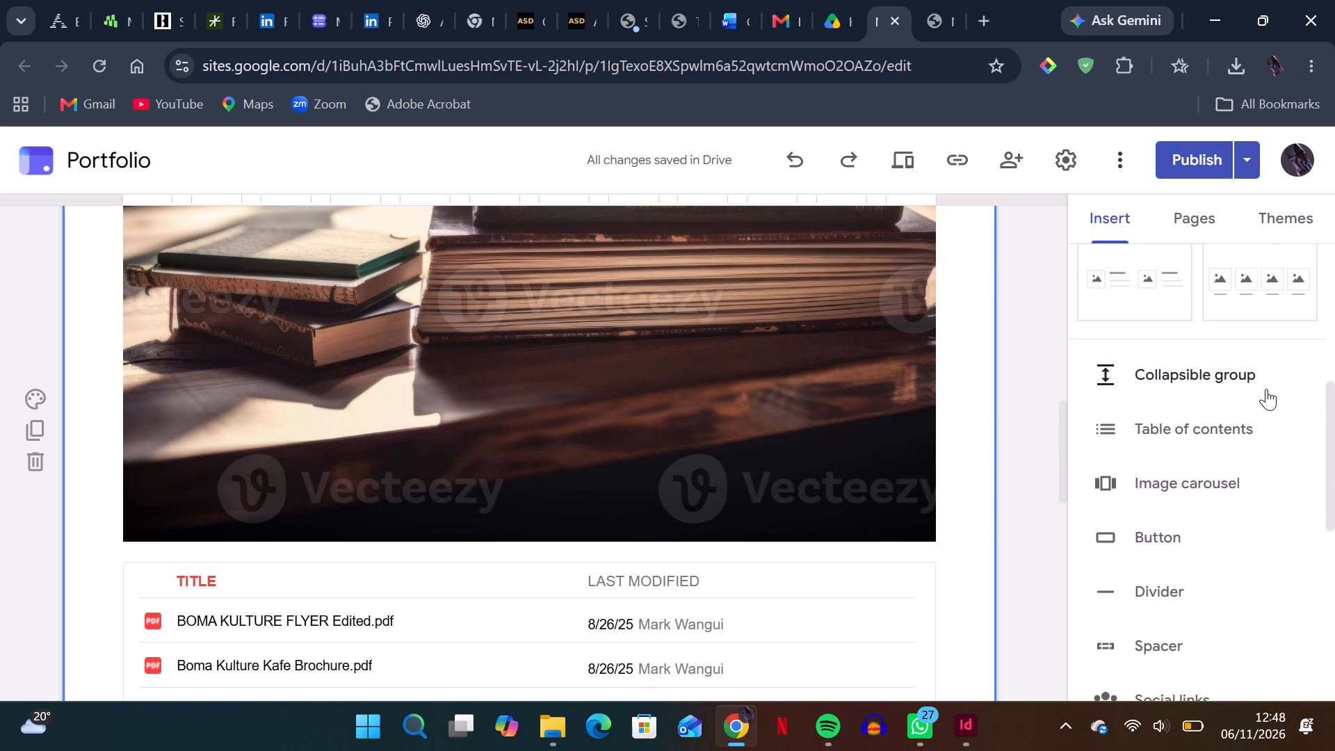
scroll(1266, 389, down, 4)
scroll(1266, 389, up, 1)
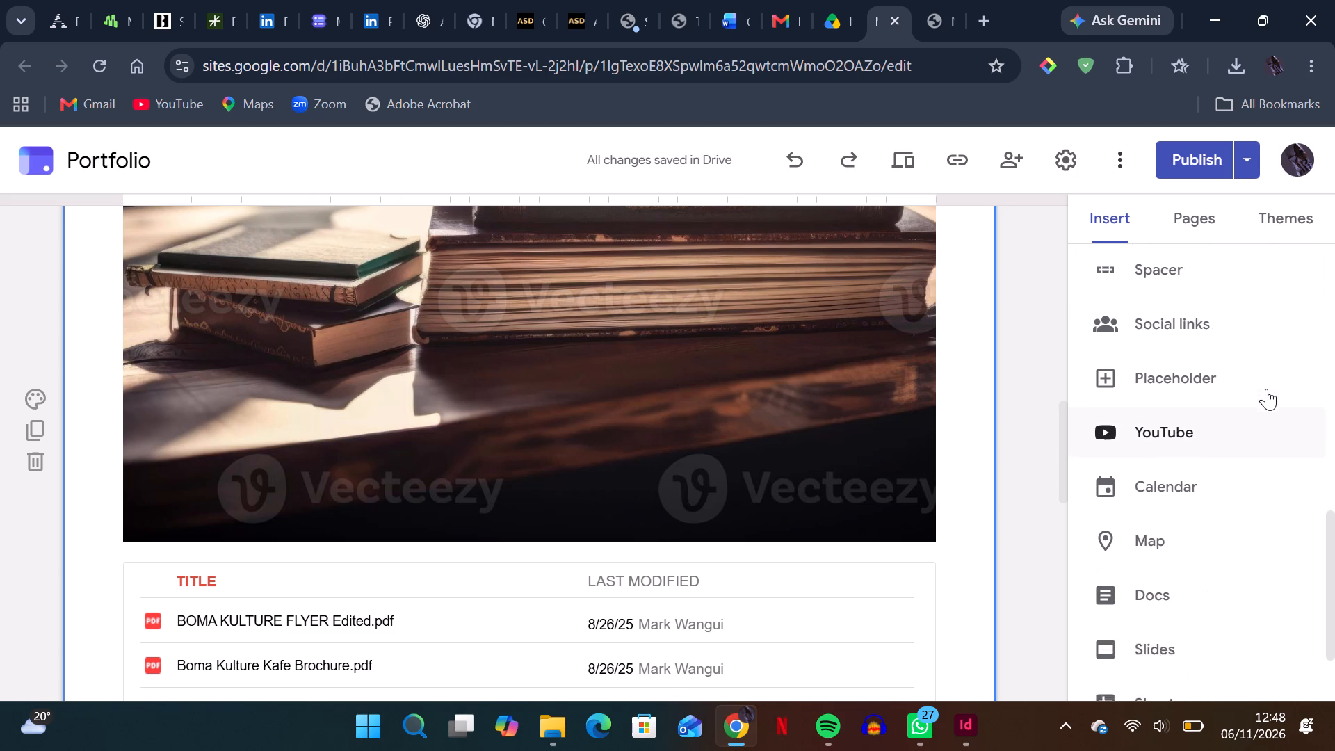
scroll(1266, 389, up, 8)
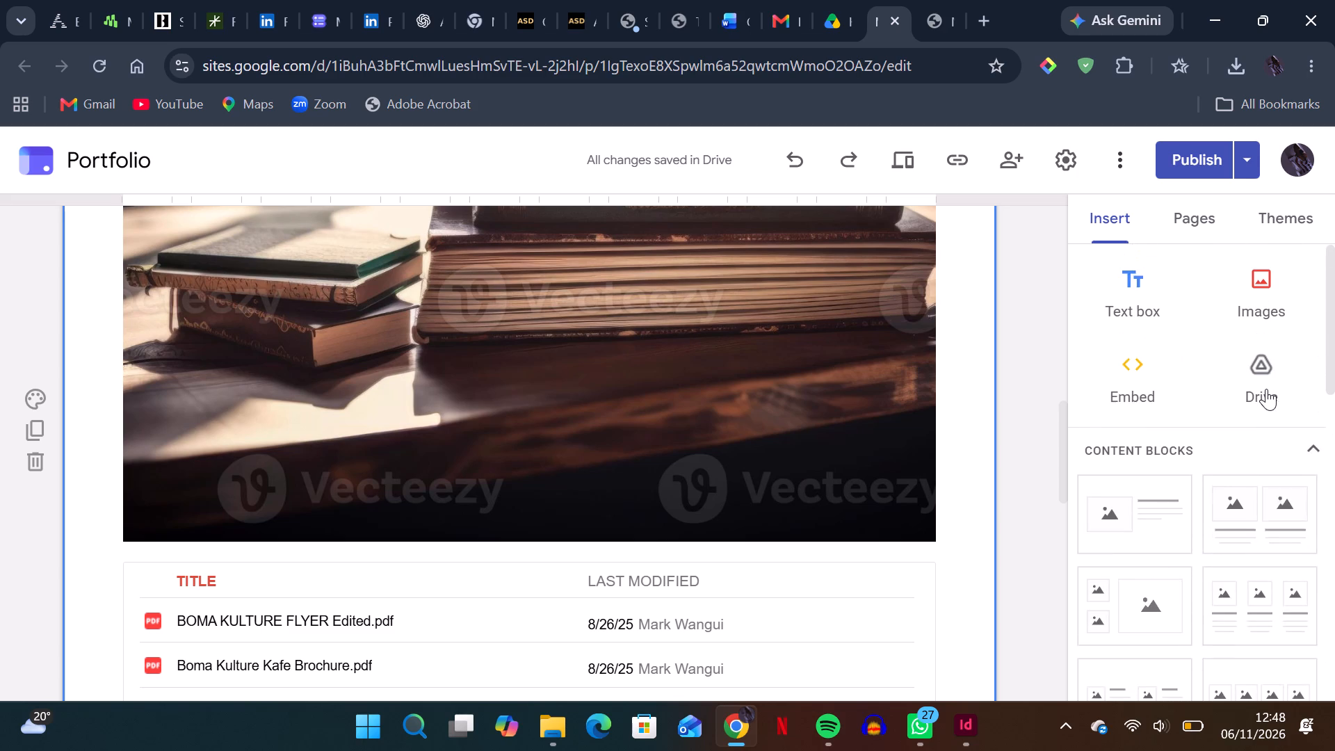
Open the Google Drive file picker in the site editor and look through the My Drive files for the article.
click(1273, 370)
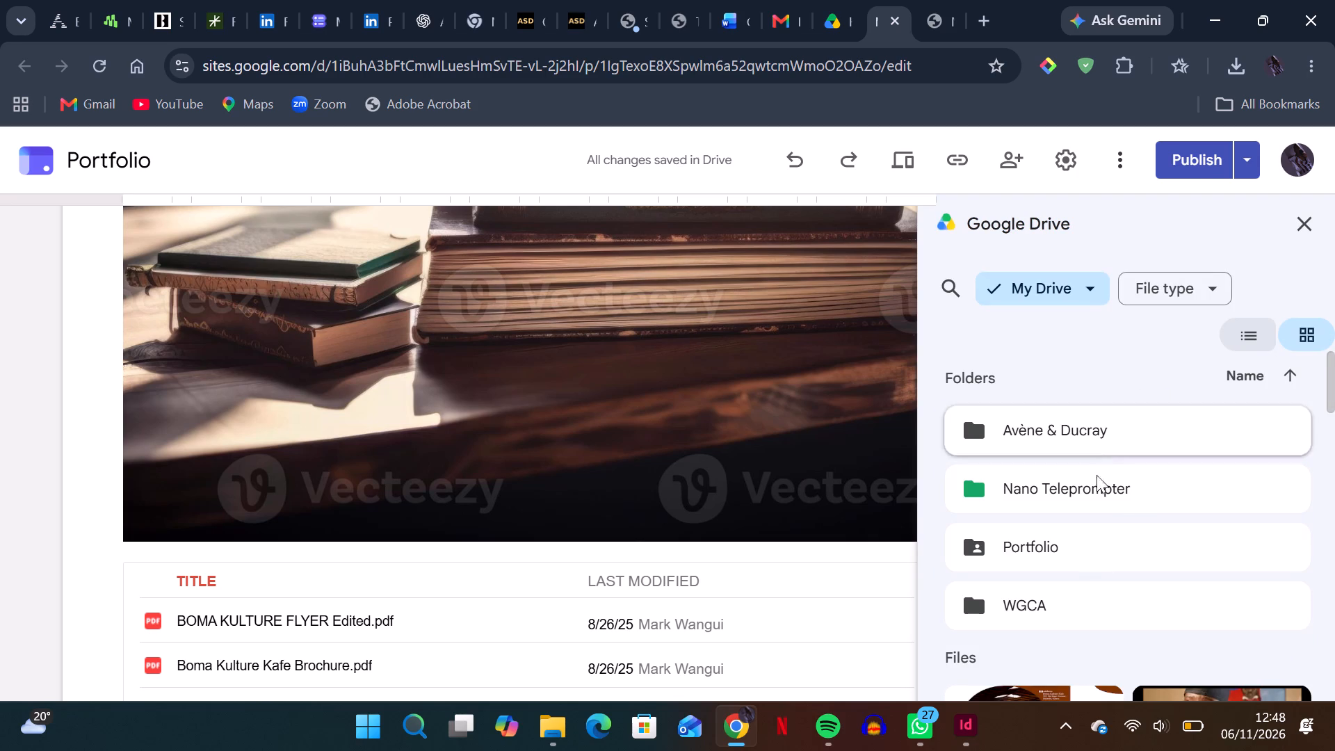
scroll(1093, 516, down, 3)
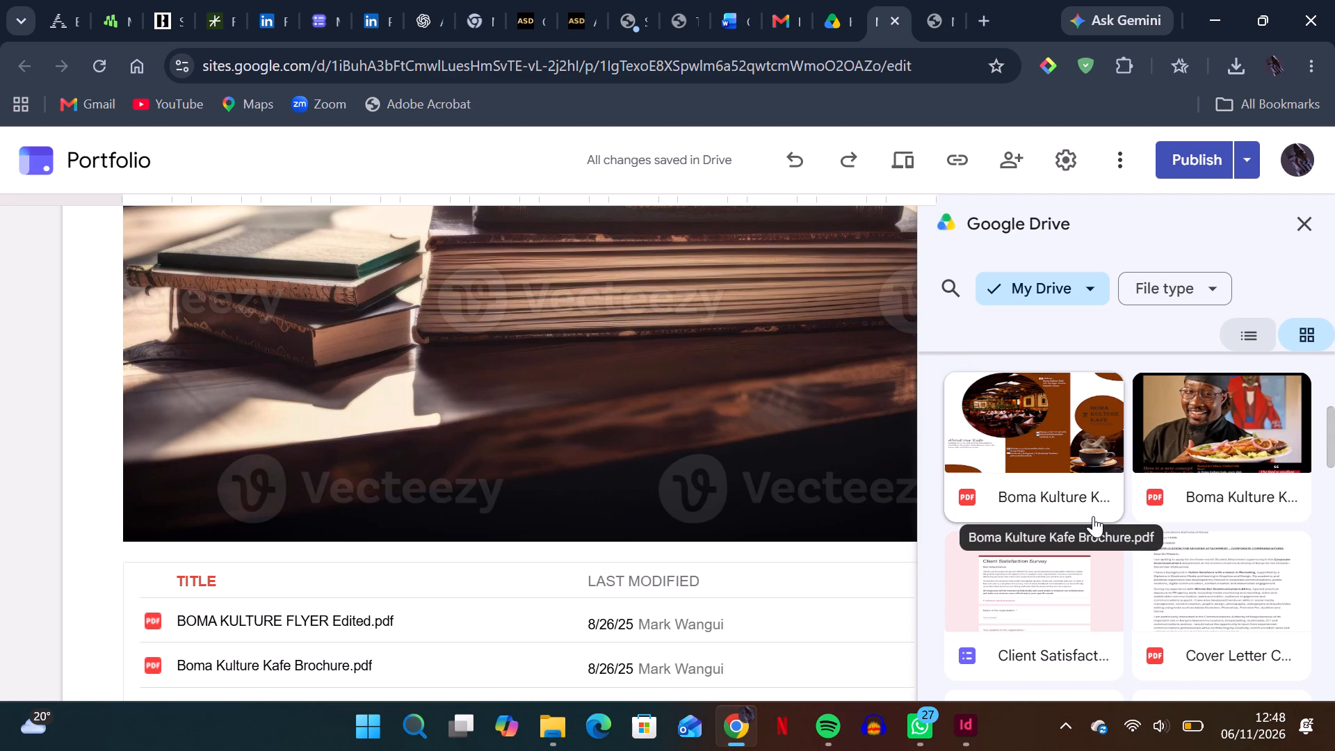
scroll(1093, 516, down, 2)
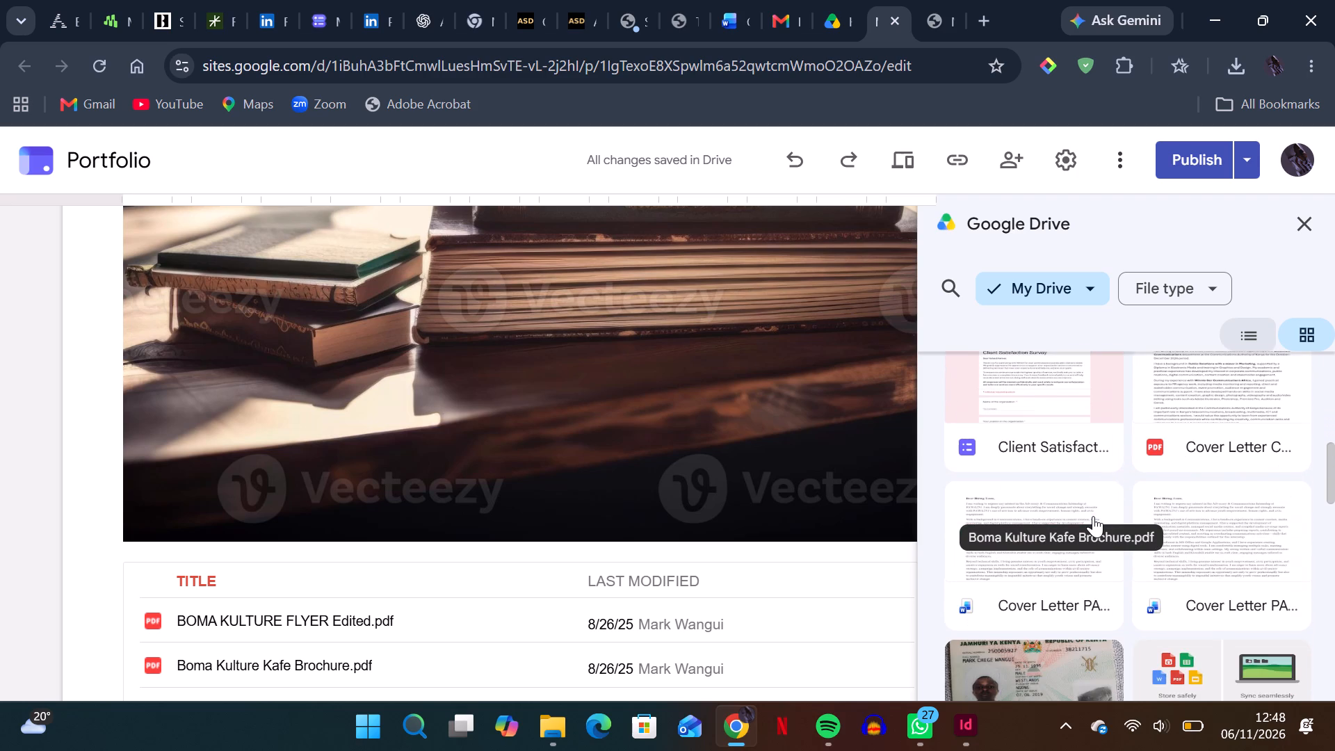
scroll(1093, 516, down, 6)
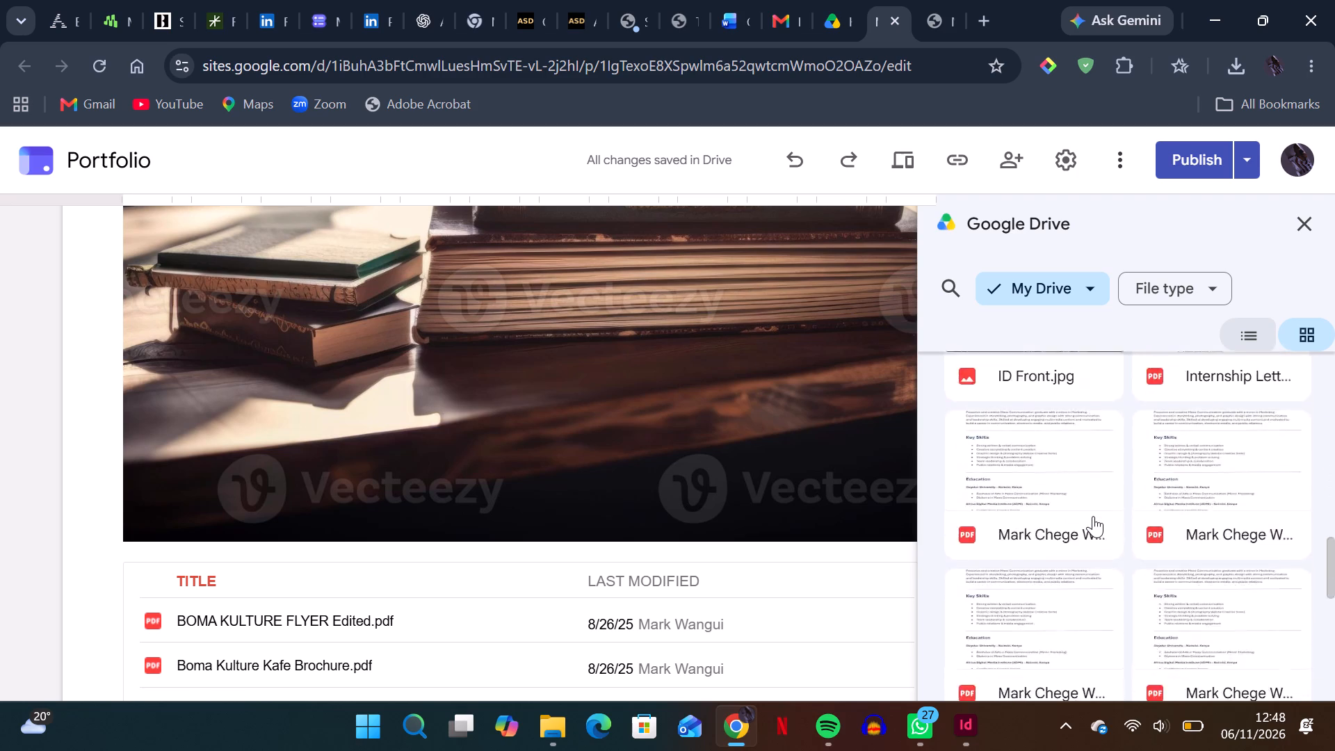
scroll(1093, 516, down, 8)
scroll(1093, 516, up, 16)
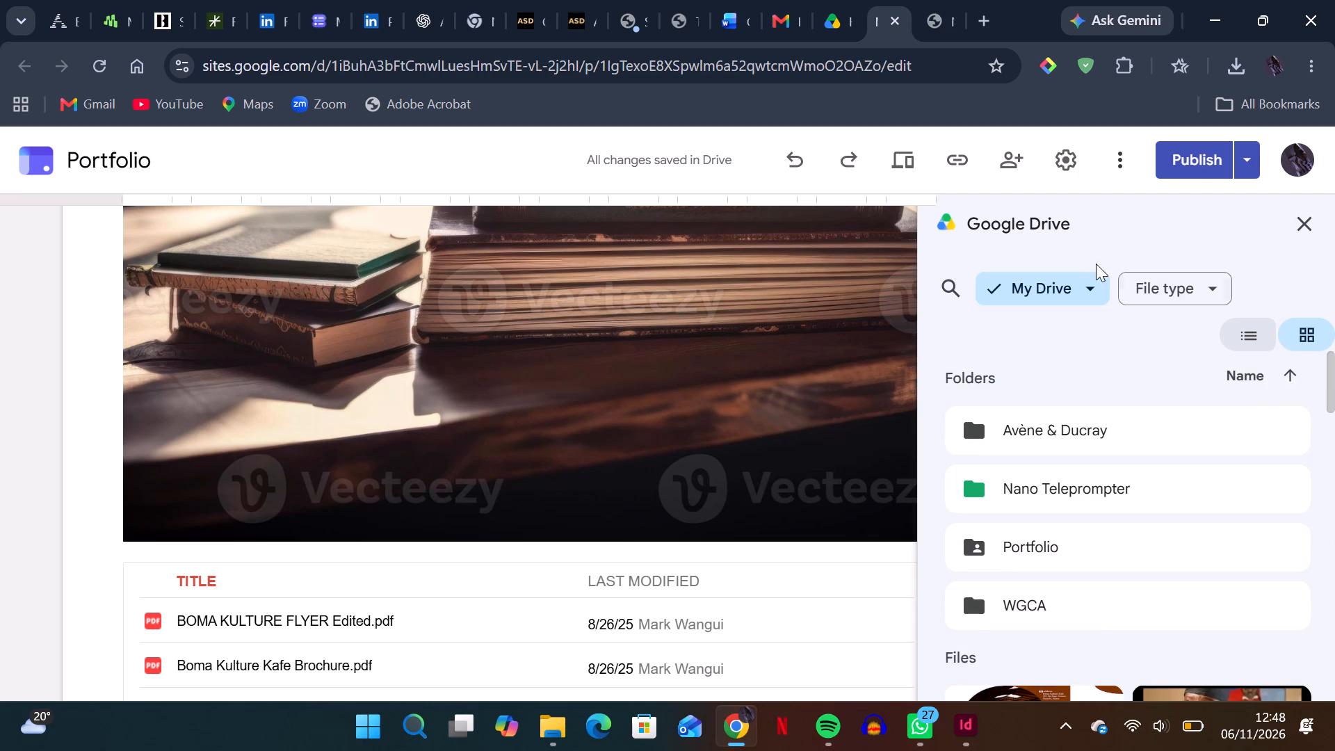
Check the Computers location in the Google Drive file picker for the article.
click(1079, 286)
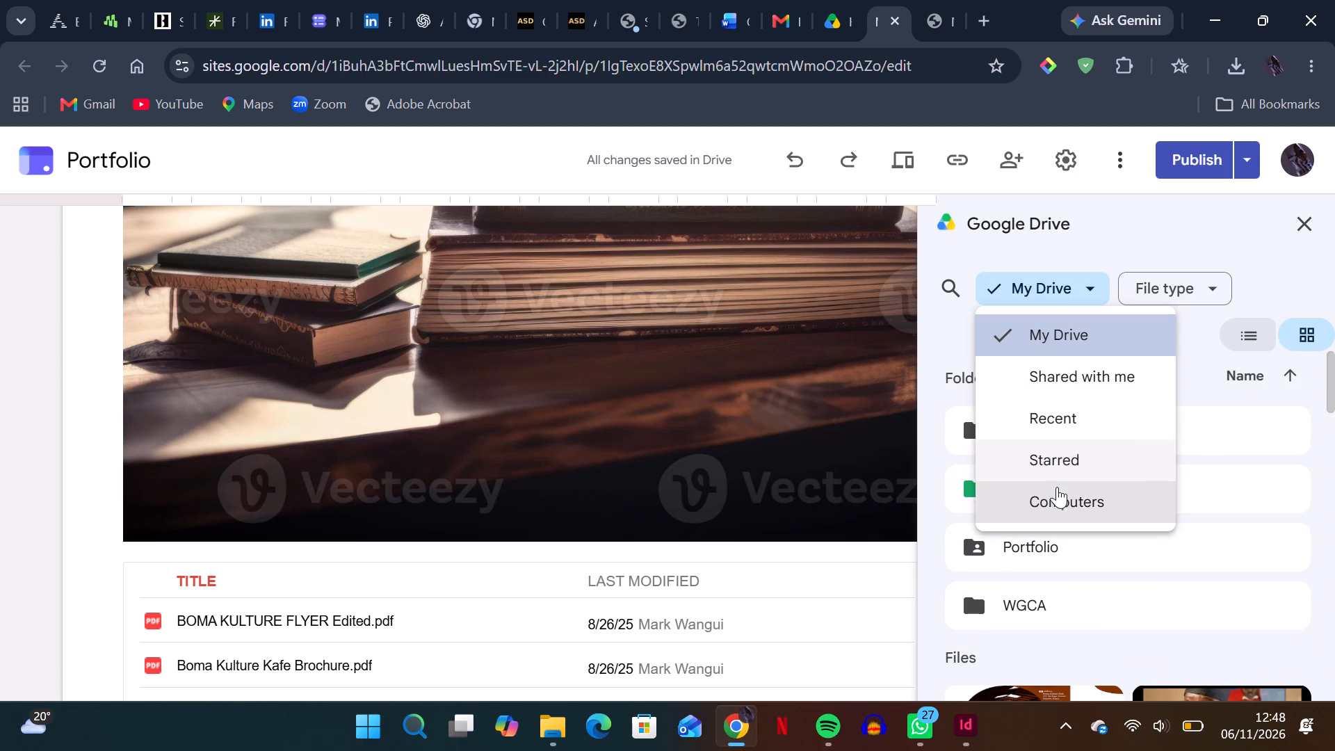
click(1059, 495)
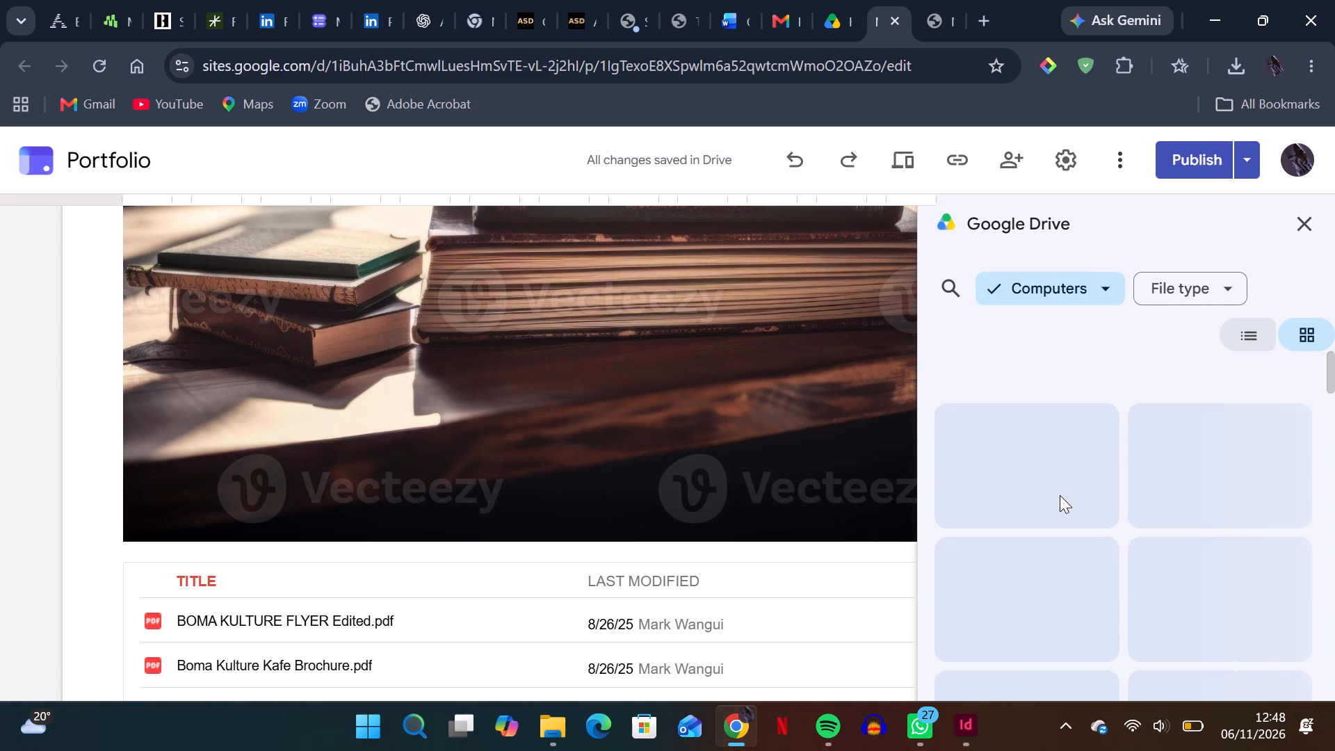
scroll(1134, 521, down, 5)
scroll(1134, 521, up, 5)
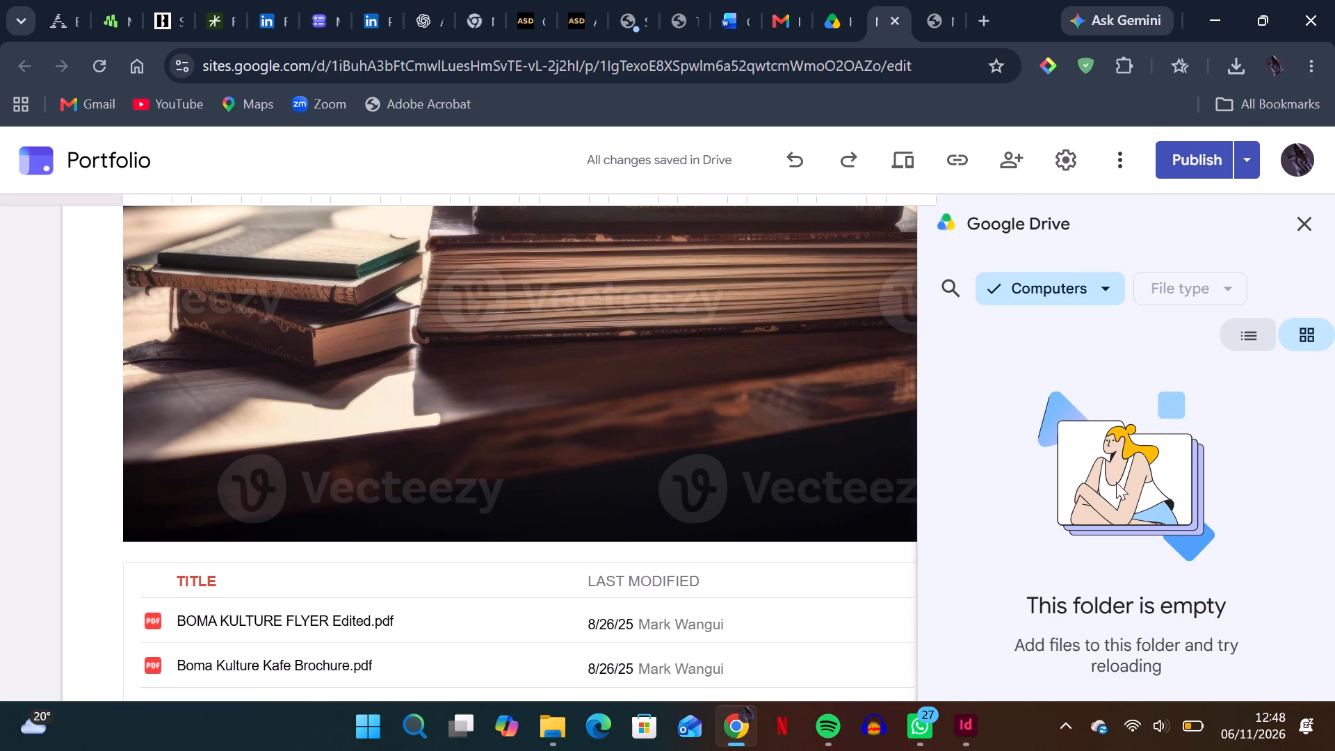
click(1104, 297)
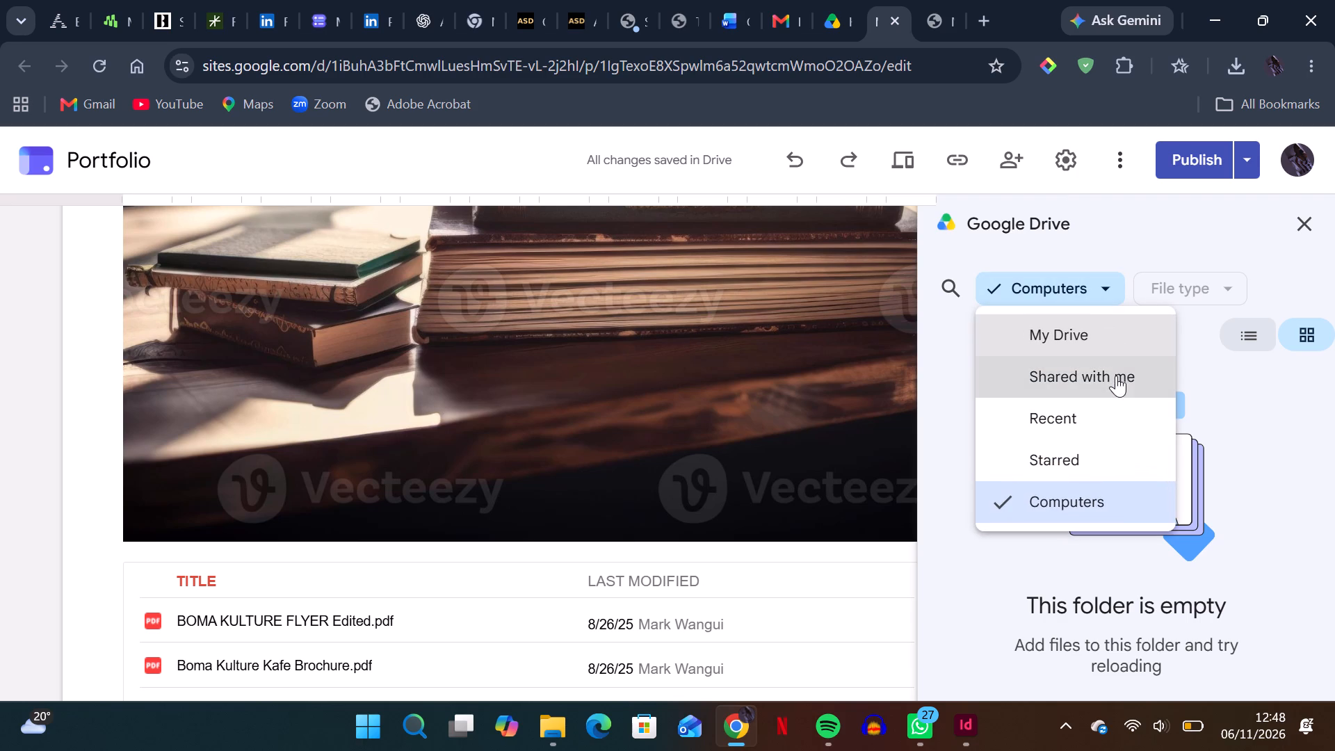
click(1282, 449)
scroll(540, 351, up, 14)
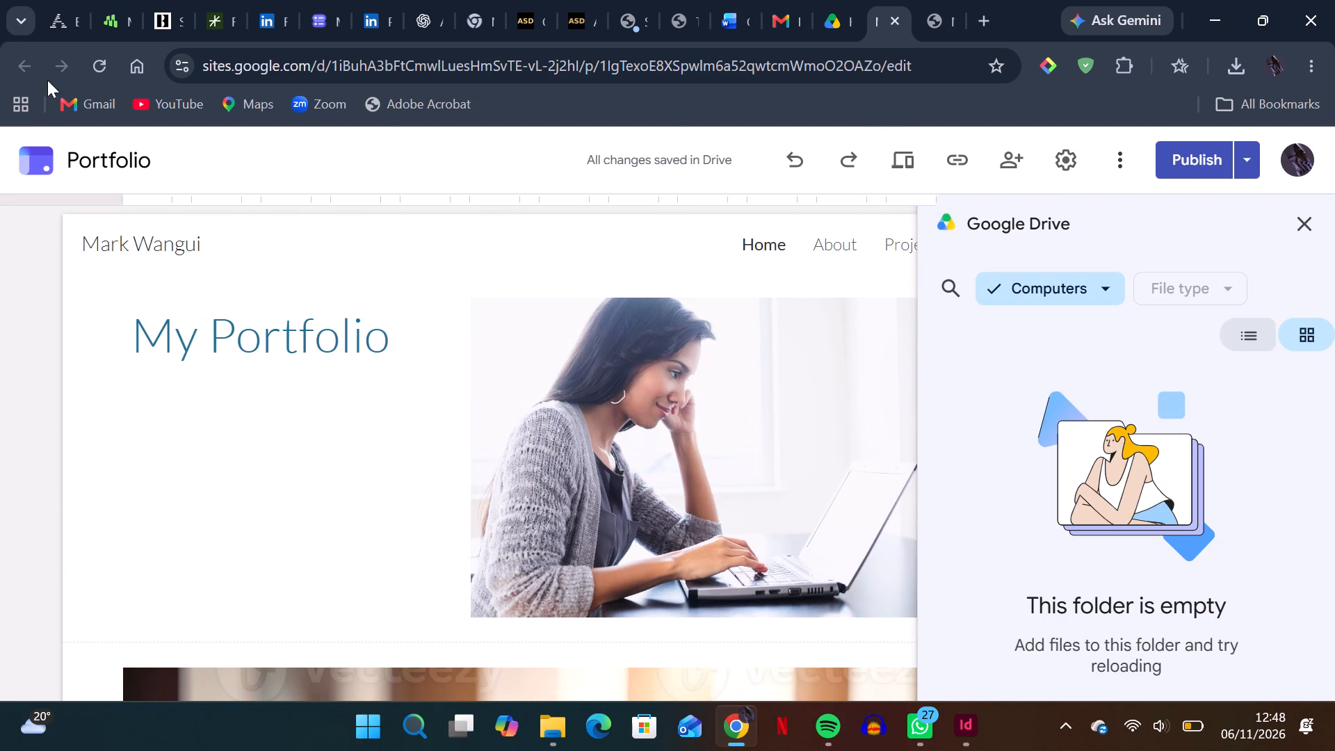
Switch to Google Drive in Chrome and upload the News Article PDF from the Downloads folder.
click(827, 17)
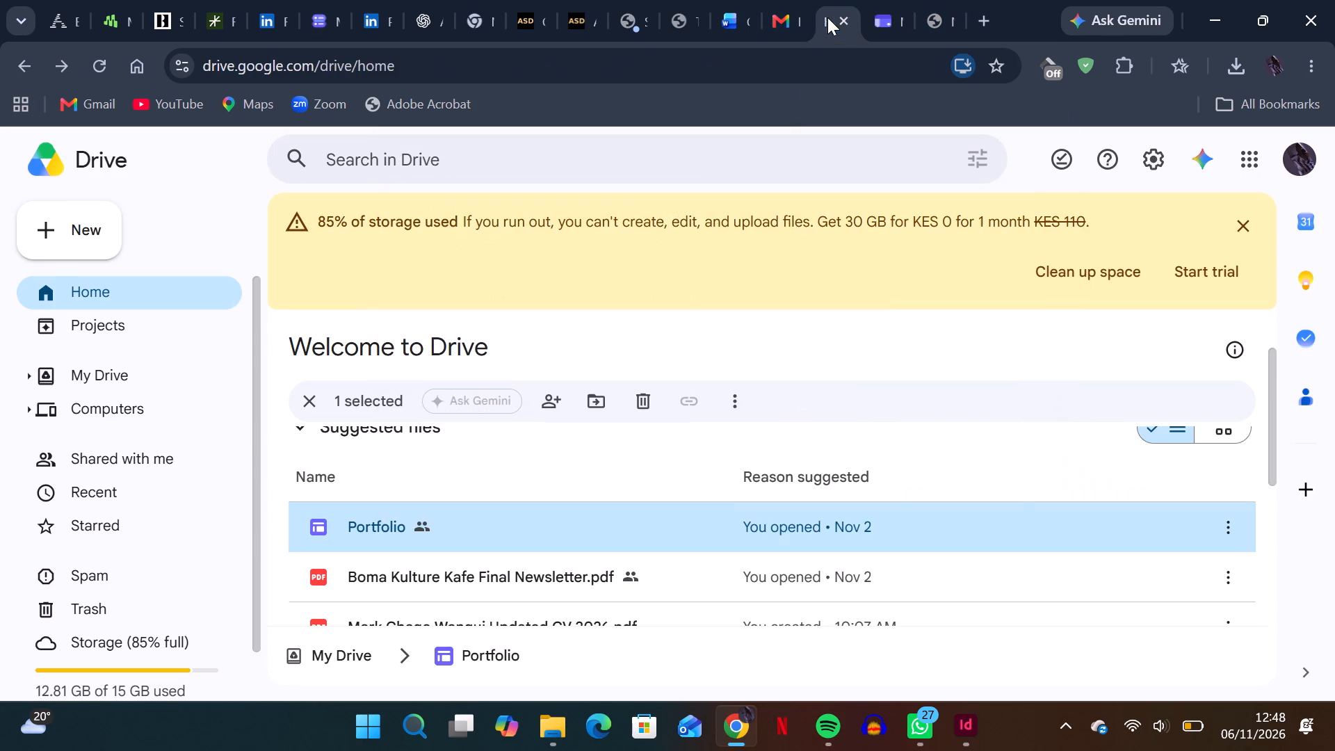
scroll(601, 509, down, 1)
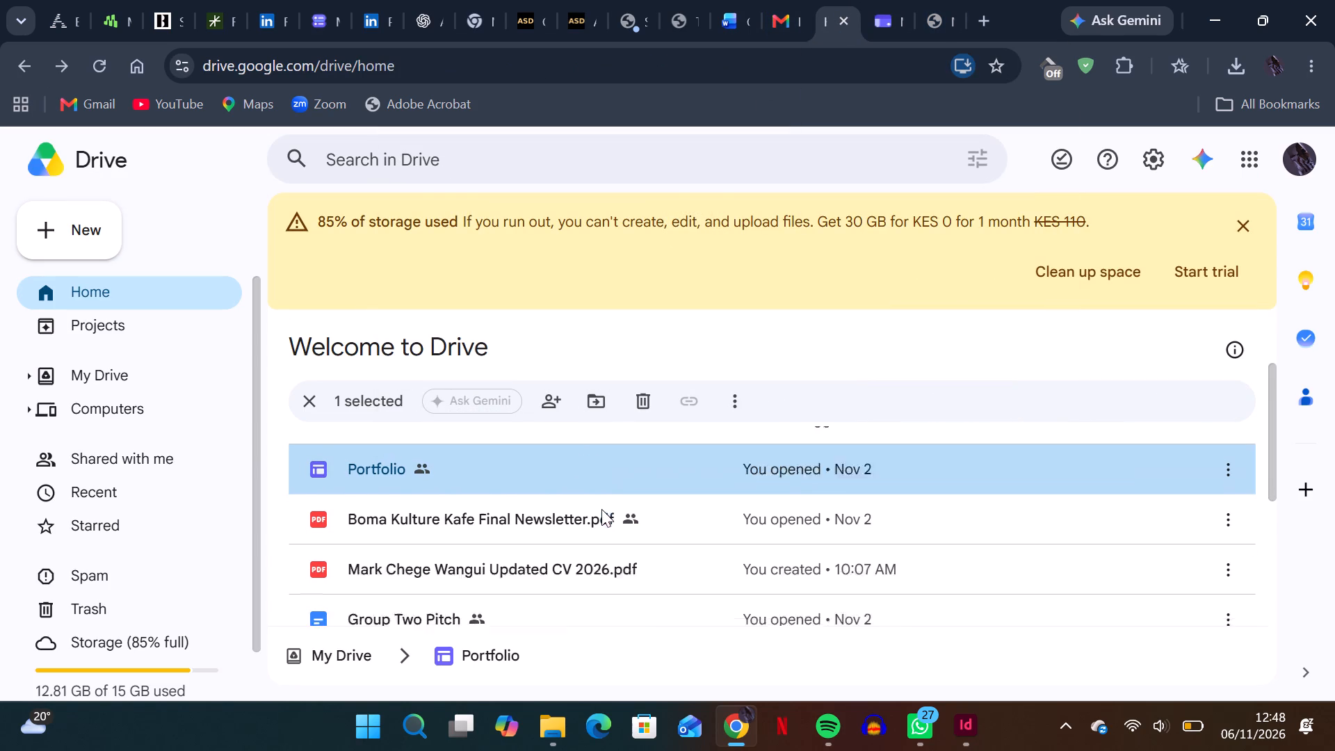
click(546, 731)
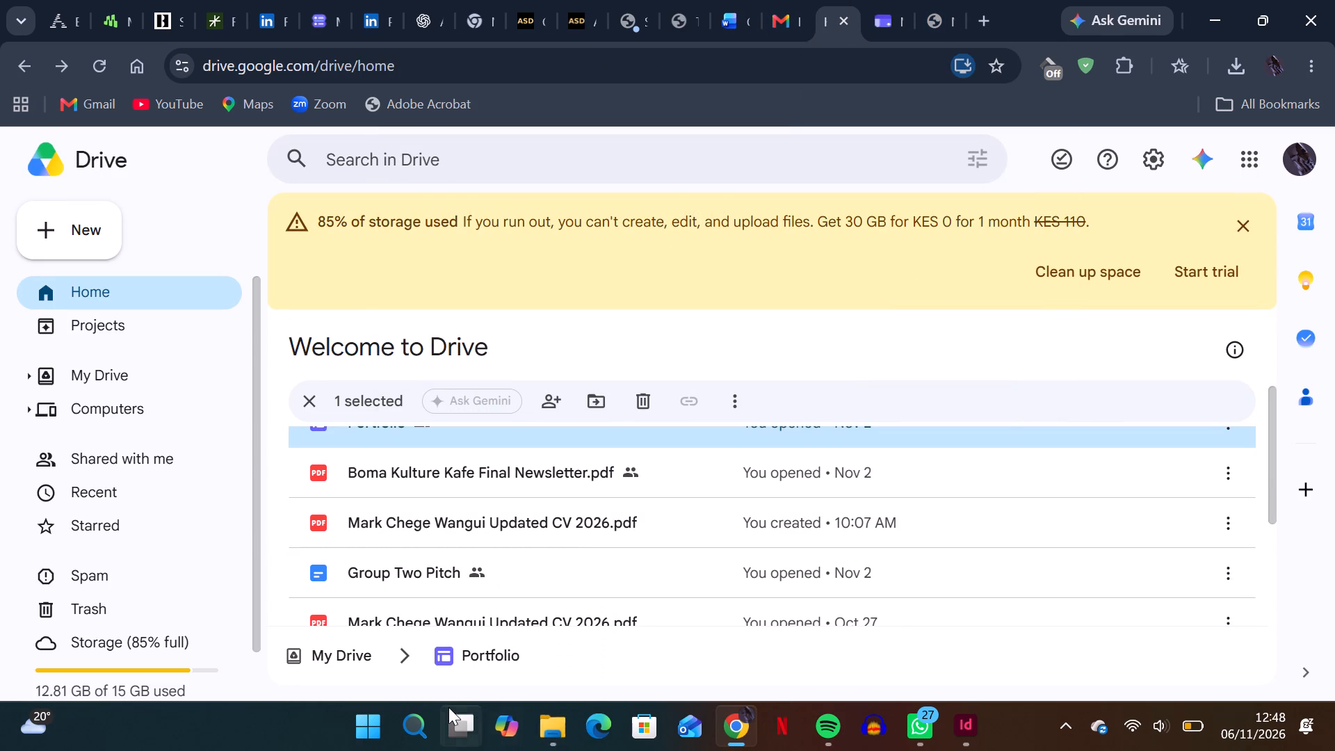
click(552, 732)
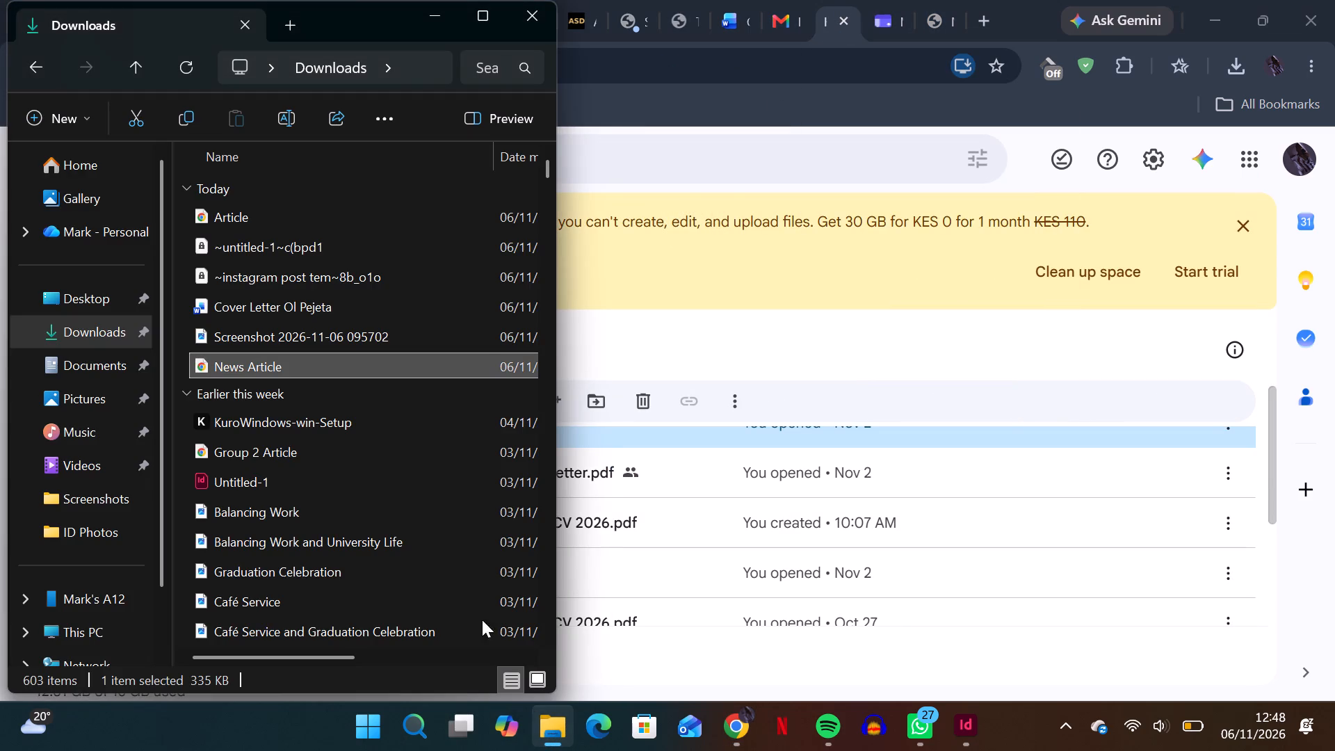
drag(359, 368, 866, 512)
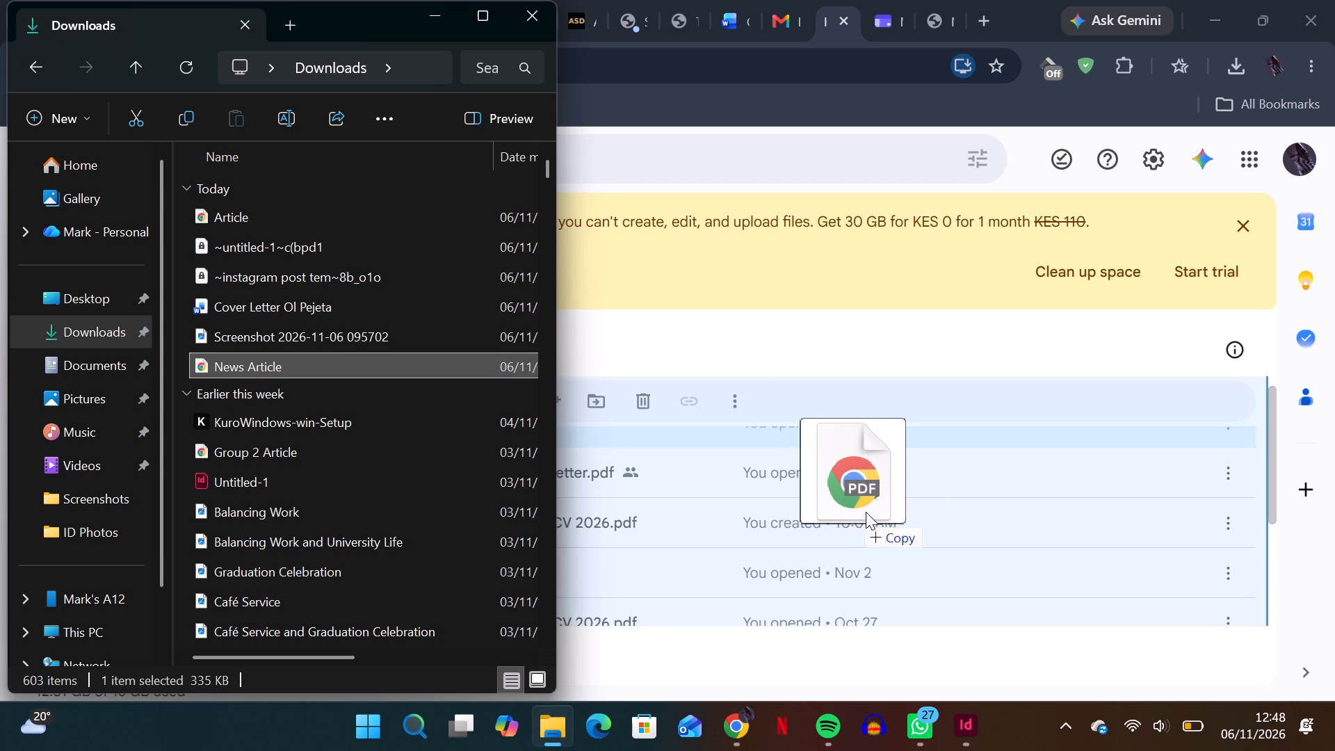
drag(866, 512, 914, 567)
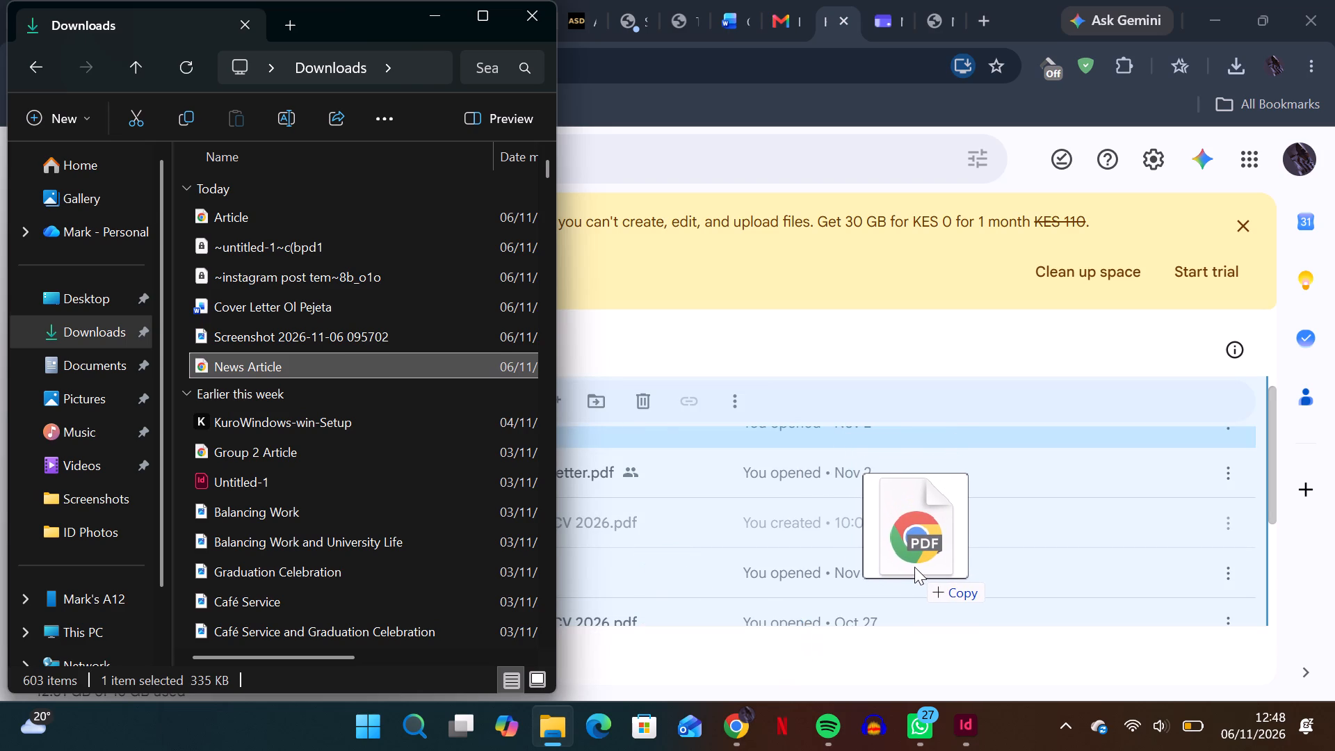
drag(914, 567, 915, 567)
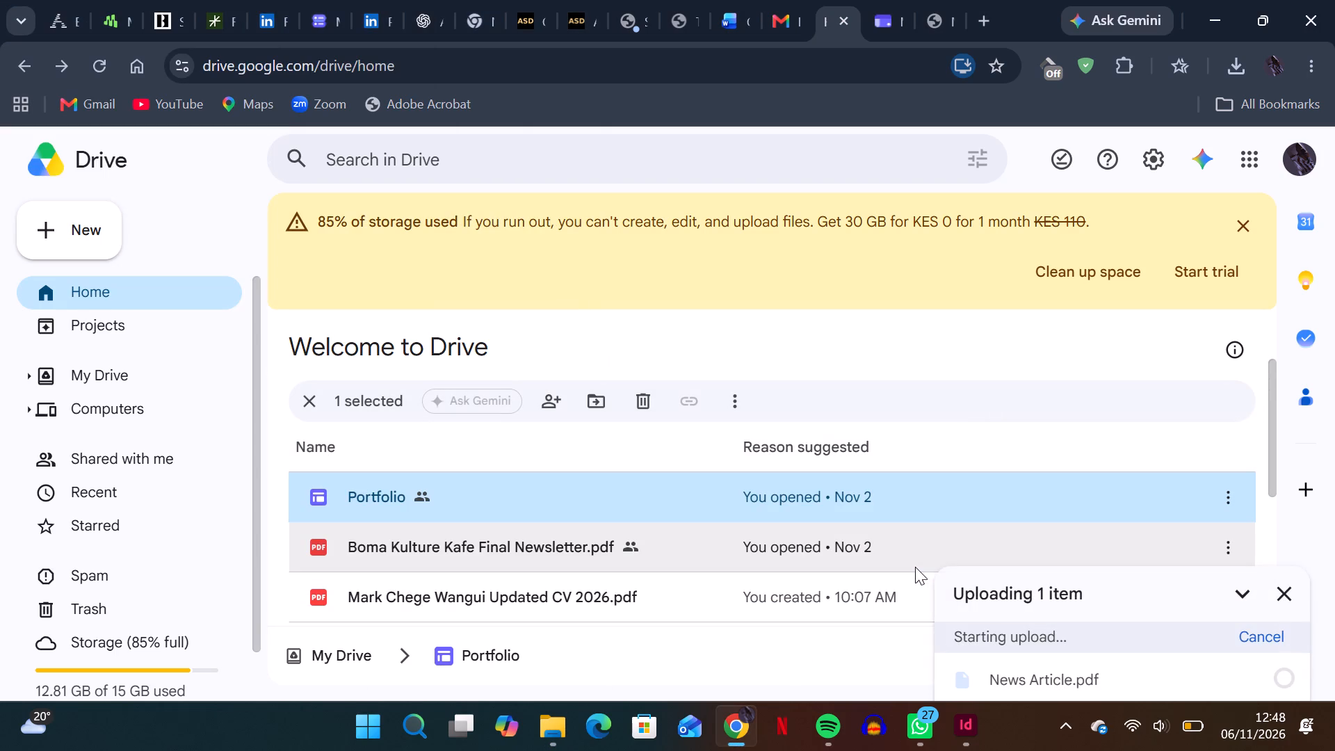
Expand the suggested files on the Drive home page and look through them for the uploaded News Article PDF.
scroll(793, 510, down, 4)
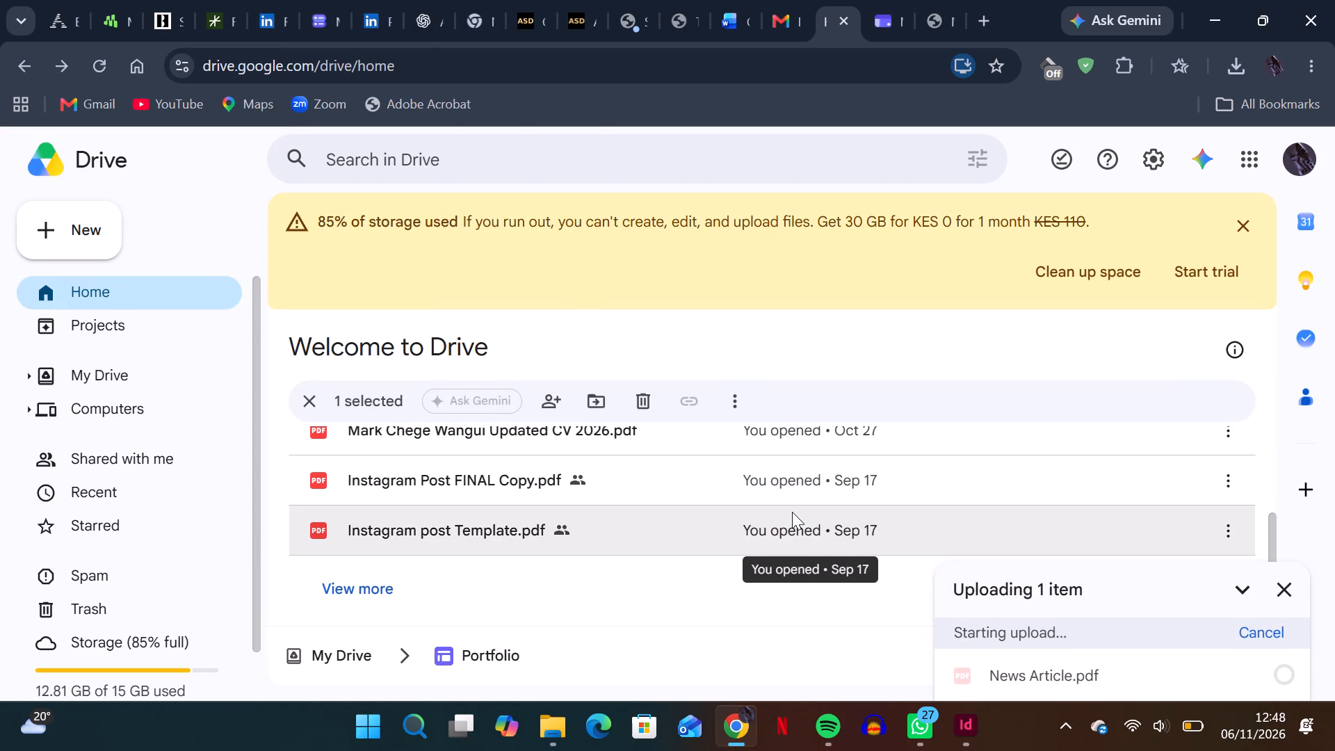
click(351, 587)
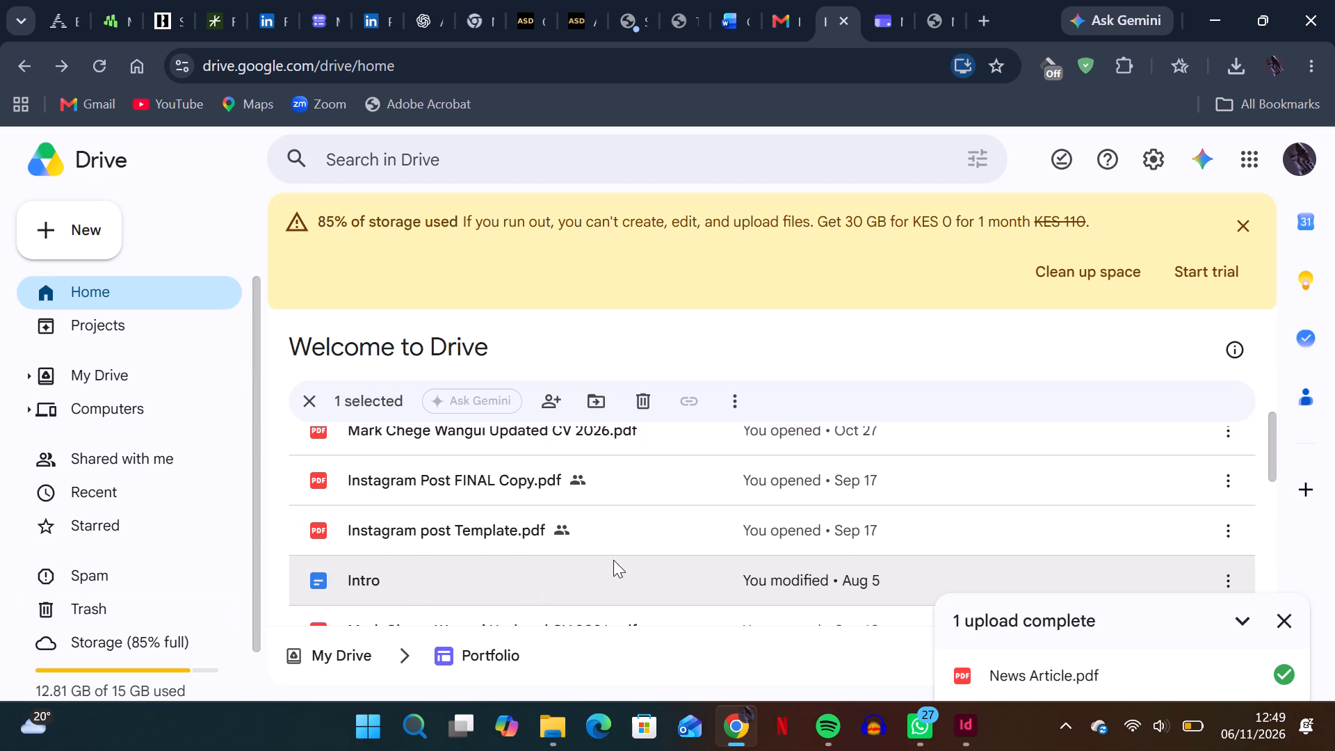
scroll(613, 560, down, 8)
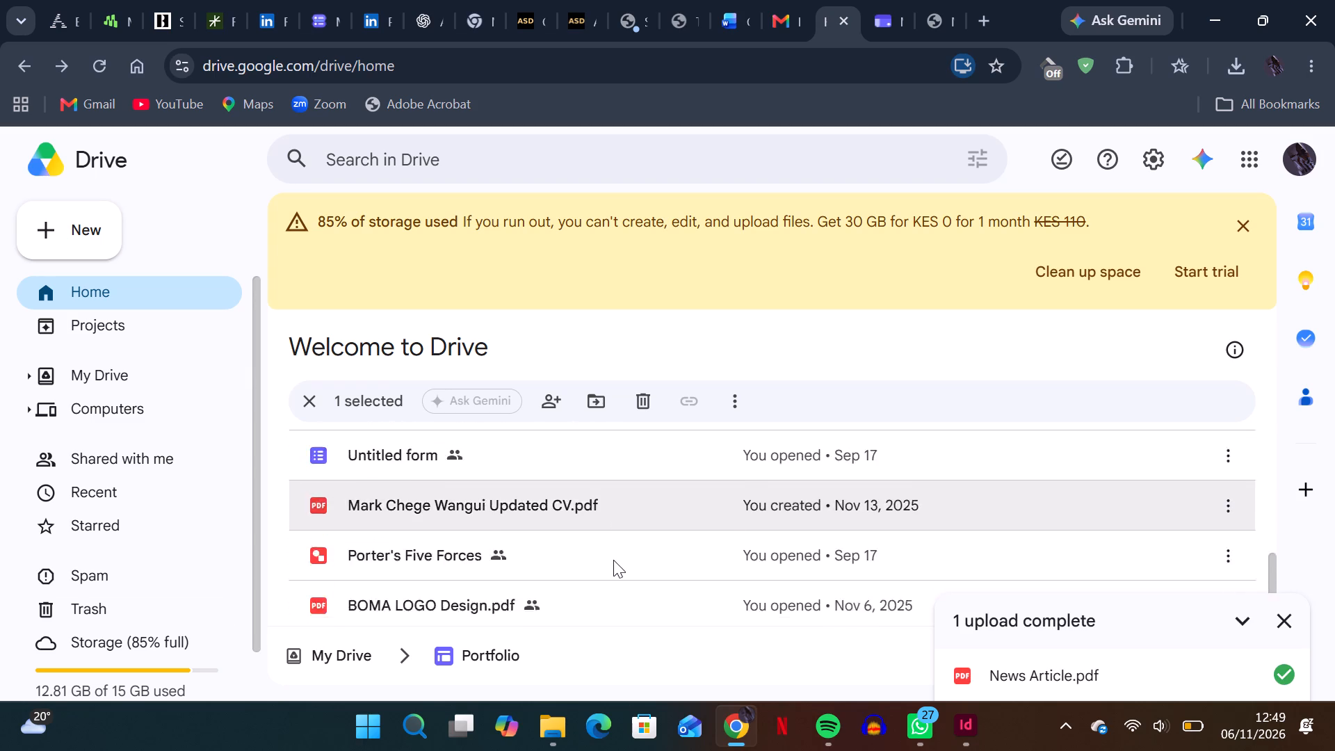
scroll(613, 560, down, 2)
scroll(613, 560, up, 4)
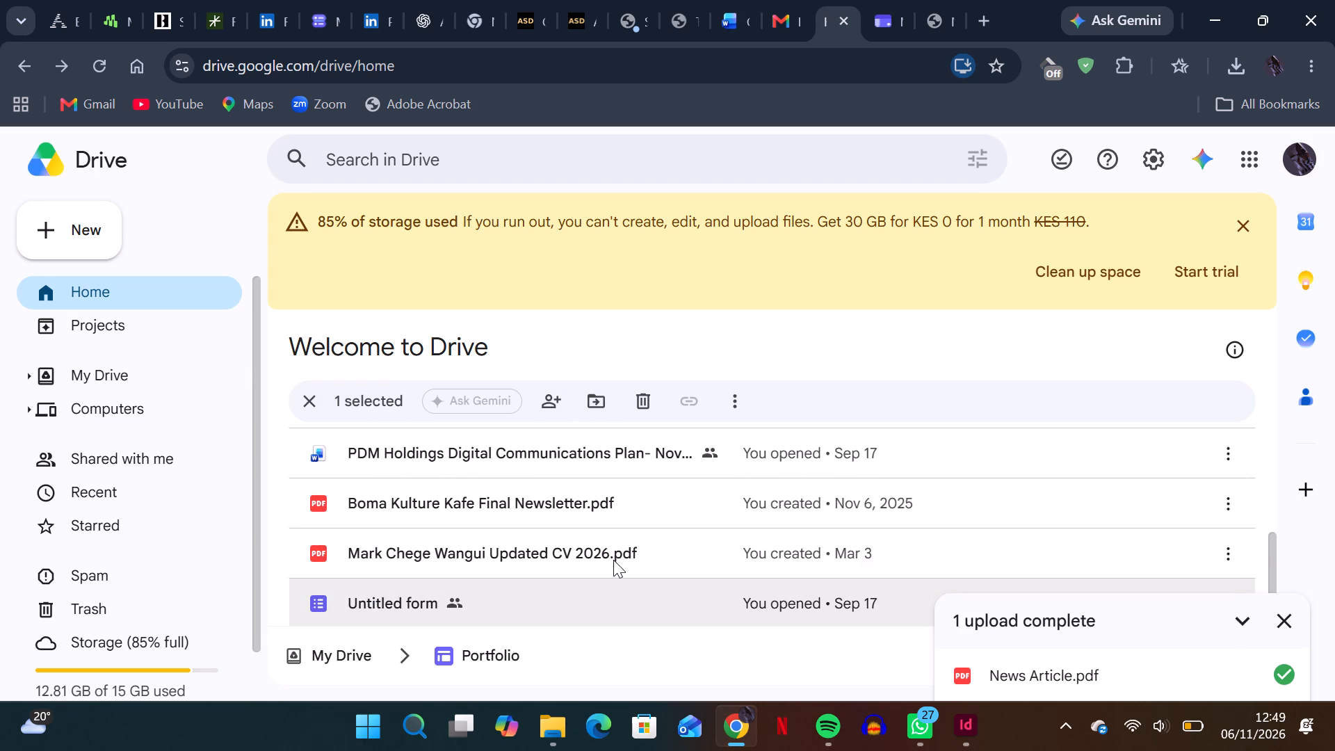
scroll(613, 560, up, 10)
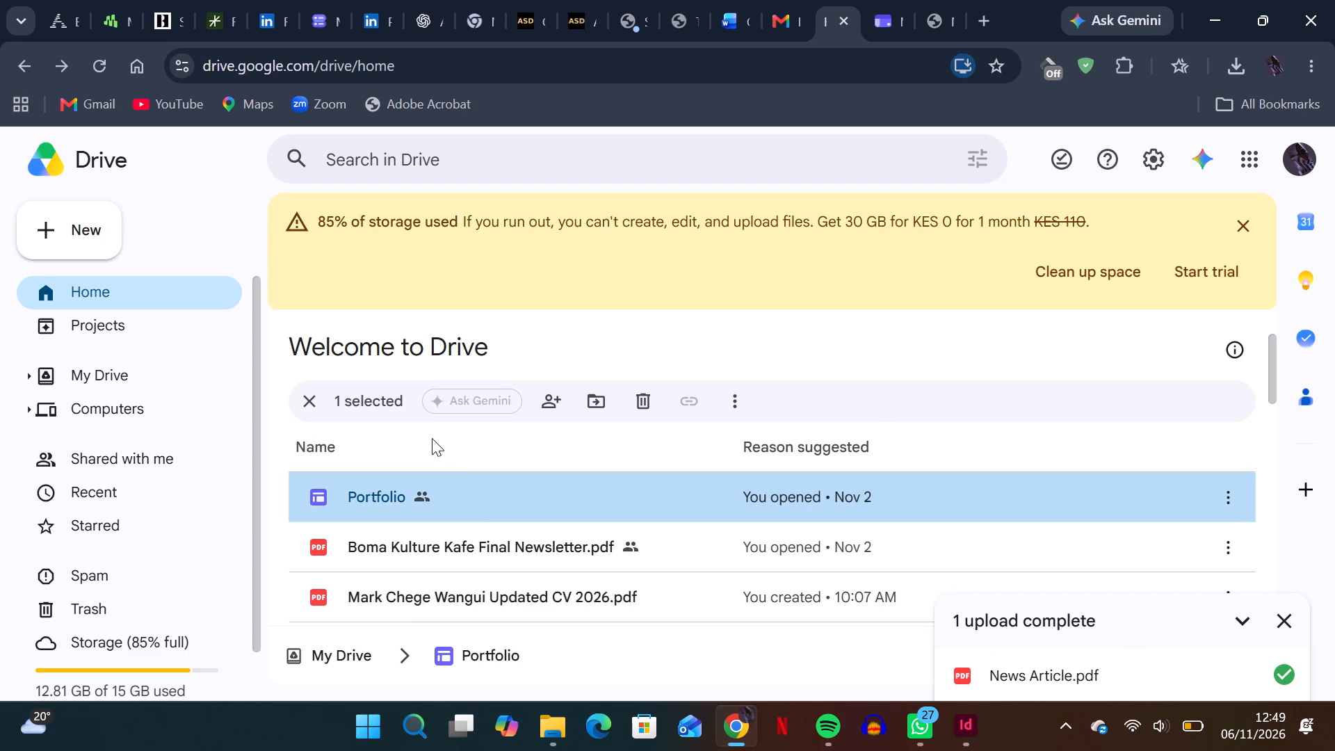
Go through the expanded suggested files on the Drive home page again to look for the News Article PDF.
scroll(483, 507, down, 9)
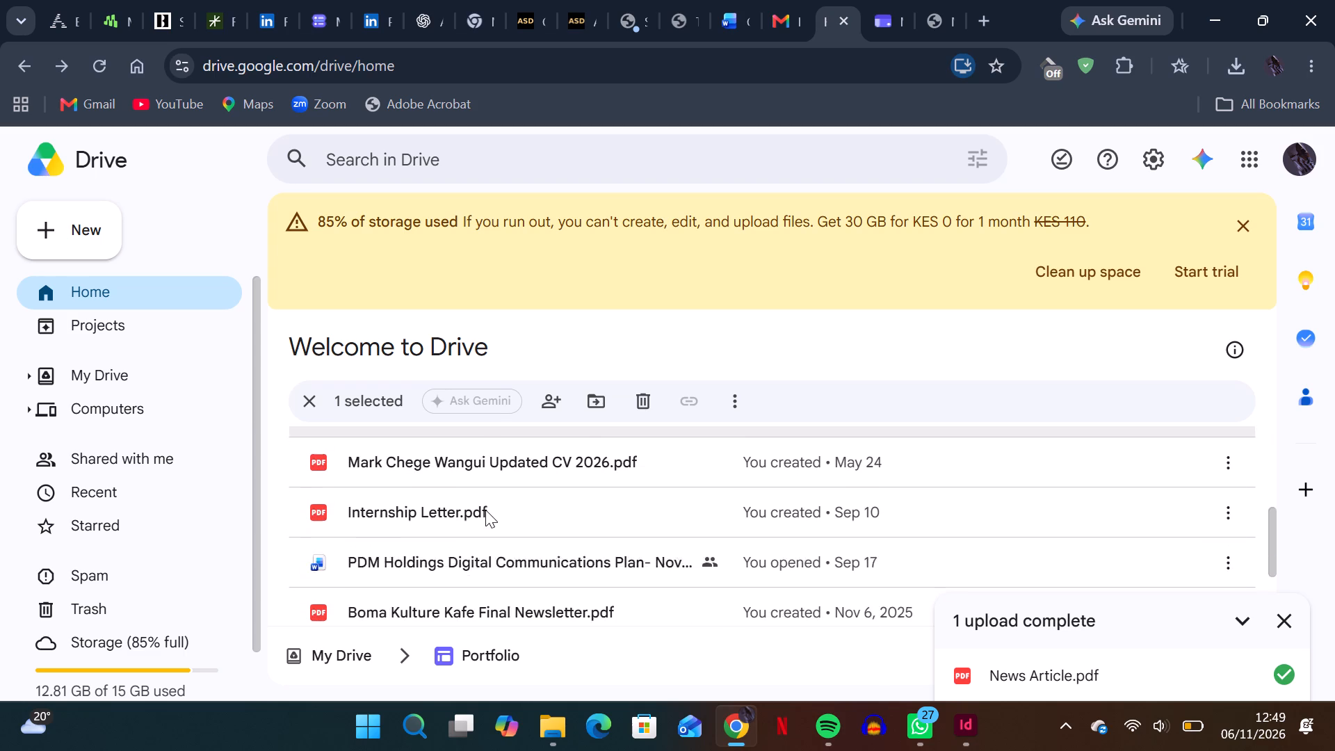
scroll(485, 510, down, 6)
scroll(485, 510, up, 2)
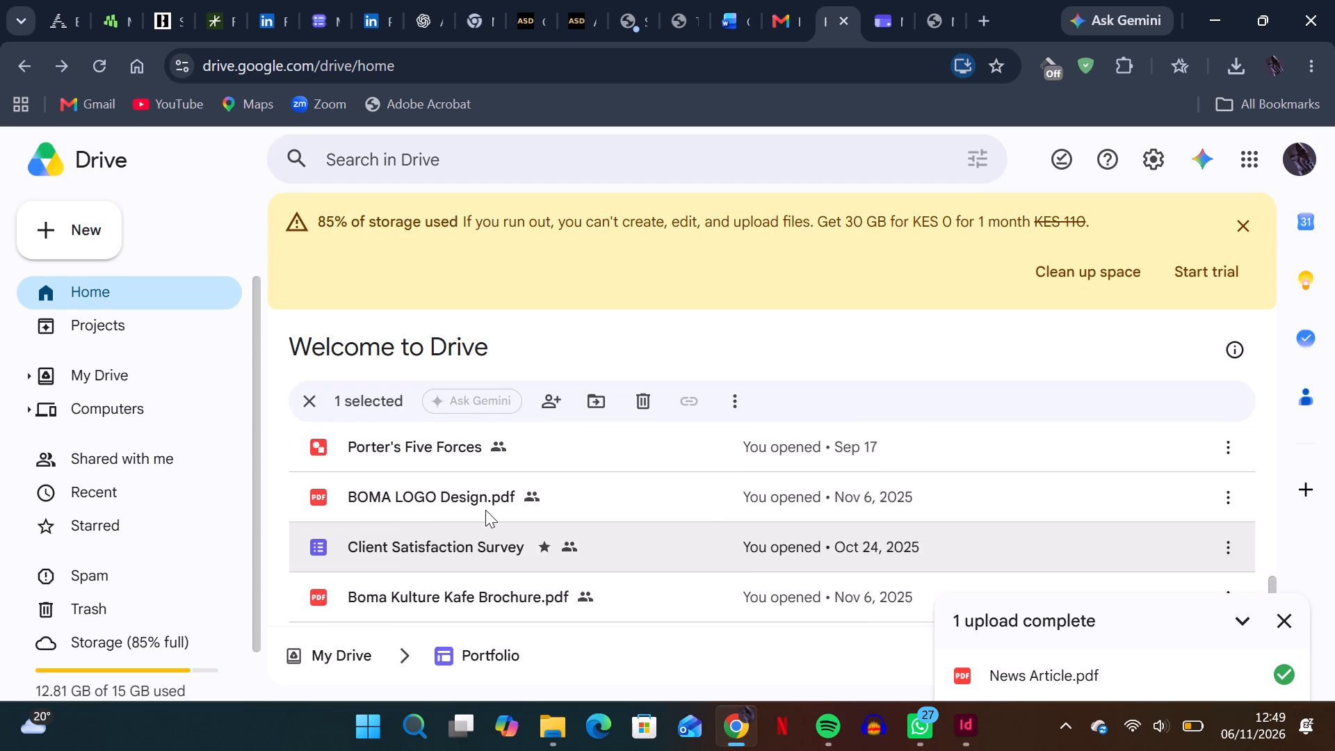
scroll(485, 510, up, 1)
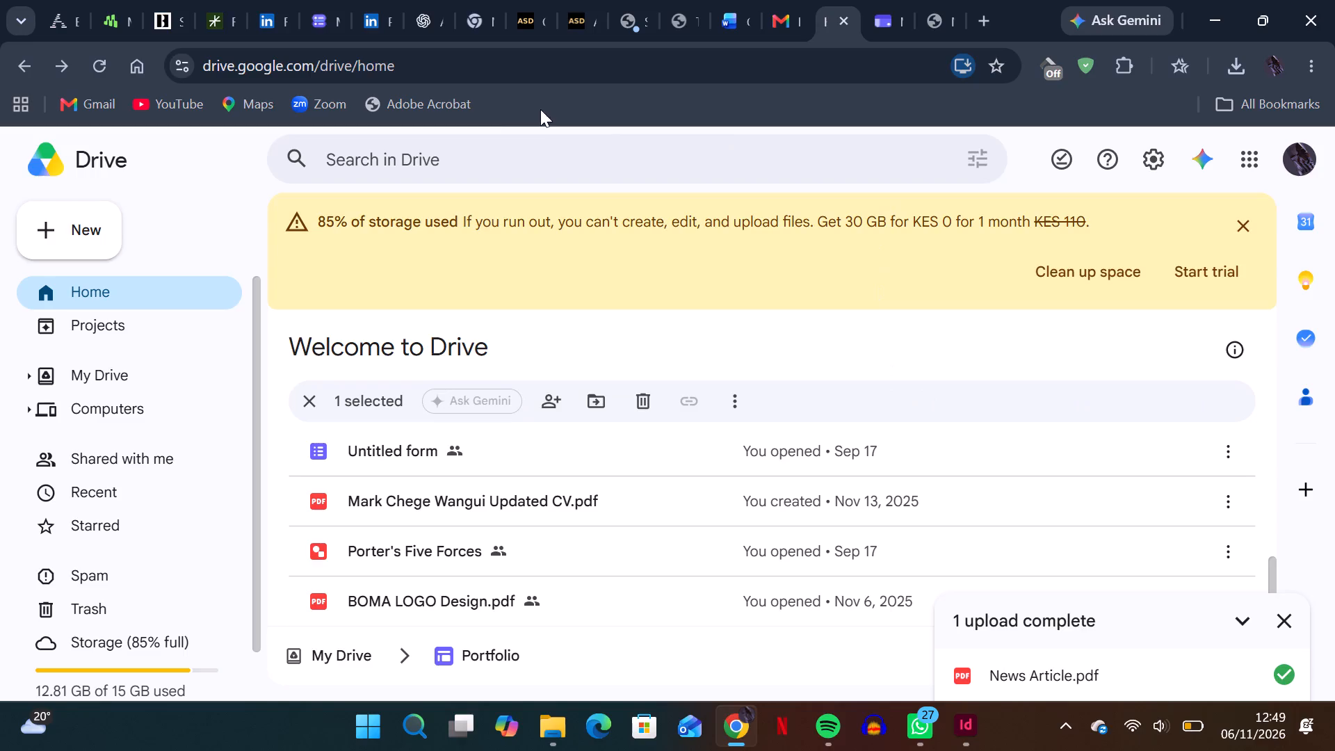
Search Drive for "new", preview News Article.pdf, and close the preview.
click(517, 159)
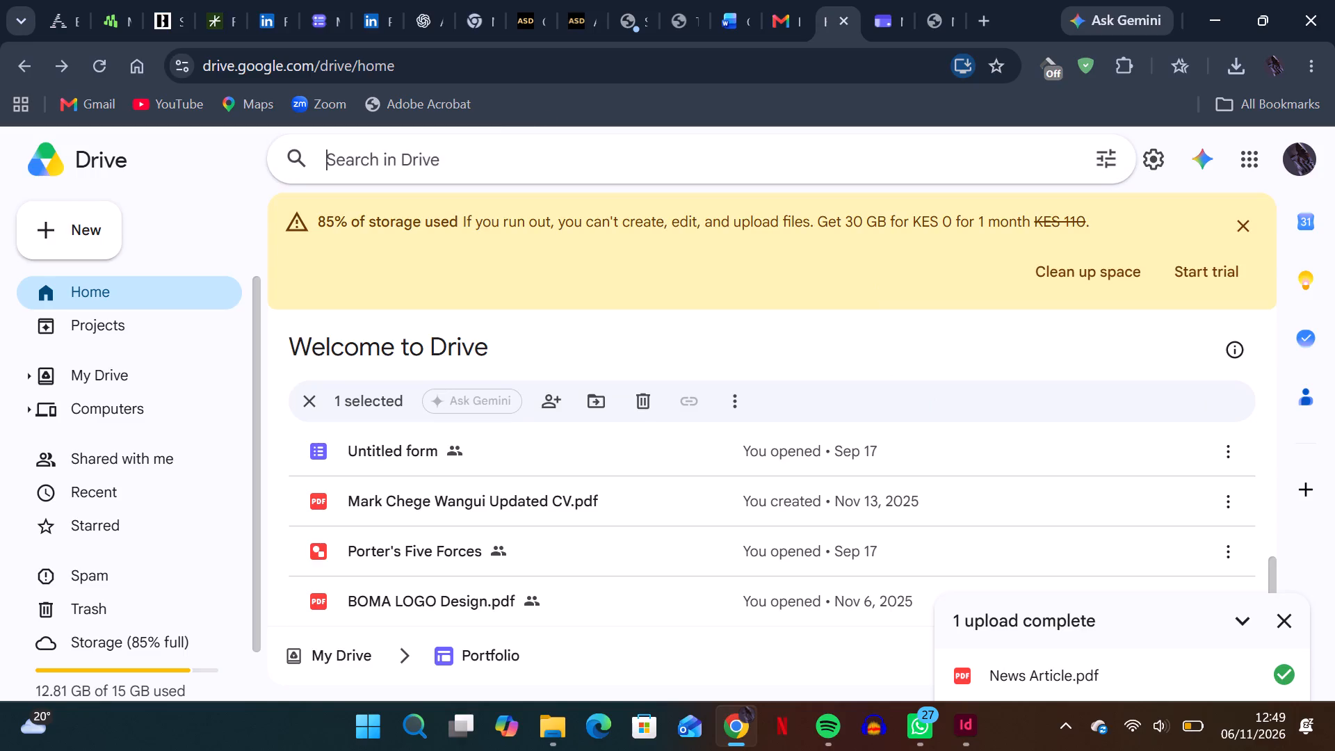
key(n)
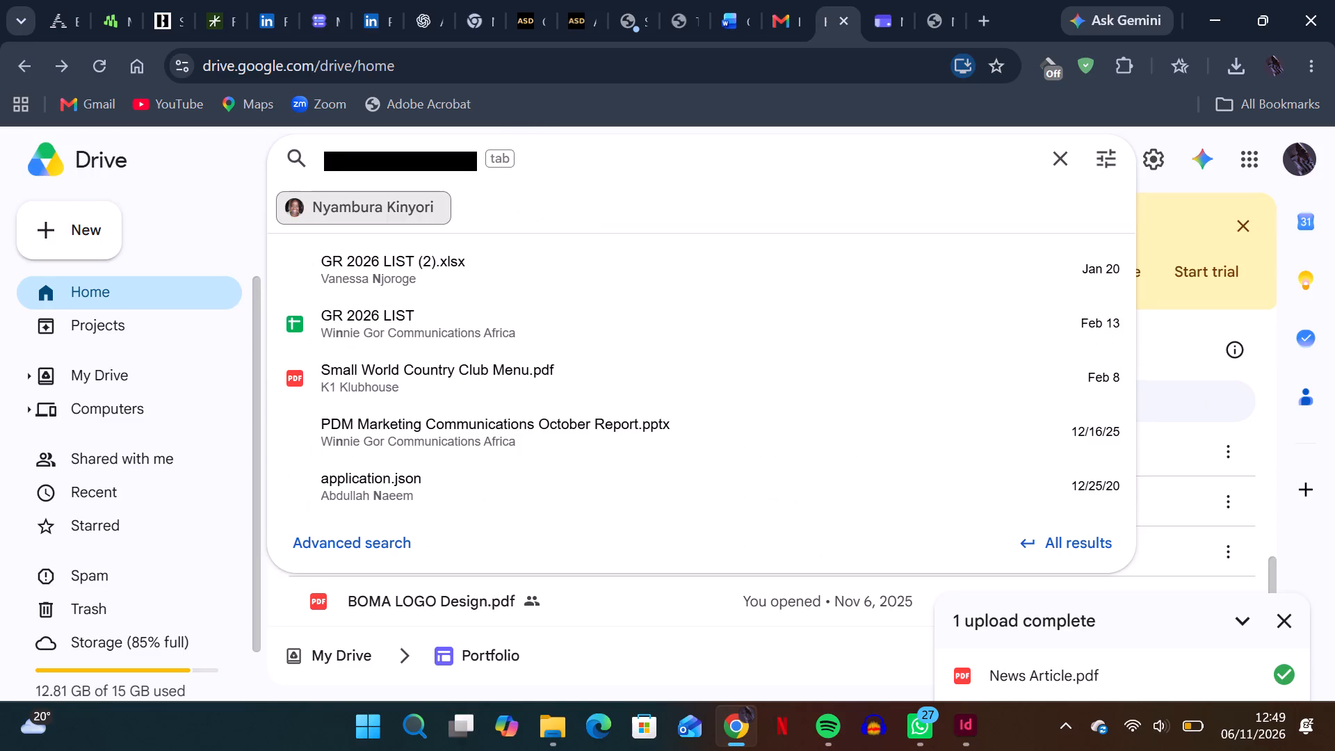
key(e)
key(w)
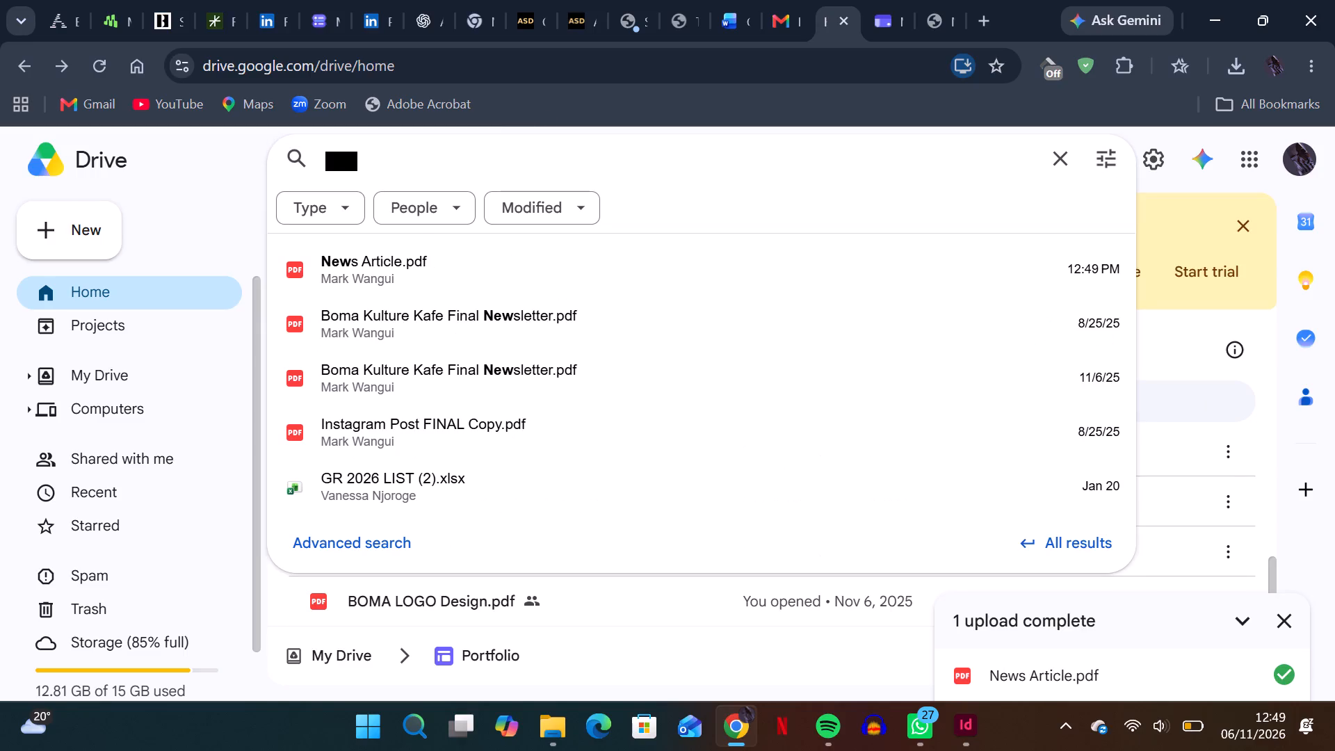
click(1012, 267)
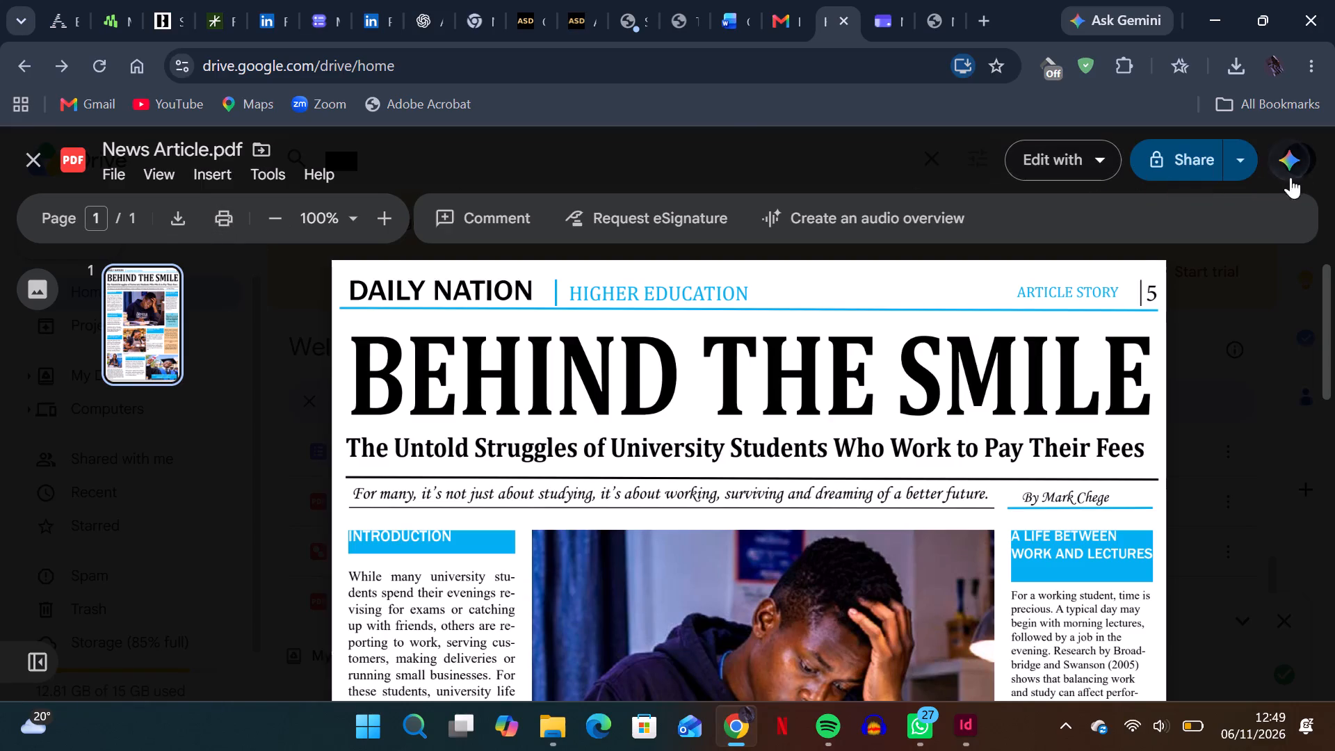
click(35, 151)
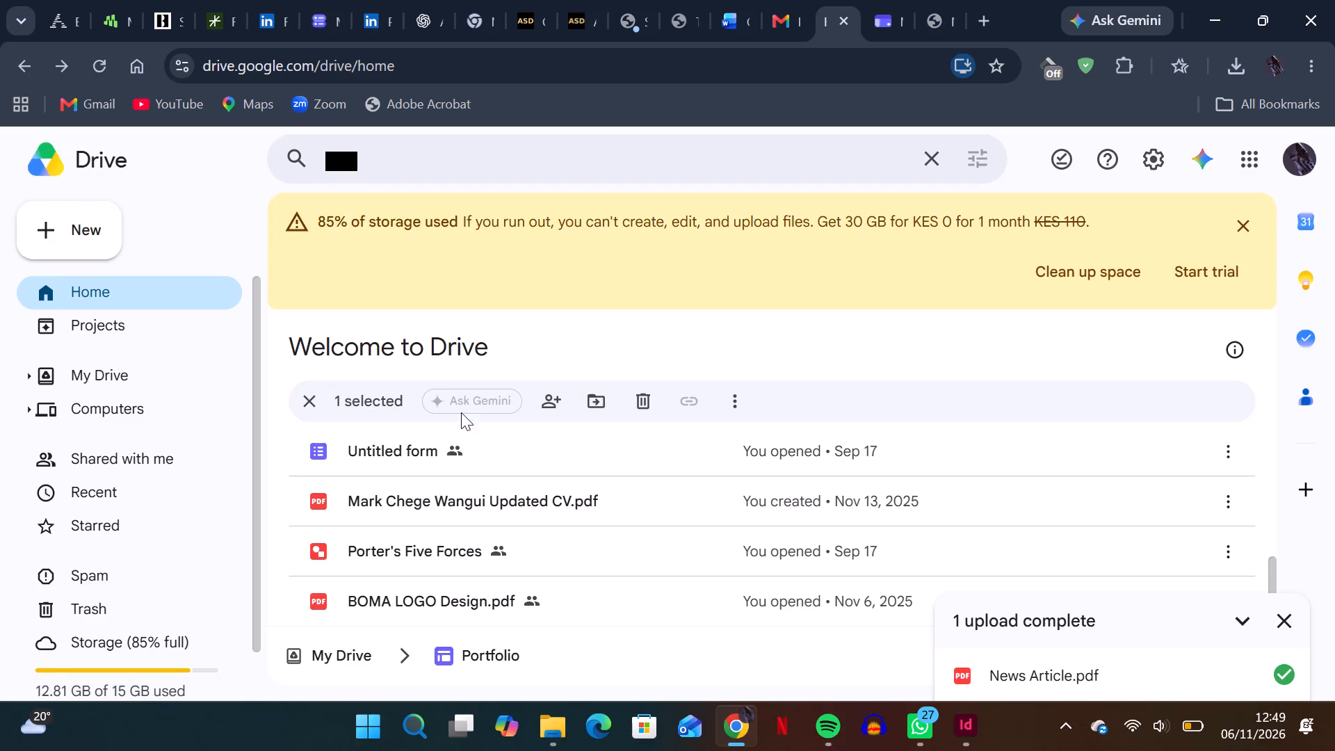
Clear the file selection on the Drive home page and look through the suggested files for the uploaded News Article PDF.
scroll(512, 518, down, 3)
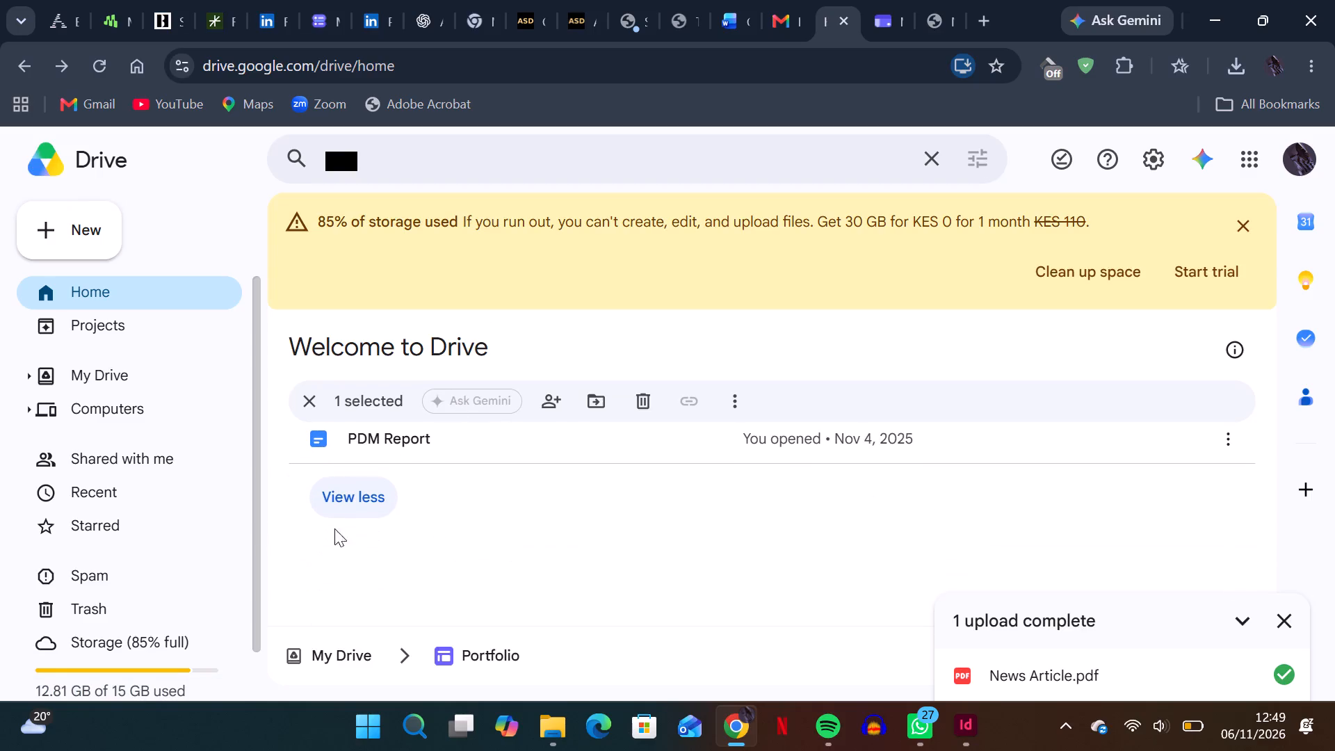
scroll(386, 502, up, 10)
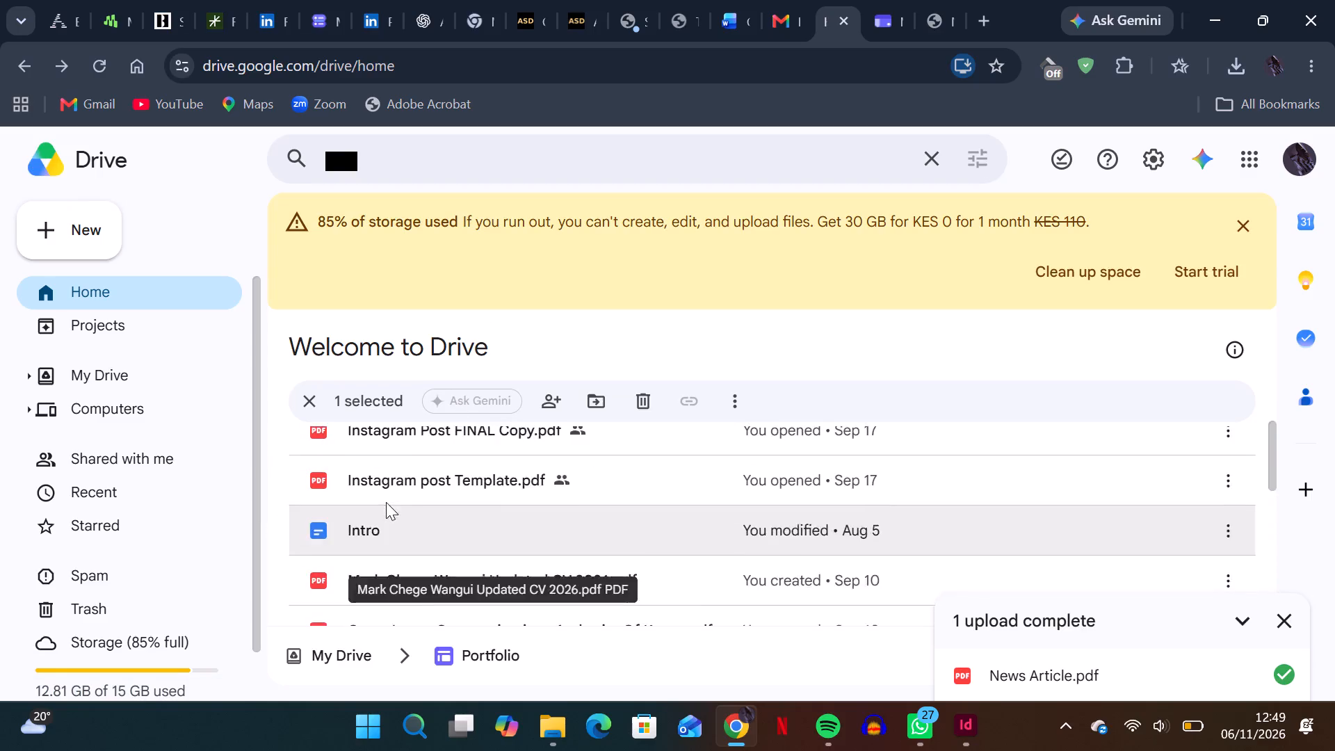
scroll(386, 502, up, 7)
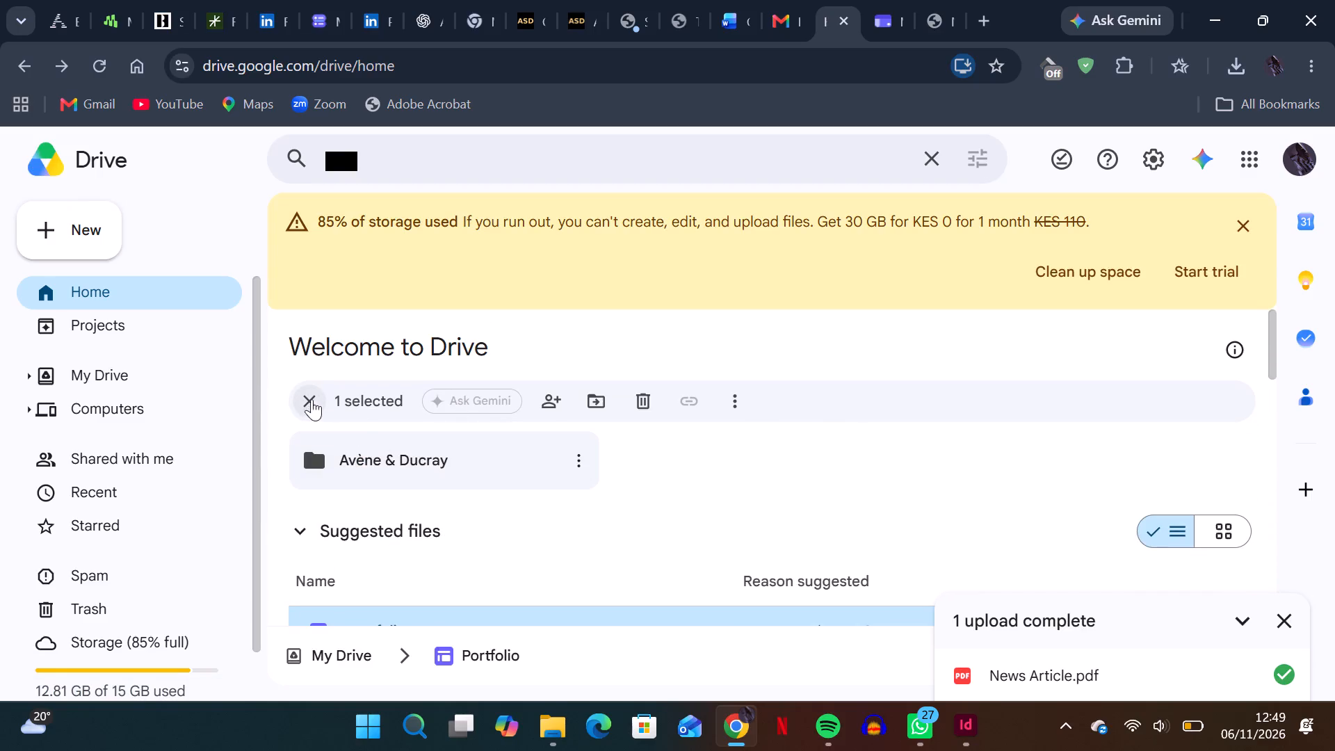
click(309, 398)
scroll(617, 465, down, 3)
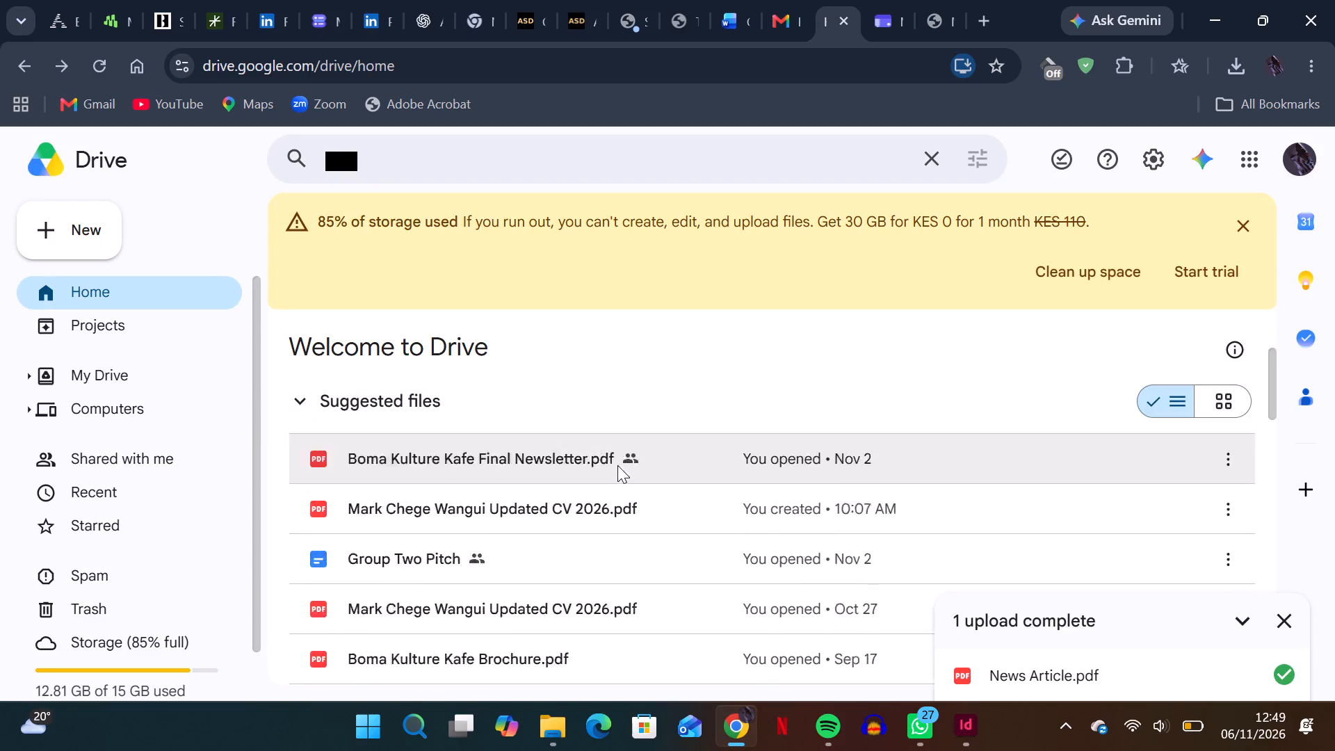
scroll(617, 465, down, 1)
scroll(617, 465, up, 2)
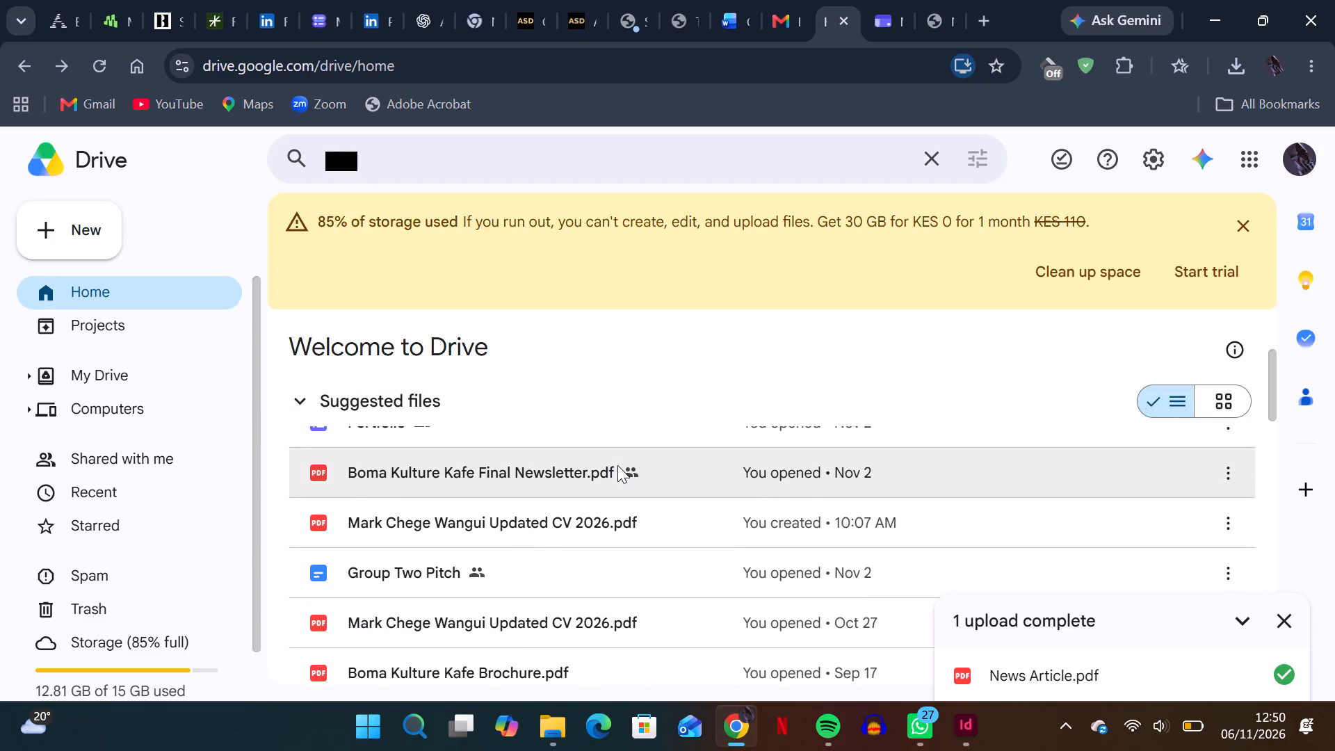
scroll(617, 465, down, 6)
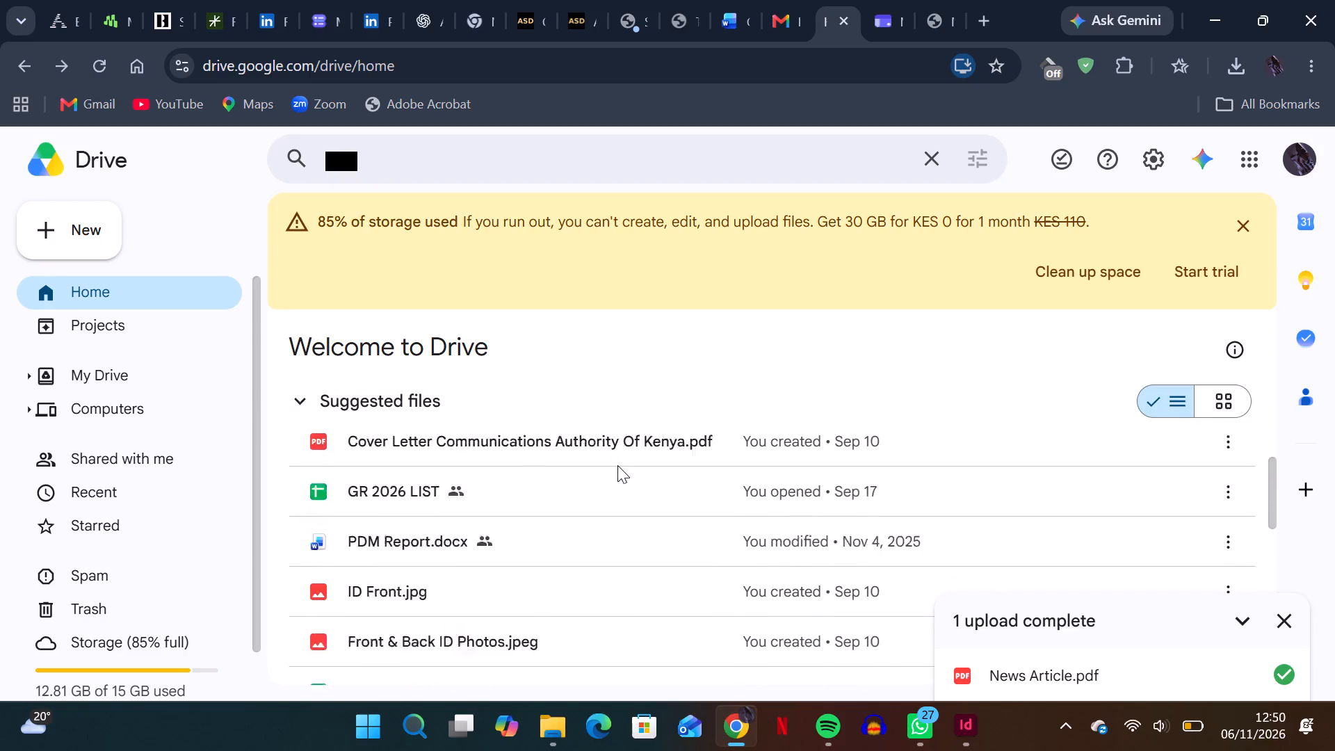
scroll(617, 465, down, 2)
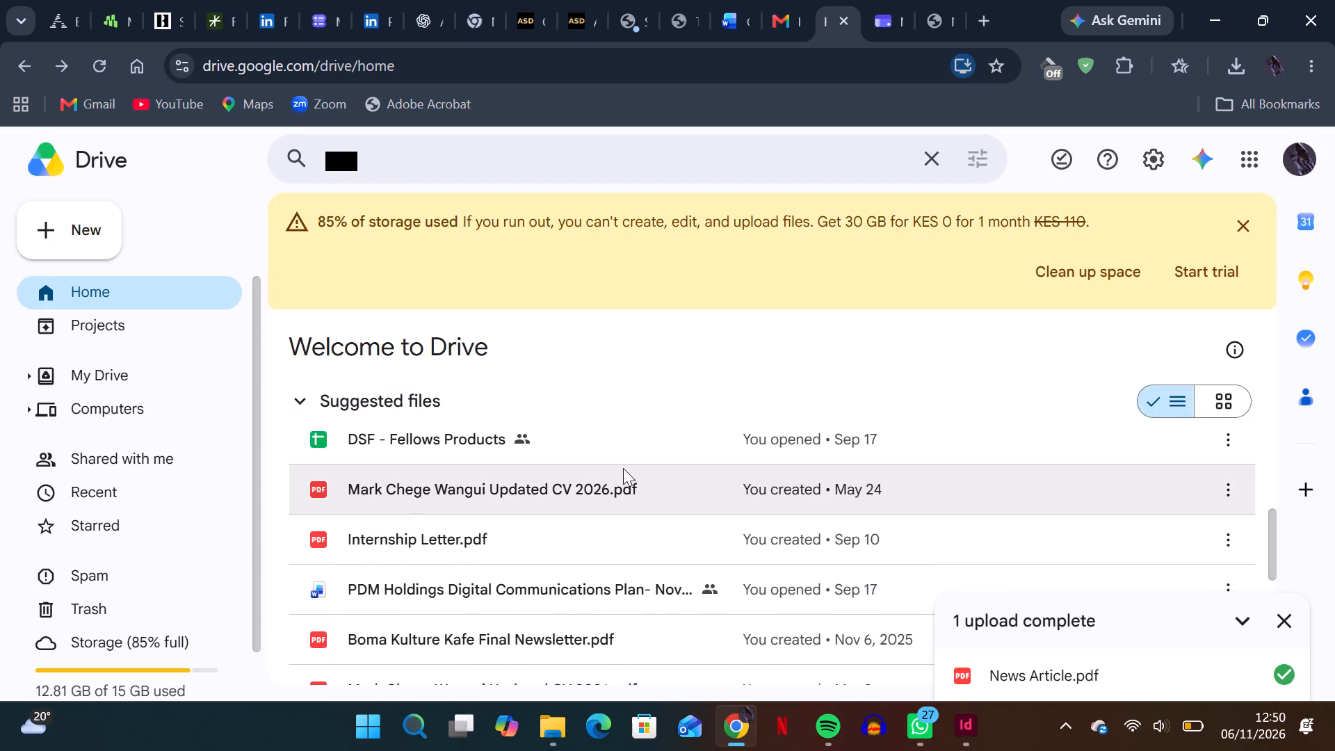
scroll(623, 468, down, 3)
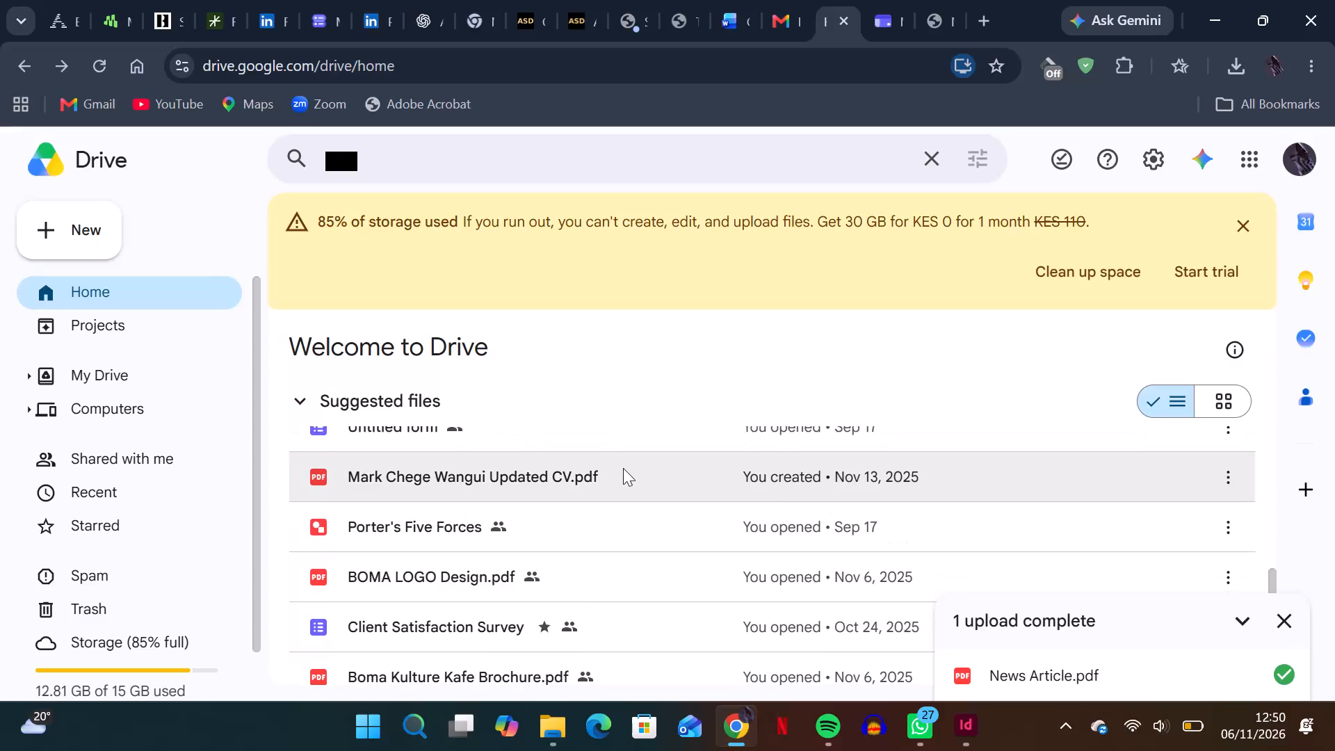
scroll(623, 468, down, 1)
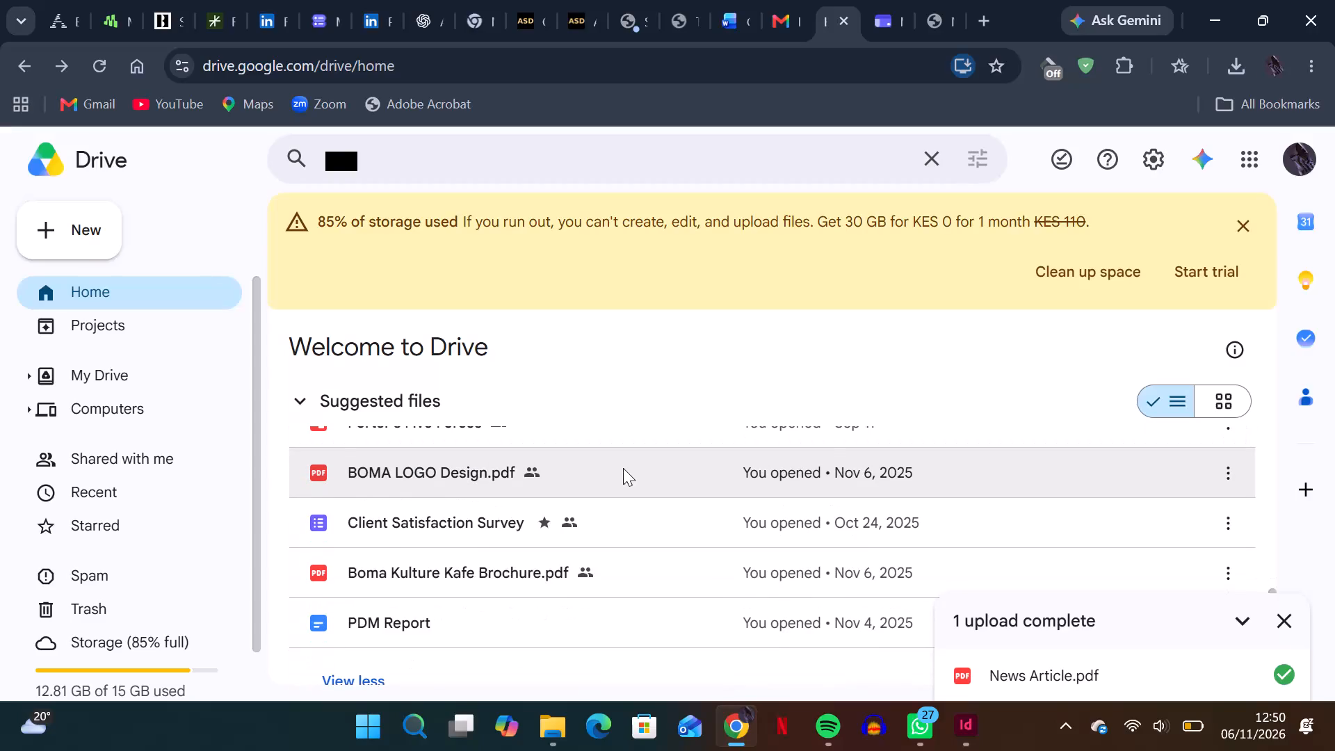
scroll(623, 468, up, 1)
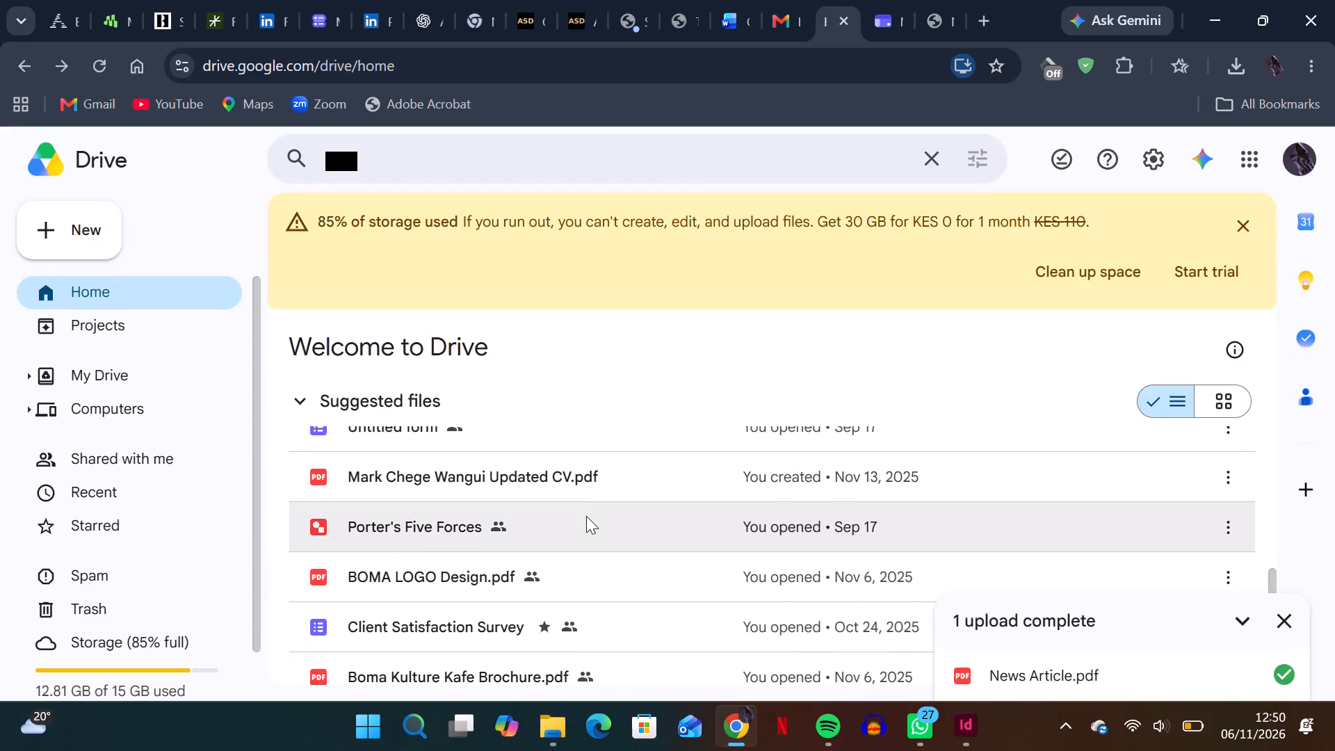
scroll(586, 516, down, 1)
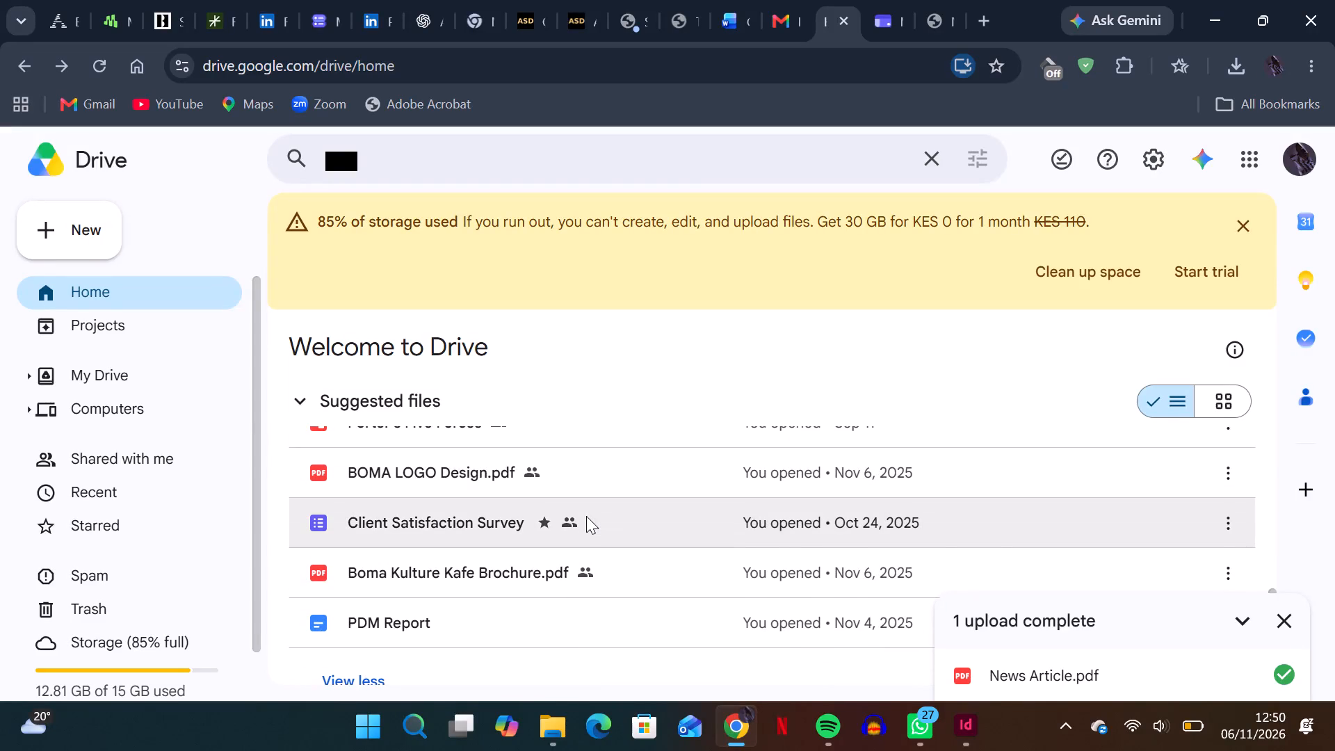
scroll(586, 516, down, 1)
scroll(586, 516, up, 1)
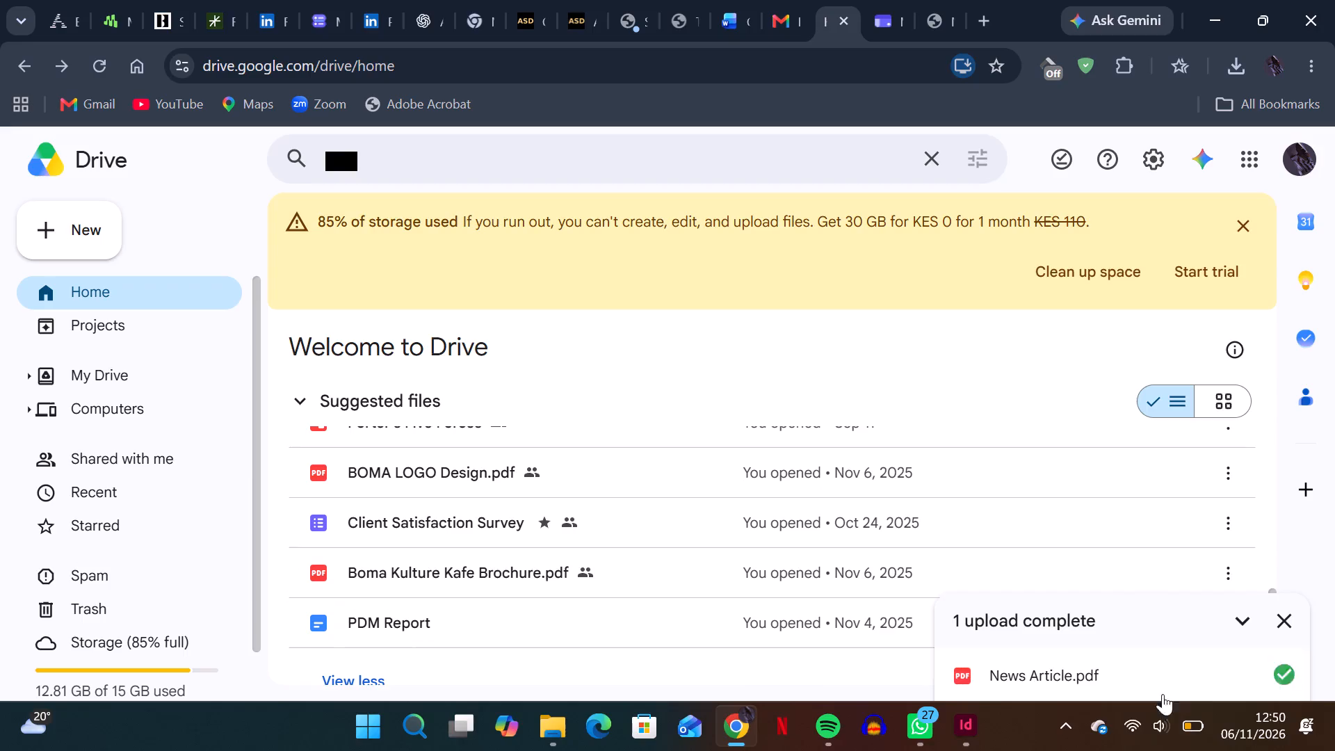
Show the uploaded News Article.pdf in its Drive location and look through the folders and files in My Drive.
click(1288, 676)
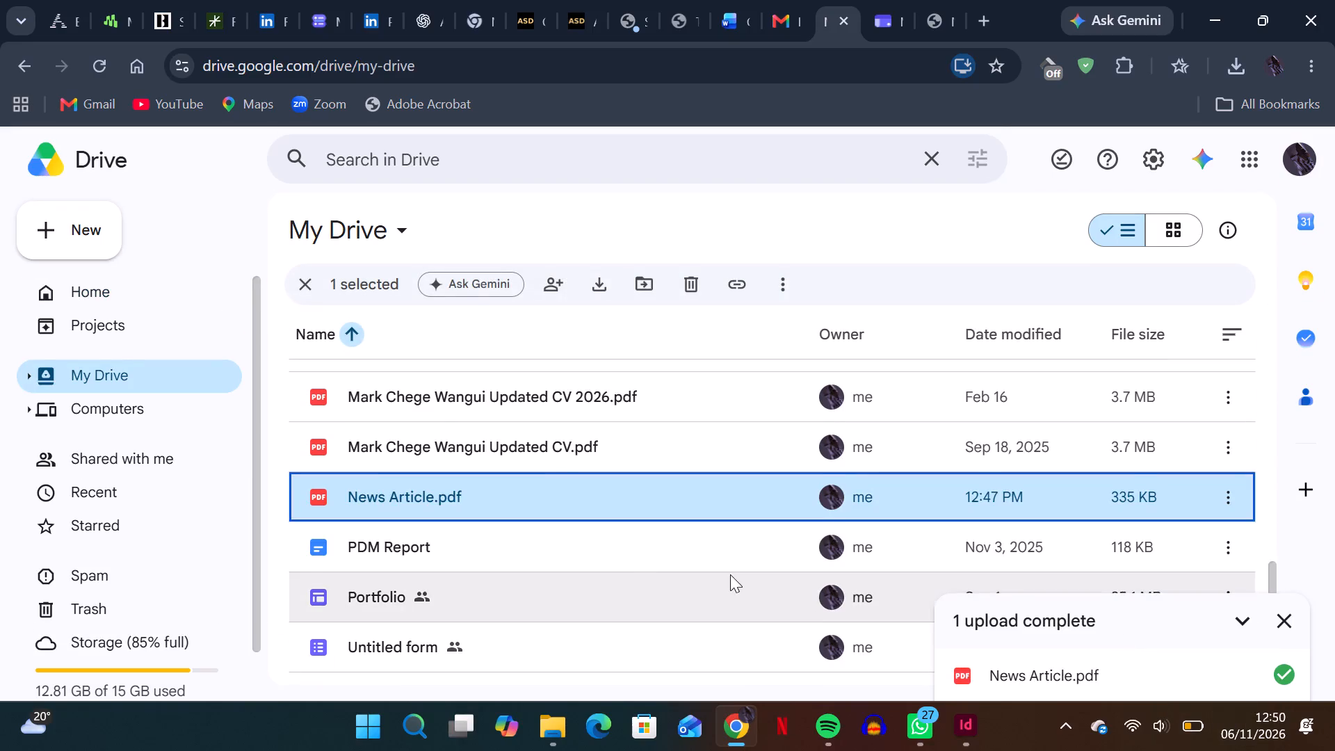
scroll(695, 523, up, 6)
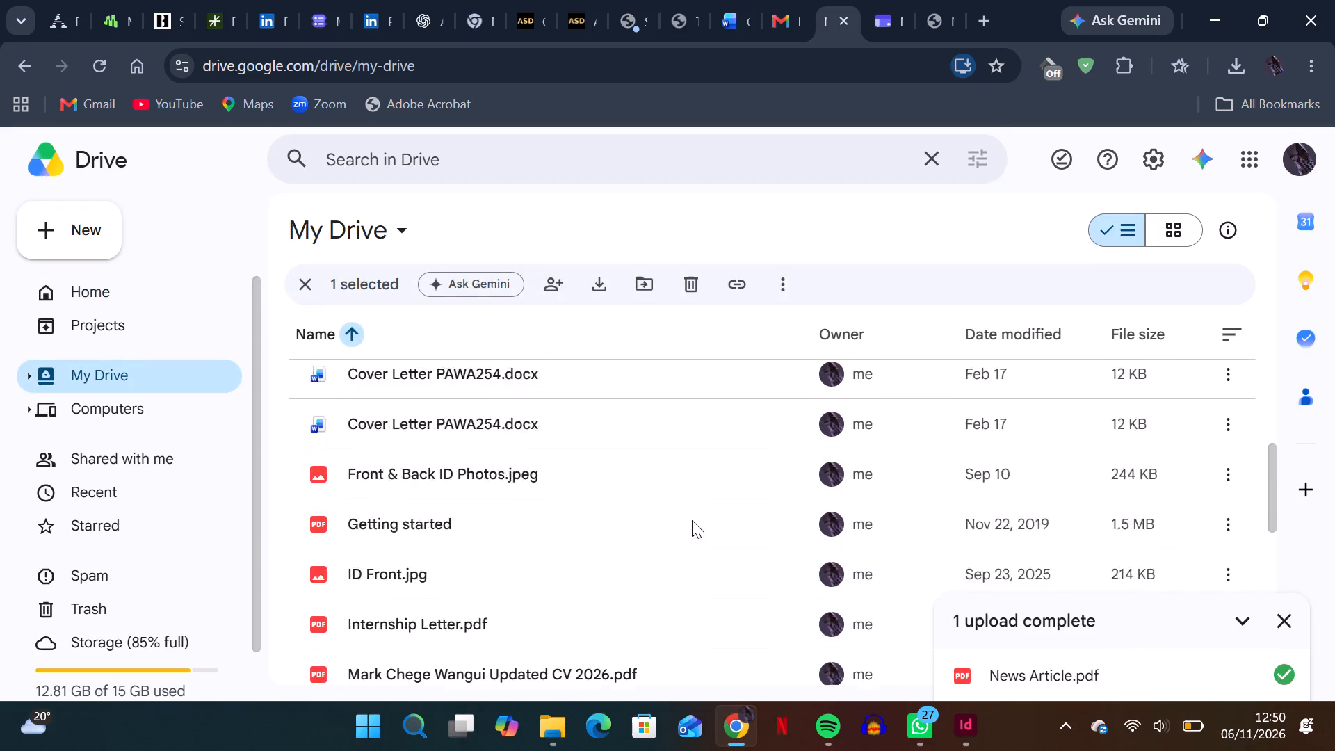
scroll(692, 520, up, 5)
scroll(692, 520, down, 1)
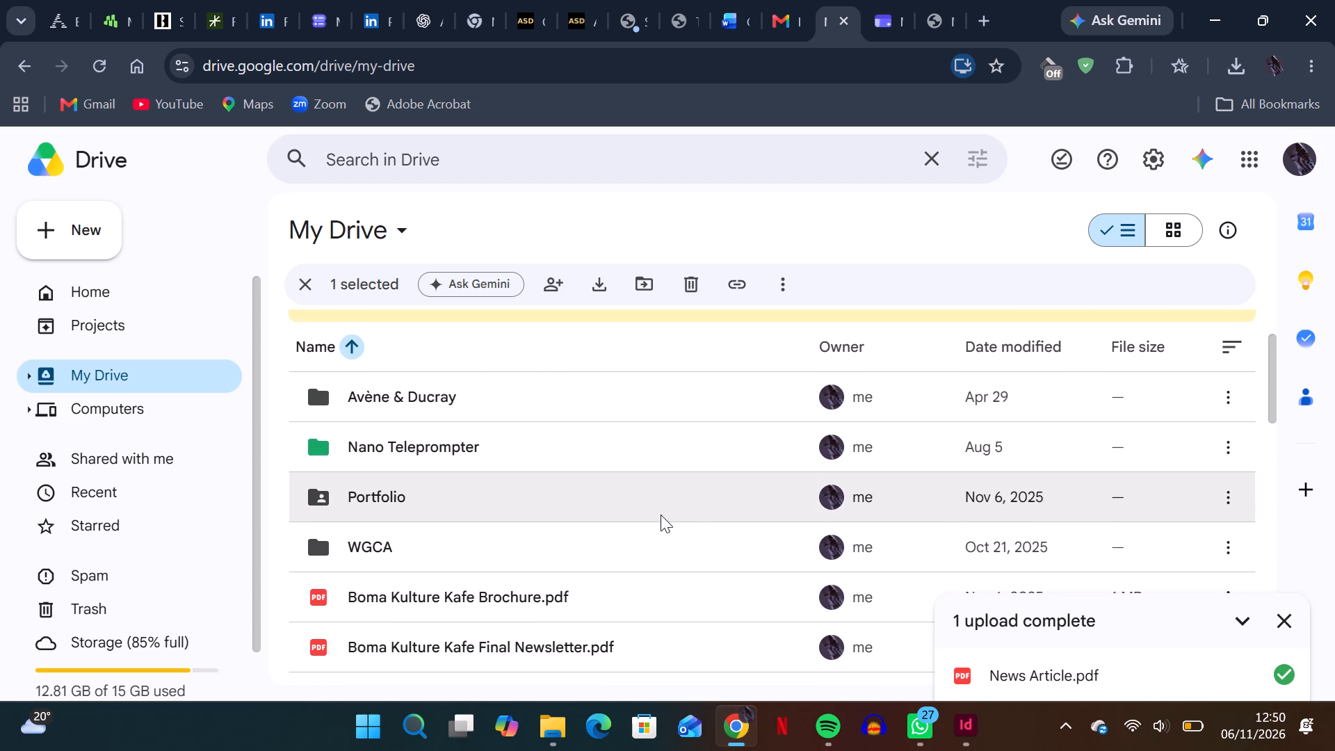
scroll(616, 512, down, 6)
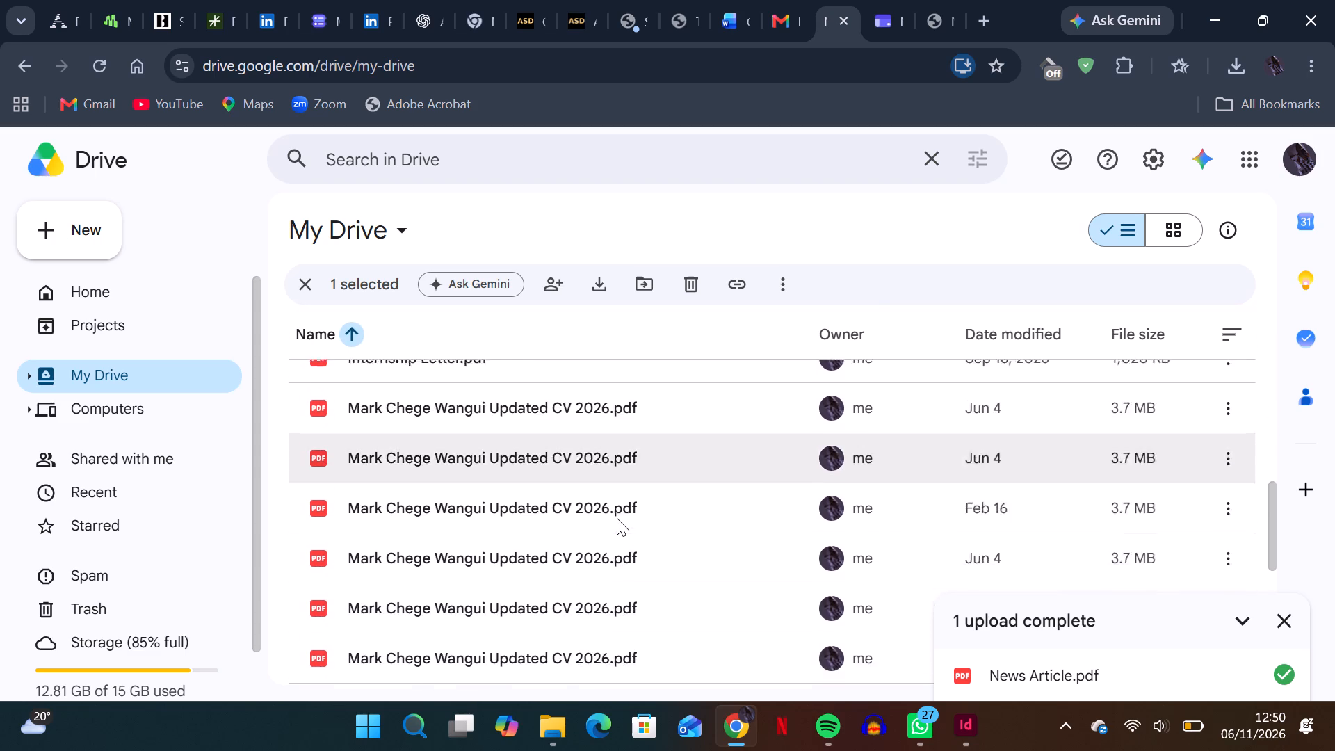
scroll(617, 518, down, 3)
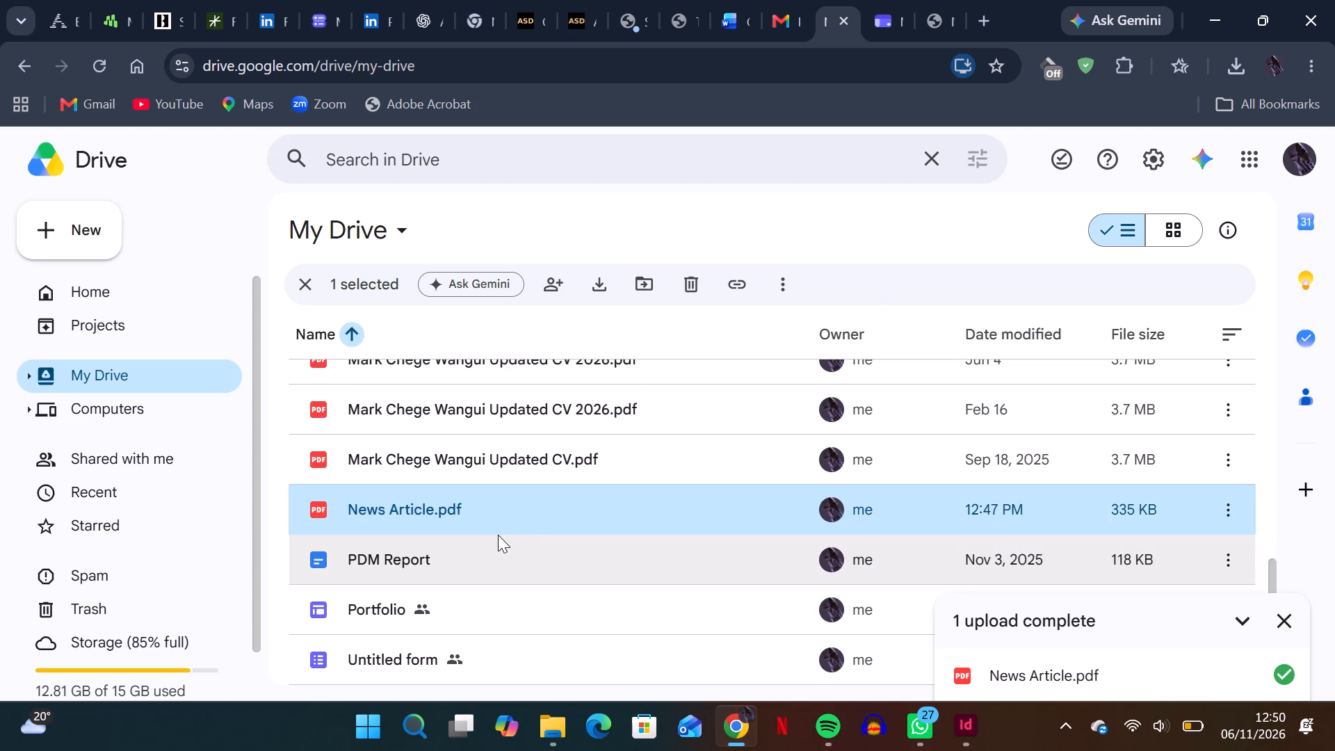
Move News Article.pdf from My Drive into the shared Portfolio folder, accepting the access change.
click(1226, 503)
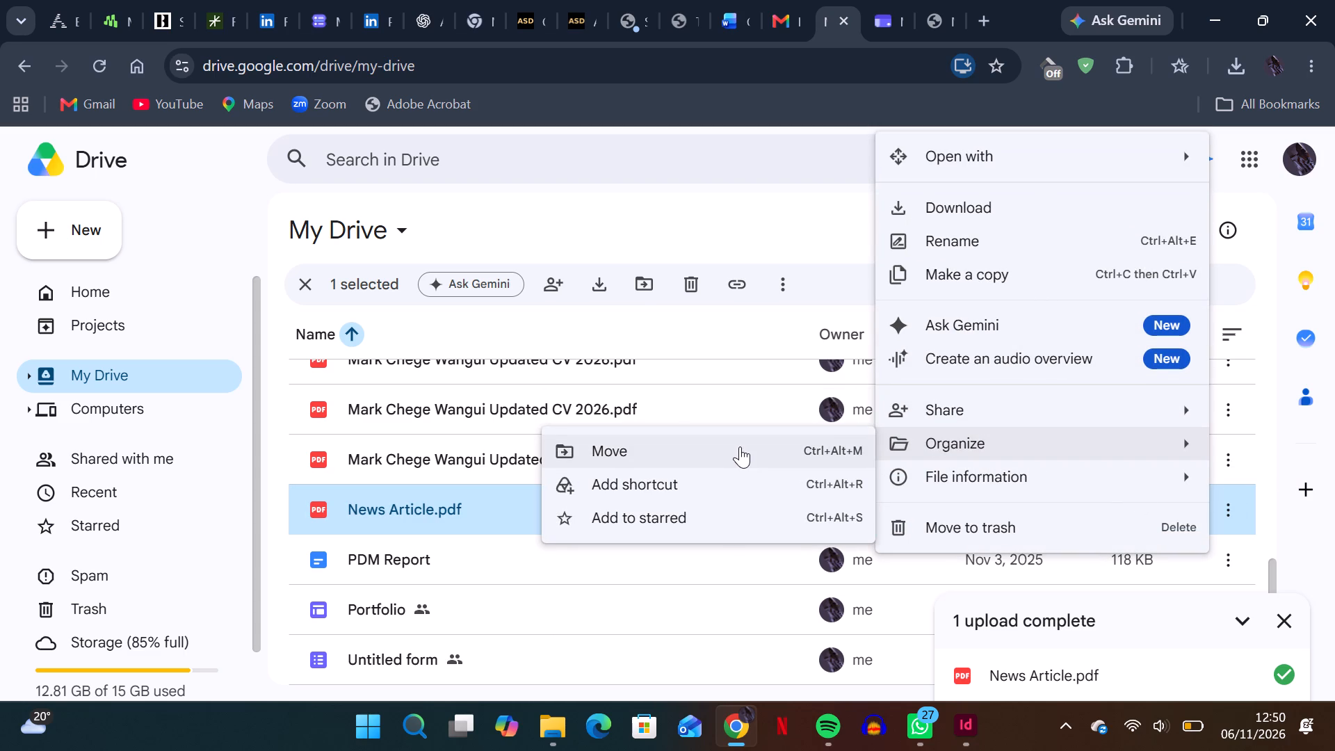
click(740, 446)
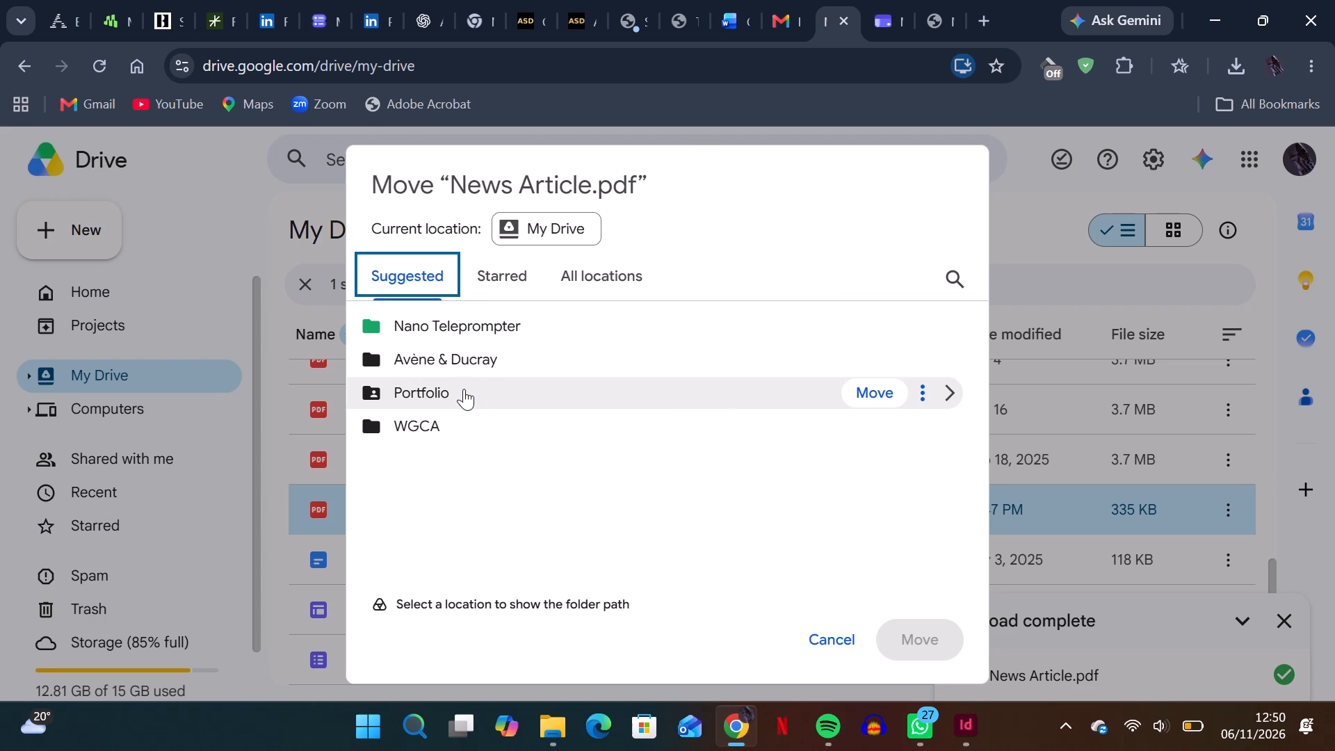
click(464, 389)
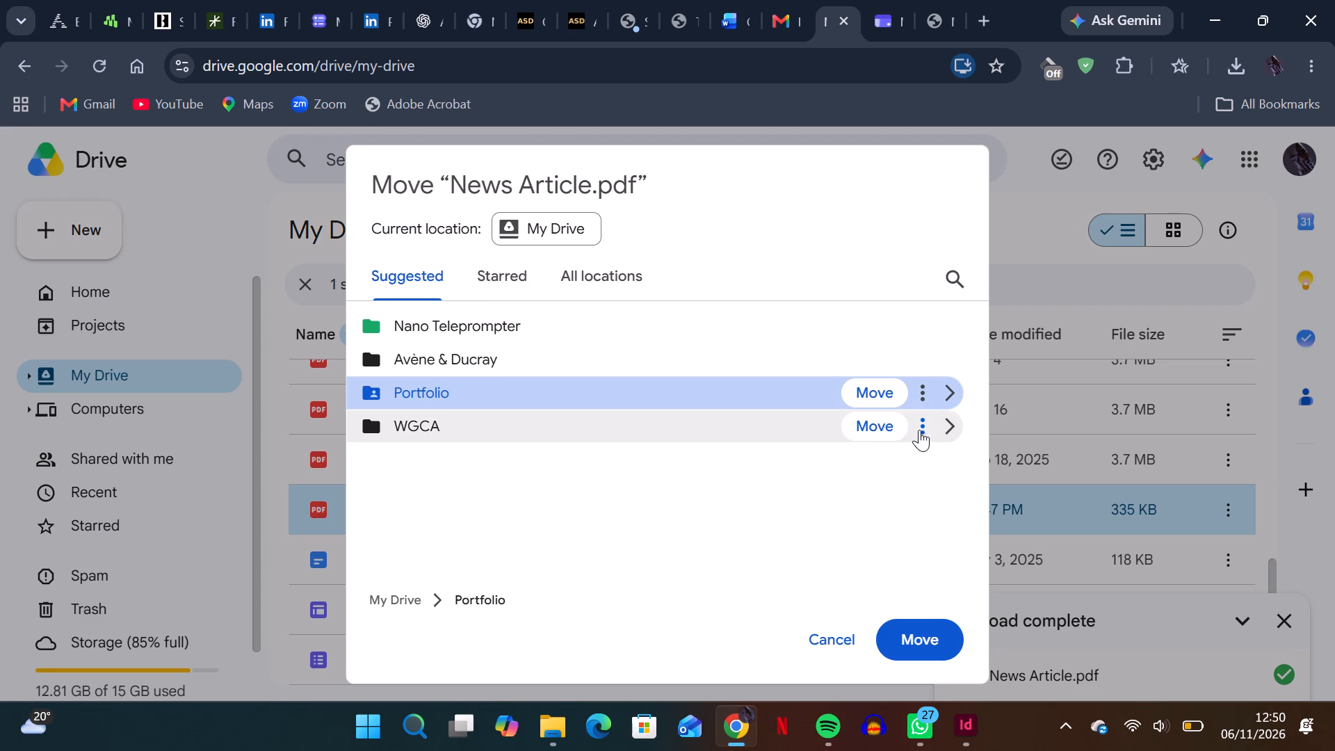
click(944, 391)
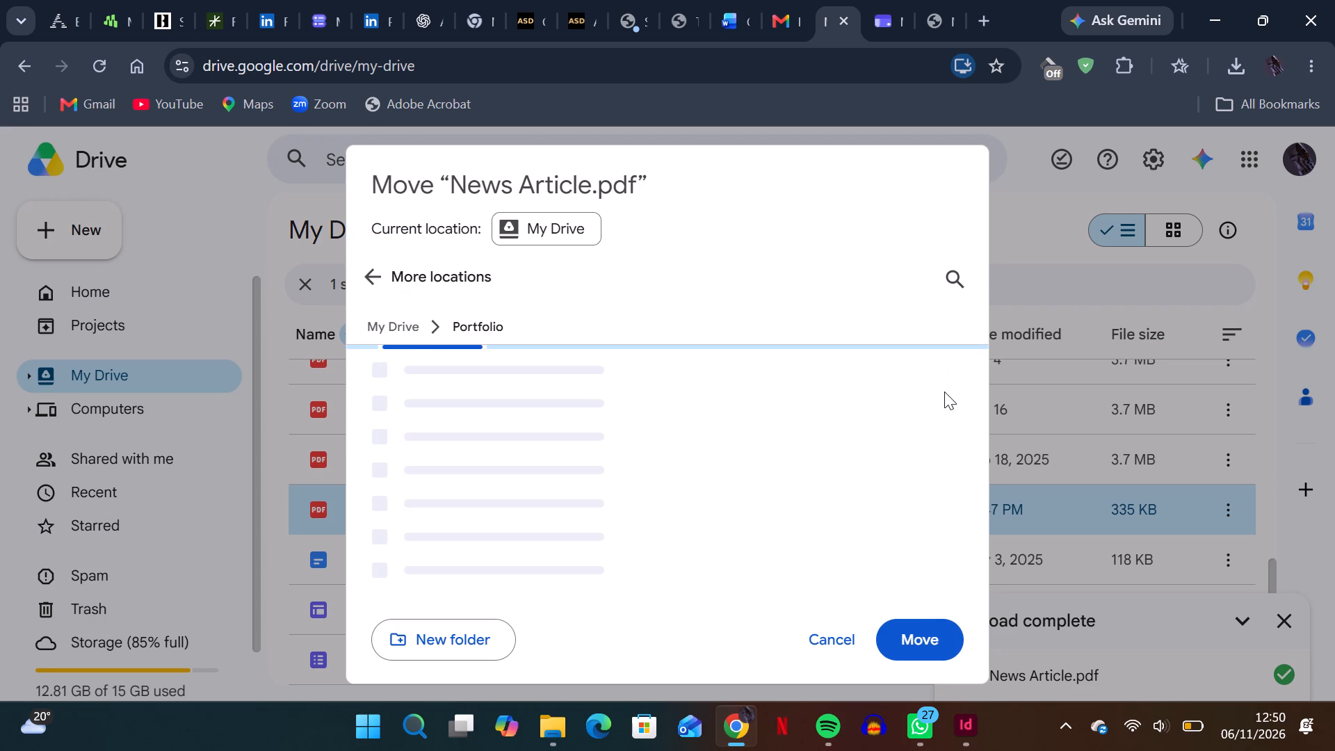
scroll(852, 463, down, 4)
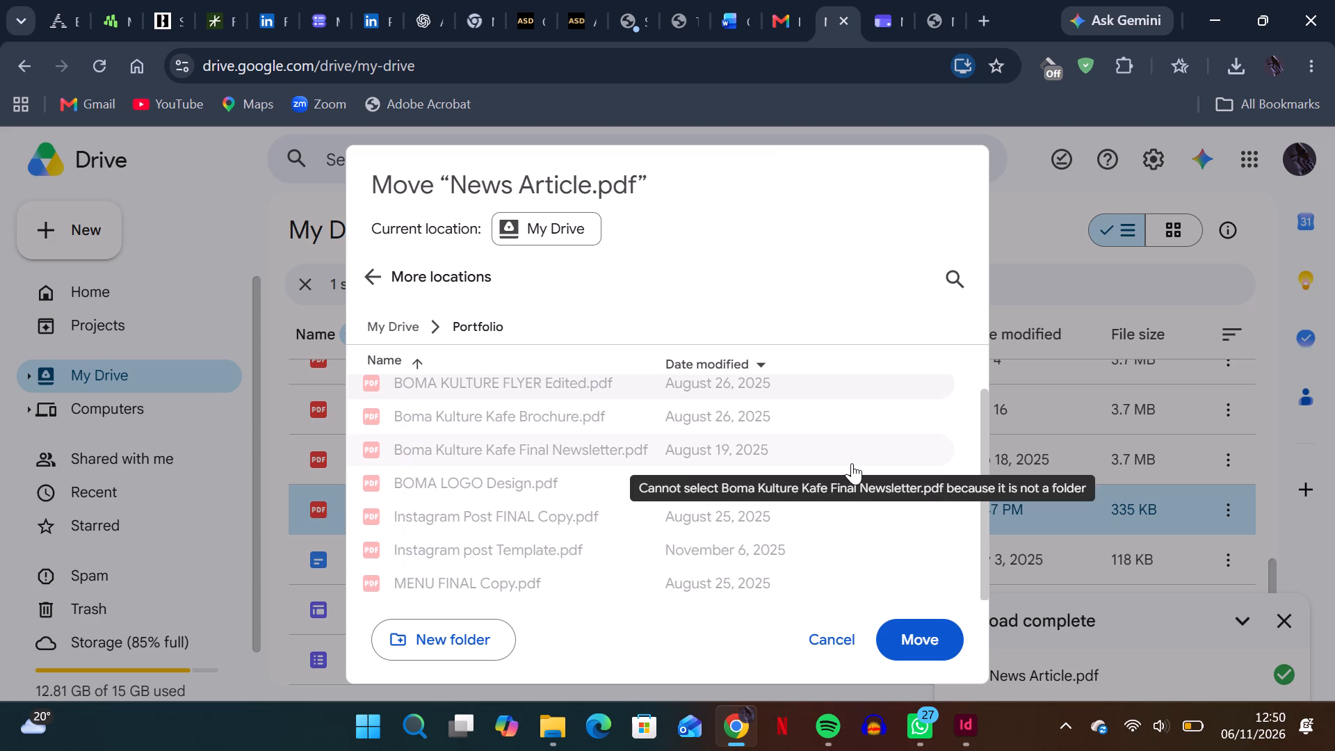
click(939, 652)
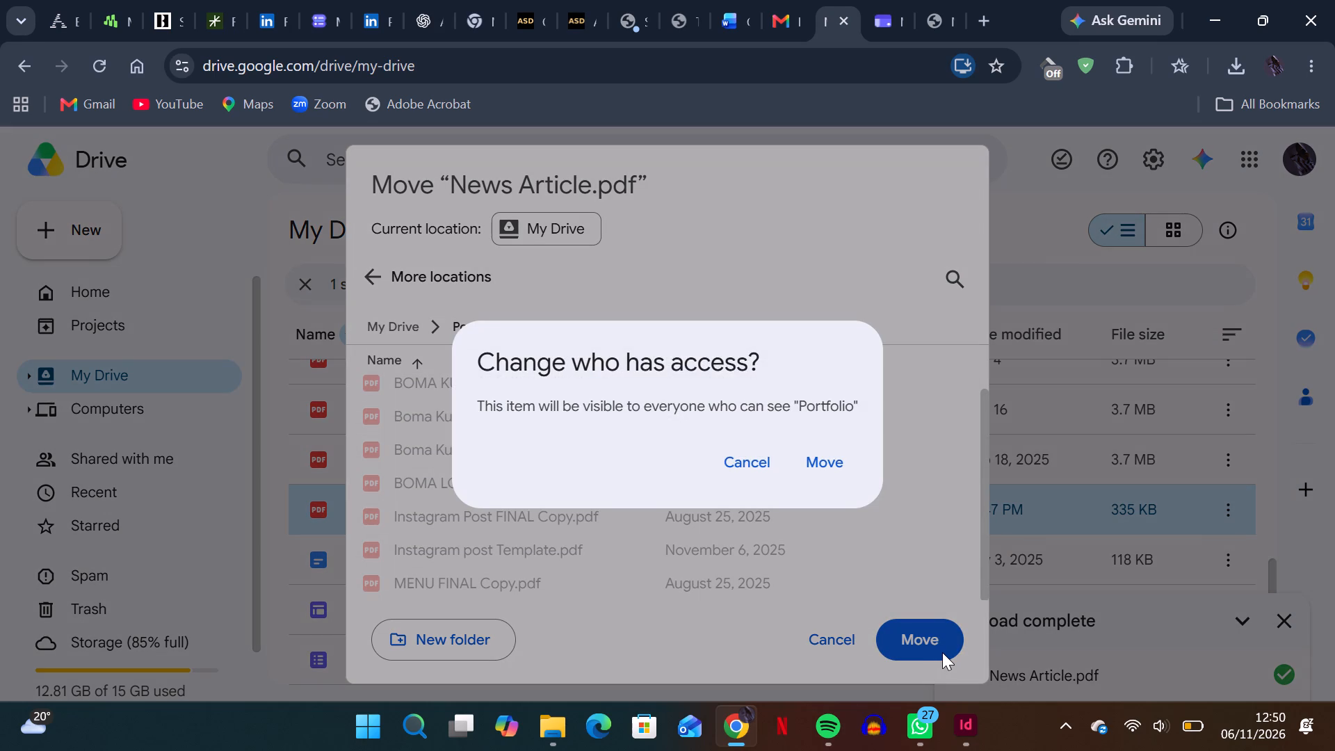
click(836, 465)
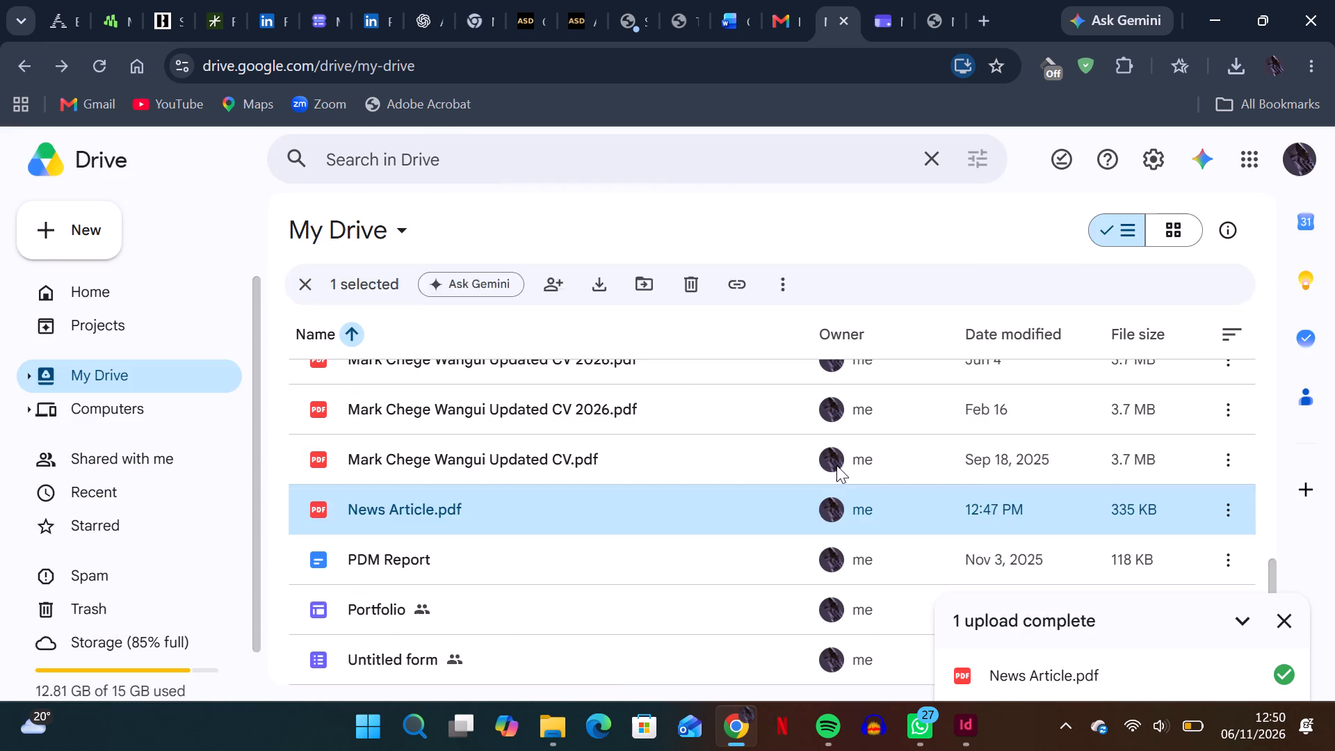
Return to the Drive home page and open the Portfolio site from the suggested files.
scroll(742, 476, up, 10)
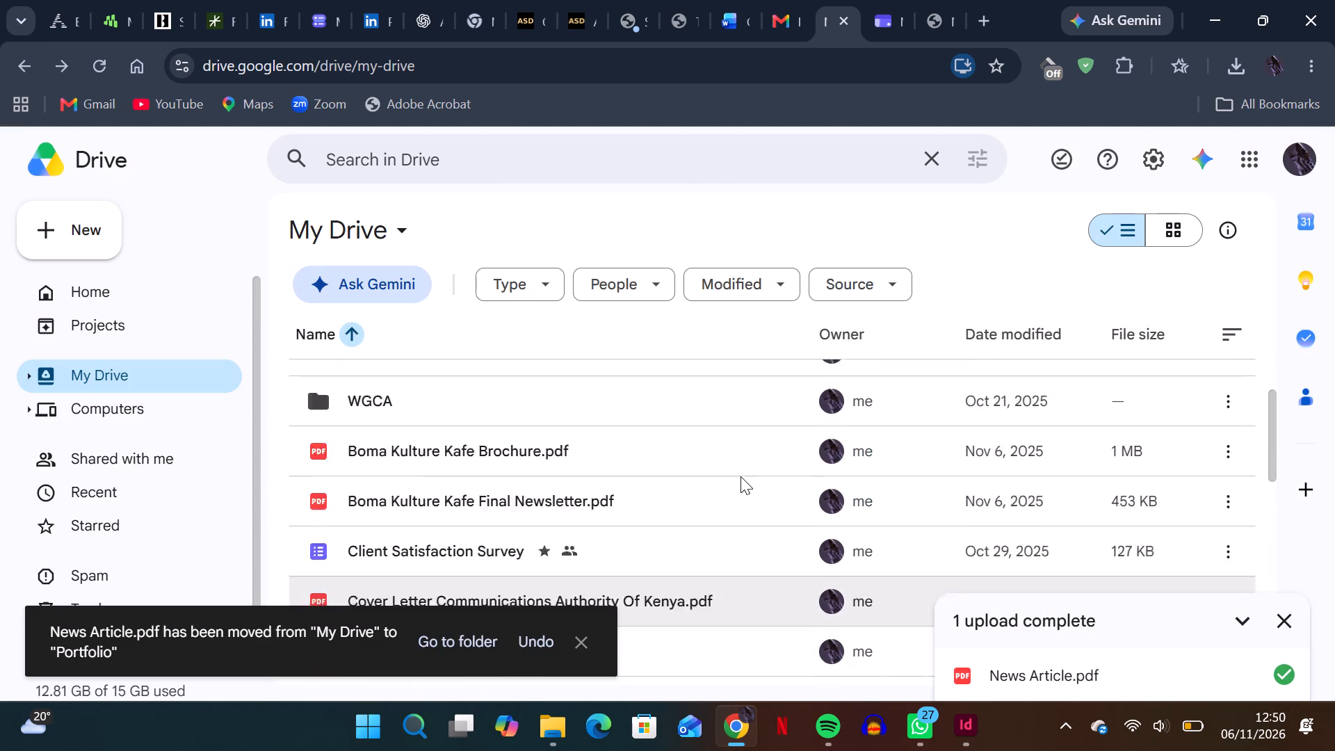
scroll(741, 476, up, 2)
scroll(569, 533, down, 1)
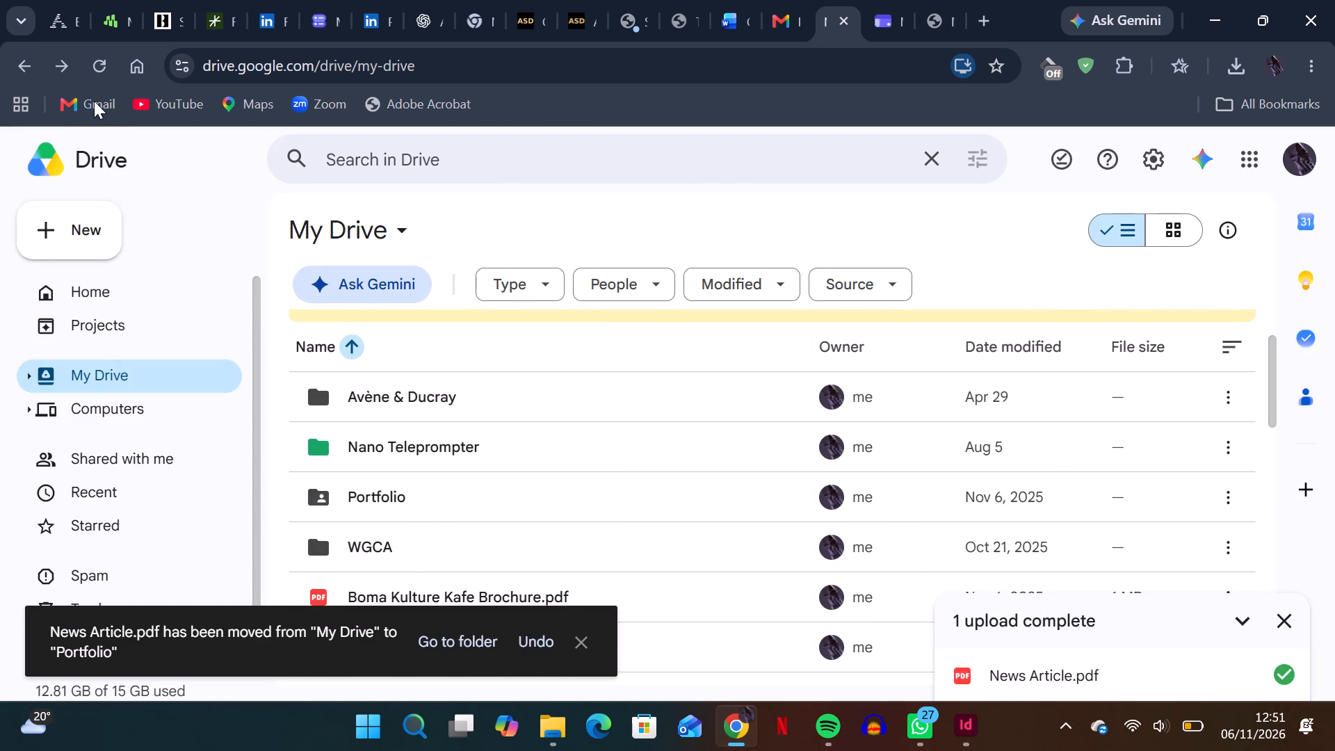
click(102, 289)
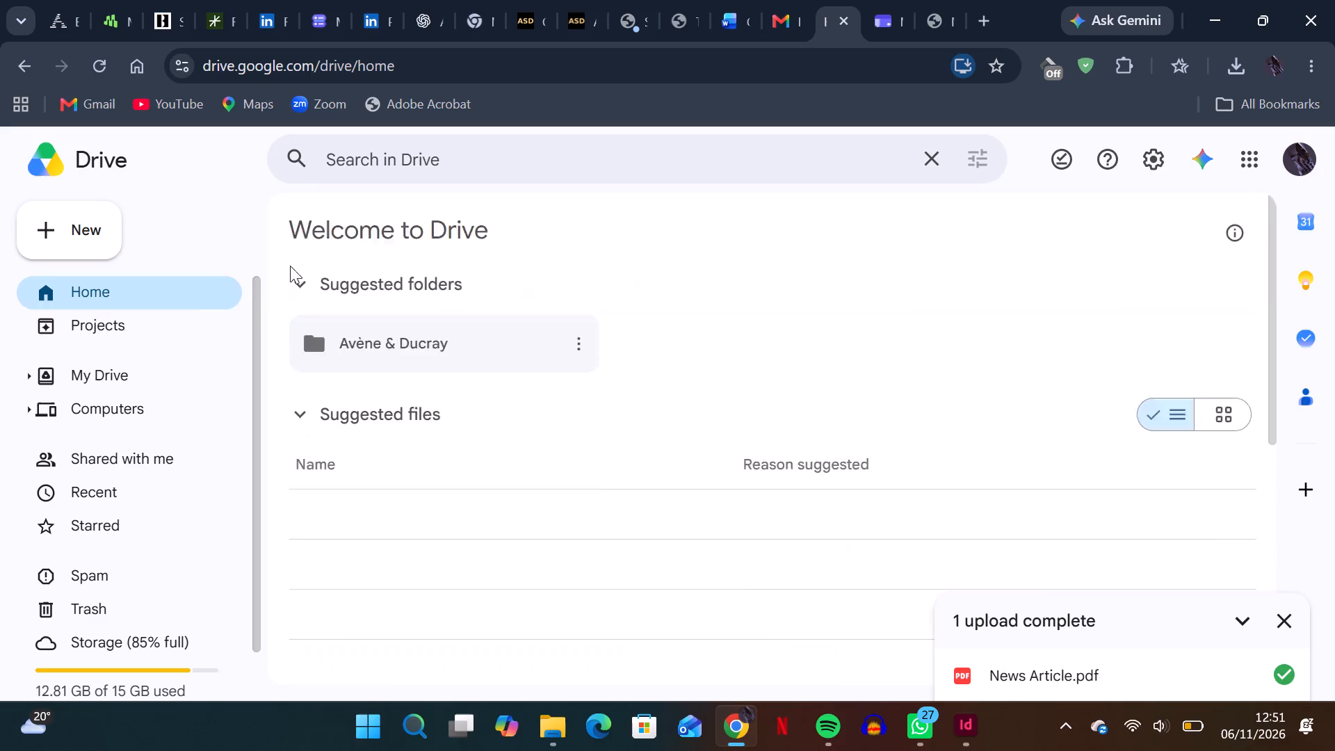
scroll(604, 424, down, 2)
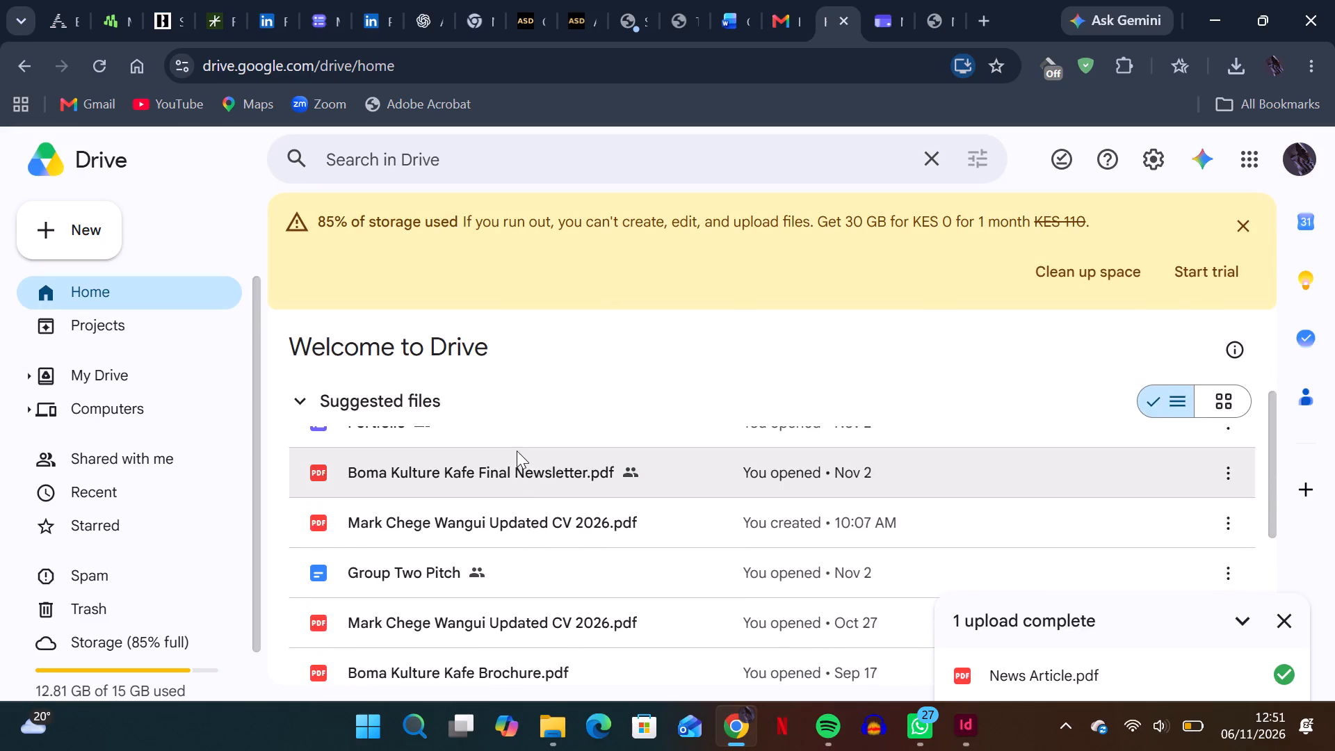
scroll(517, 451, up, 1)
double_click(524, 521)
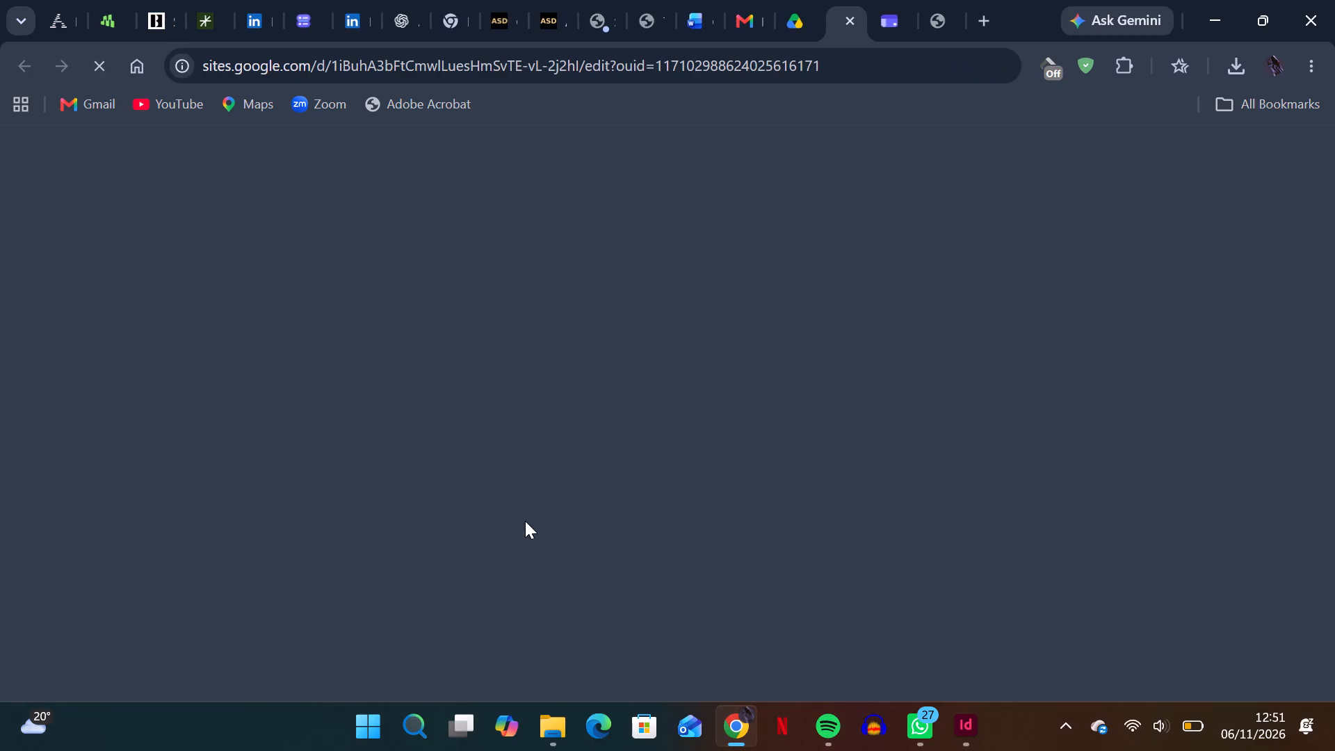
Examine the Portfolio site page down to its embedded folder listing to check for News Article.pdf.
scroll(491, 497, down, 1)
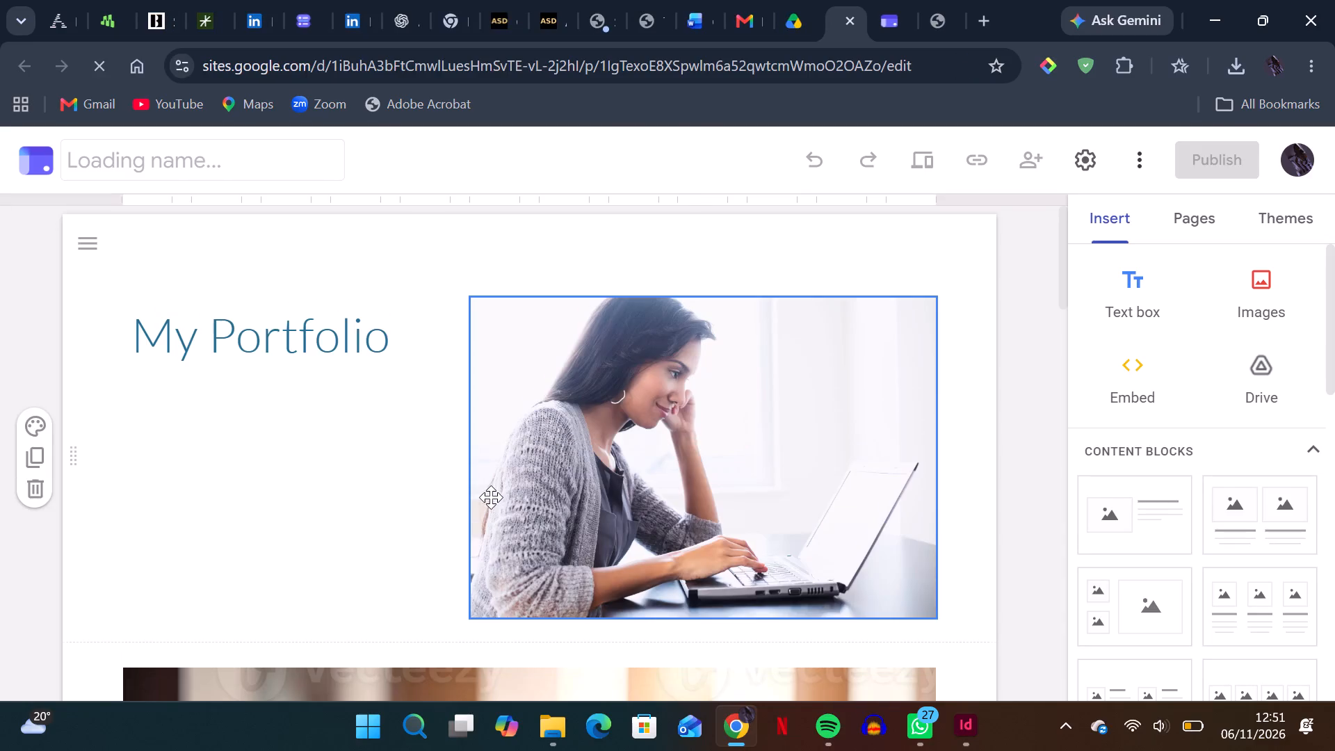
scroll(491, 497, down, 11)
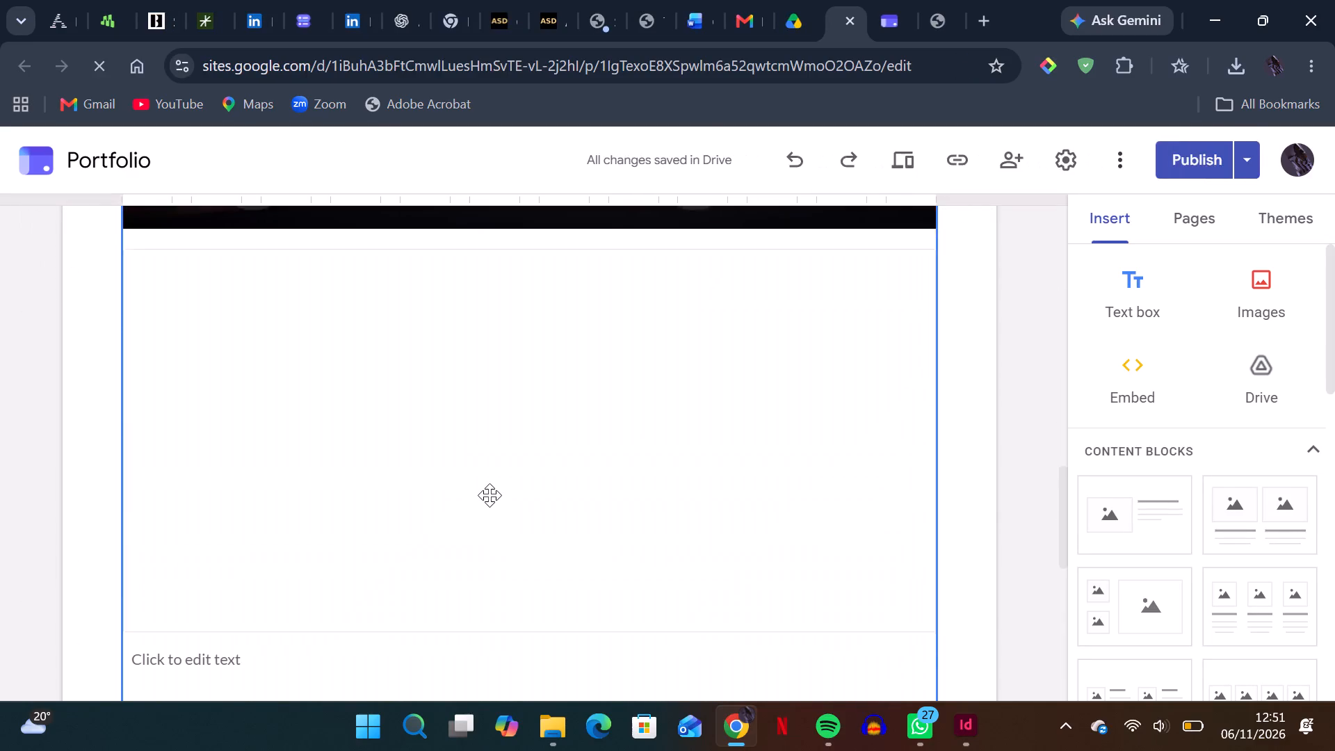
scroll(489, 495, down, 3)
scroll(489, 495, up, 6)
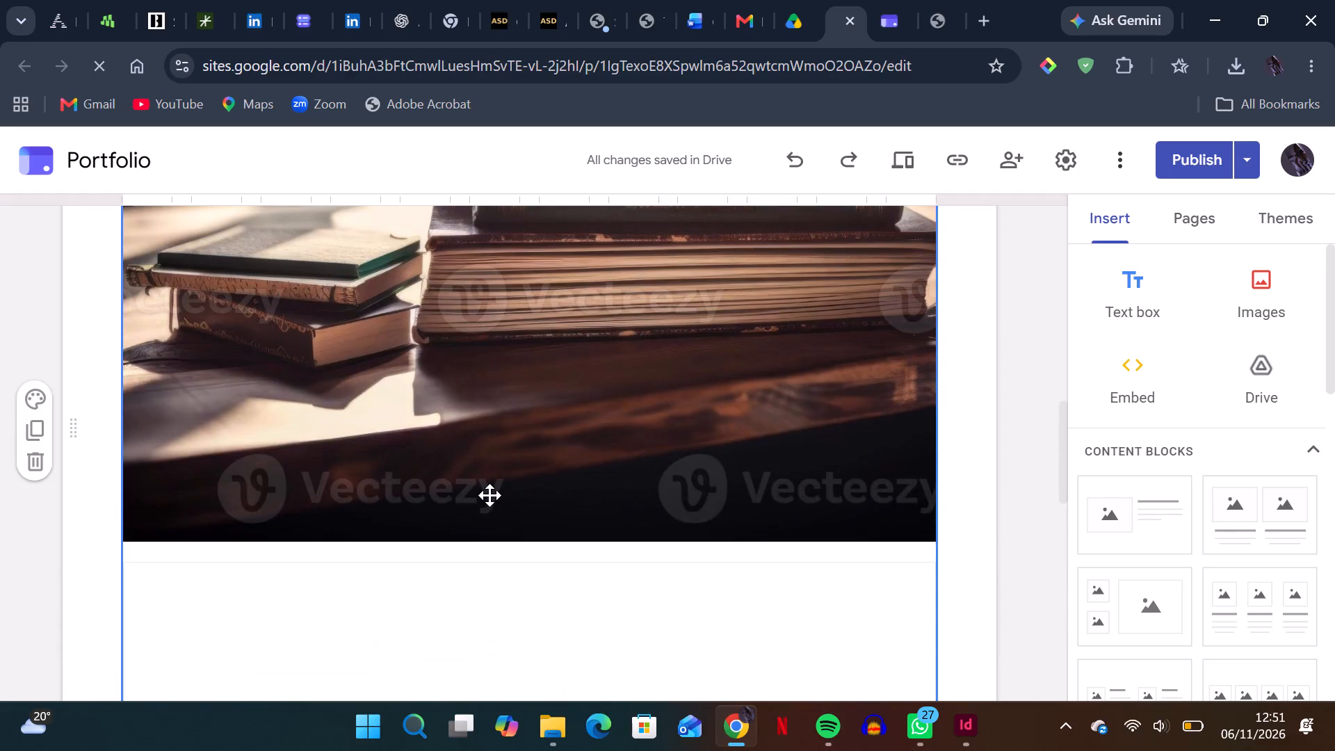
scroll(489, 495, down, 4)
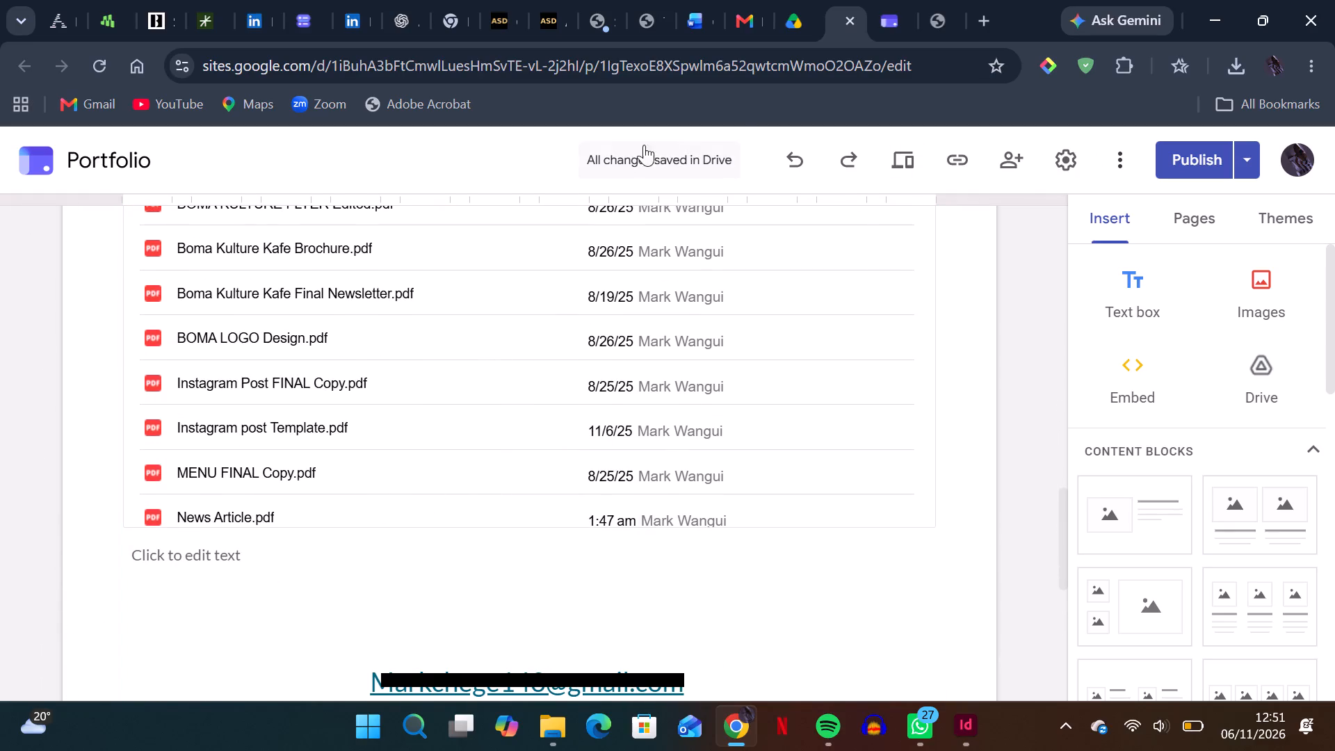
Copy the link to the published Portfolio site from its sharing settings.
click(1247, 161)
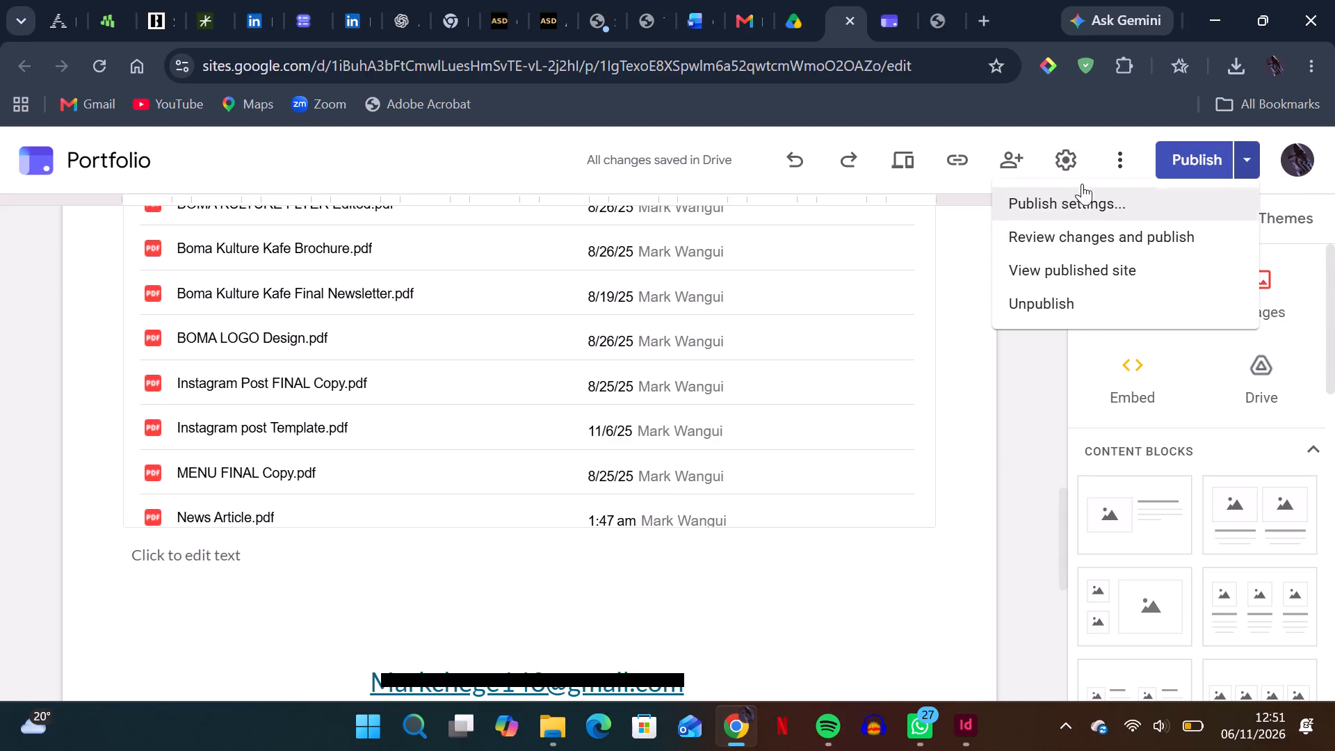
click(1012, 157)
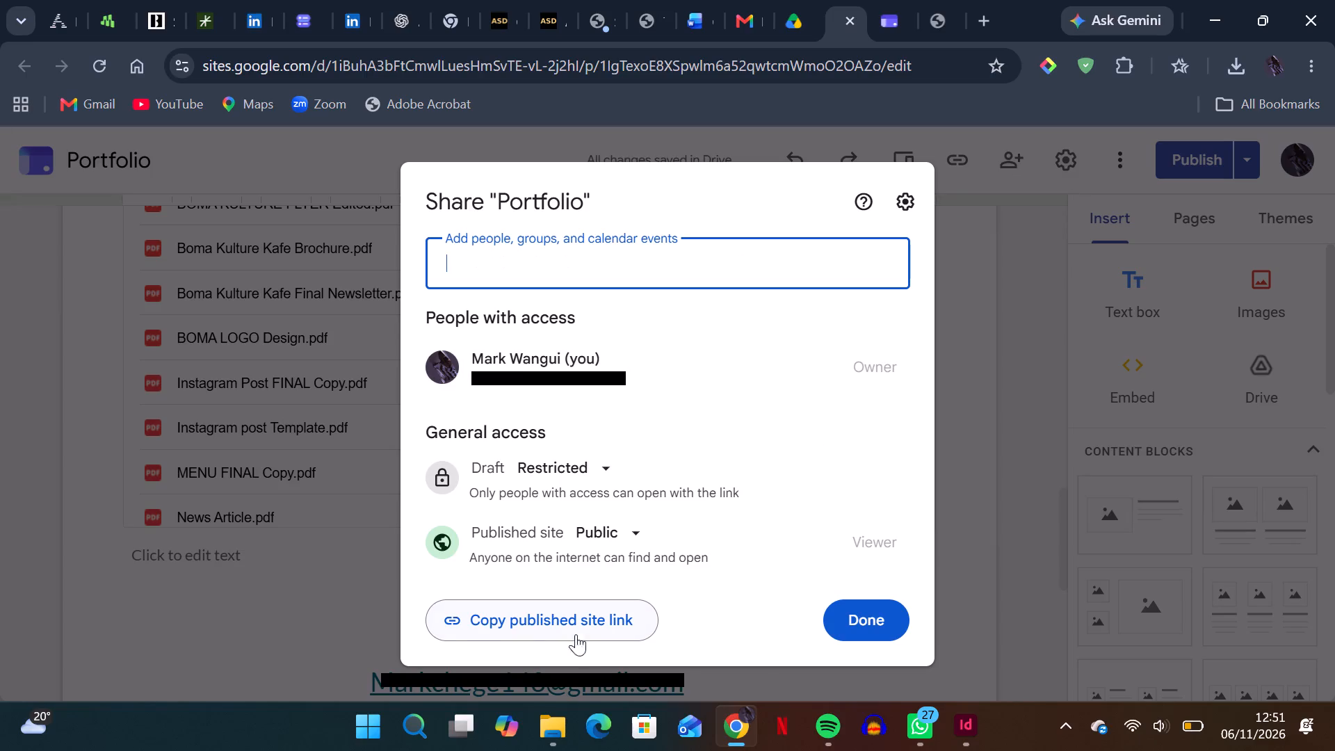
click(578, 620)
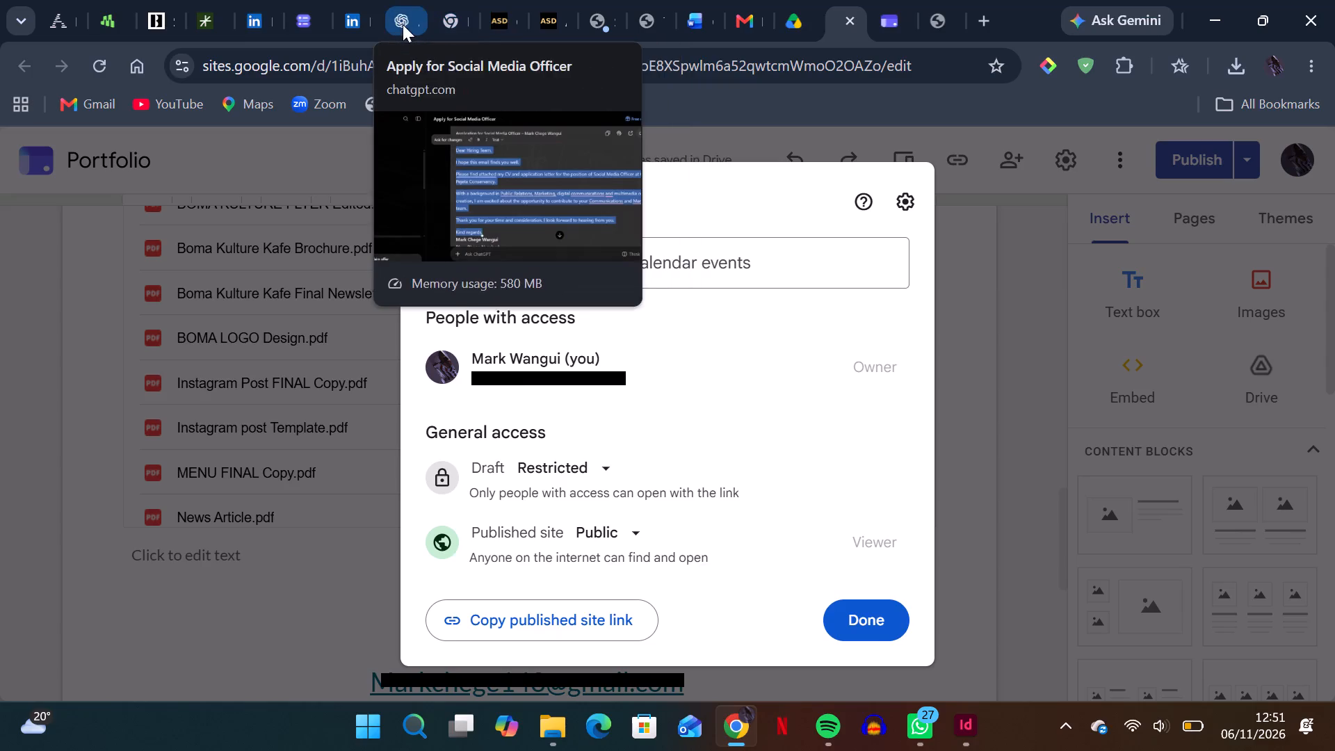
Review Raisin Capital's LinkedIn hiring post for the Marketing & Communications Associate role.
click(359, 12)
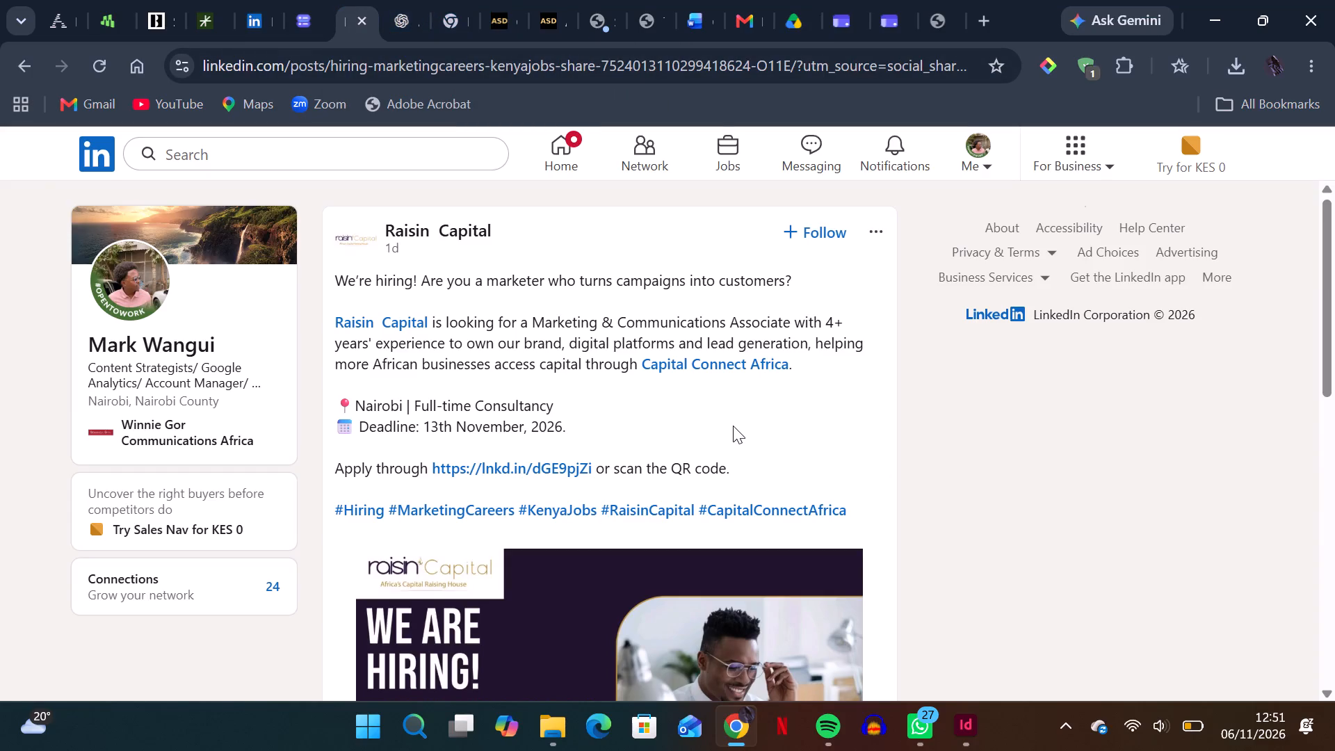
scroll(733, 426, down, 1)
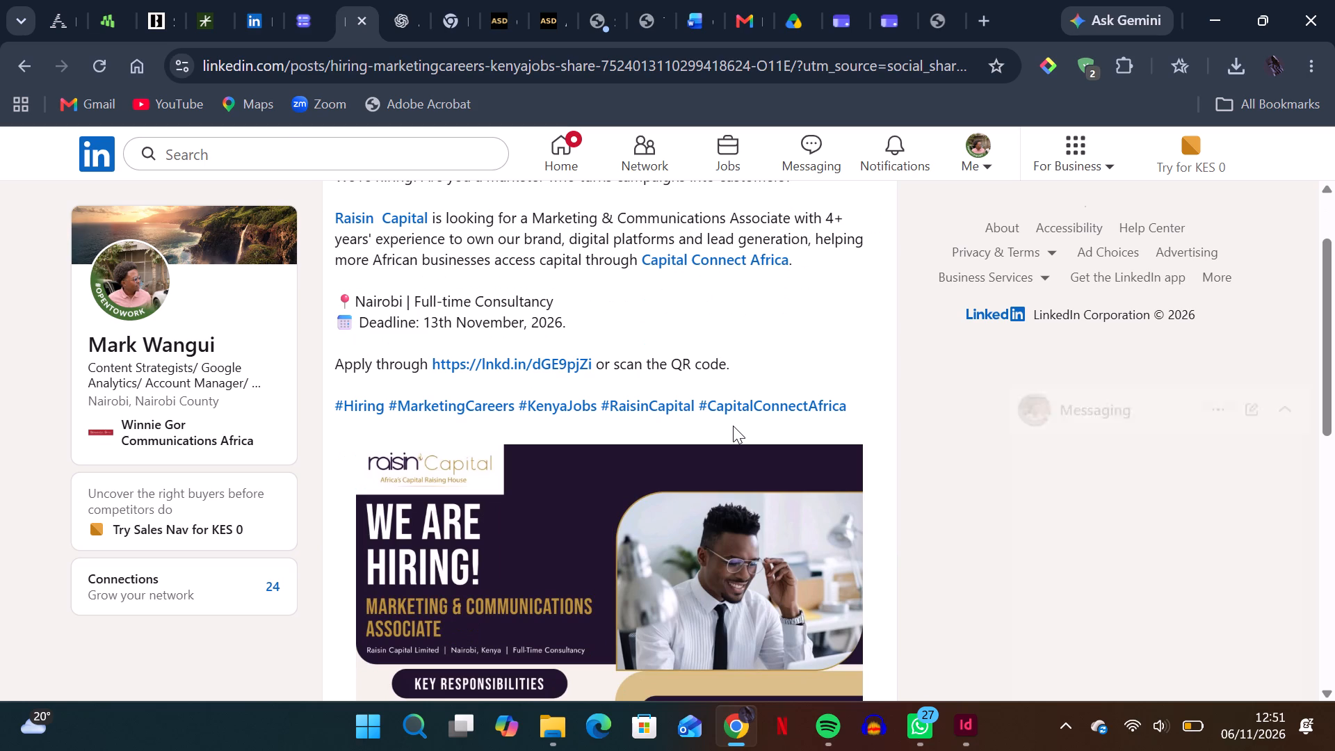
scroll(733, 426, up, 2)
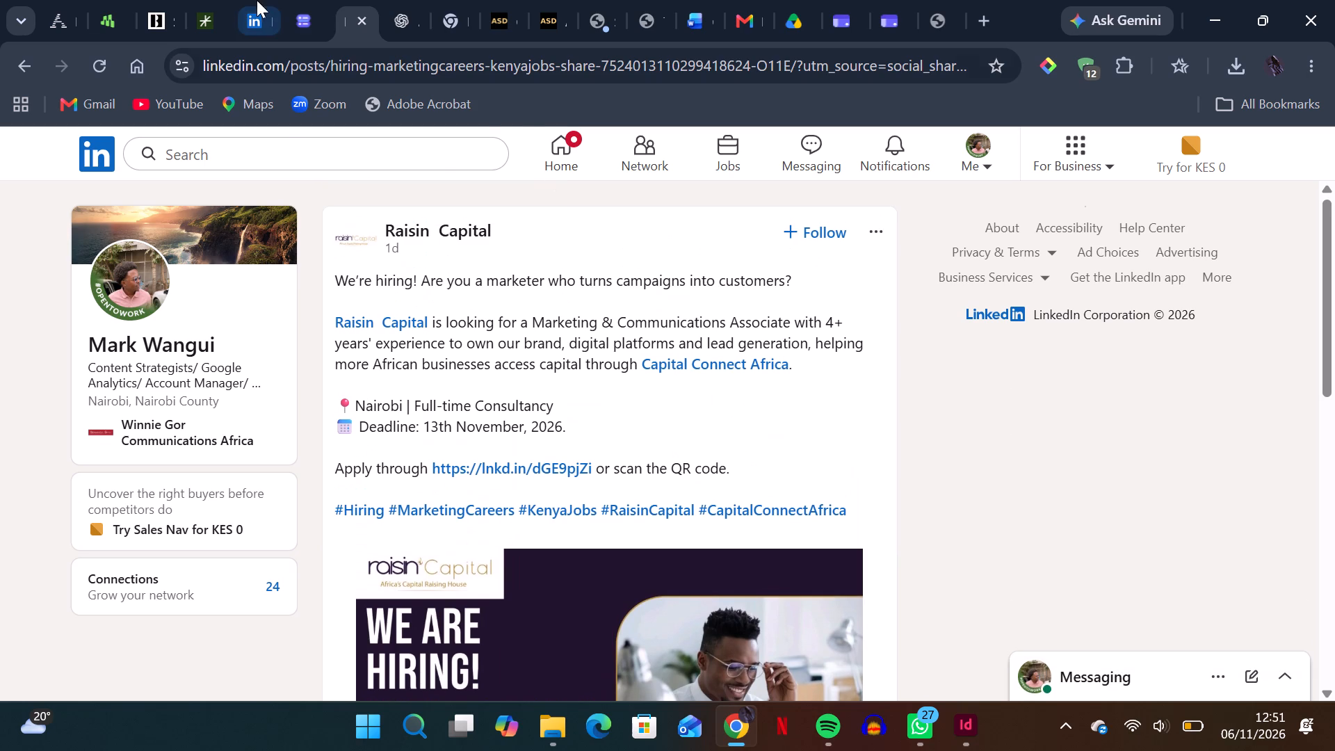
scroll(620, 385, up, 2)
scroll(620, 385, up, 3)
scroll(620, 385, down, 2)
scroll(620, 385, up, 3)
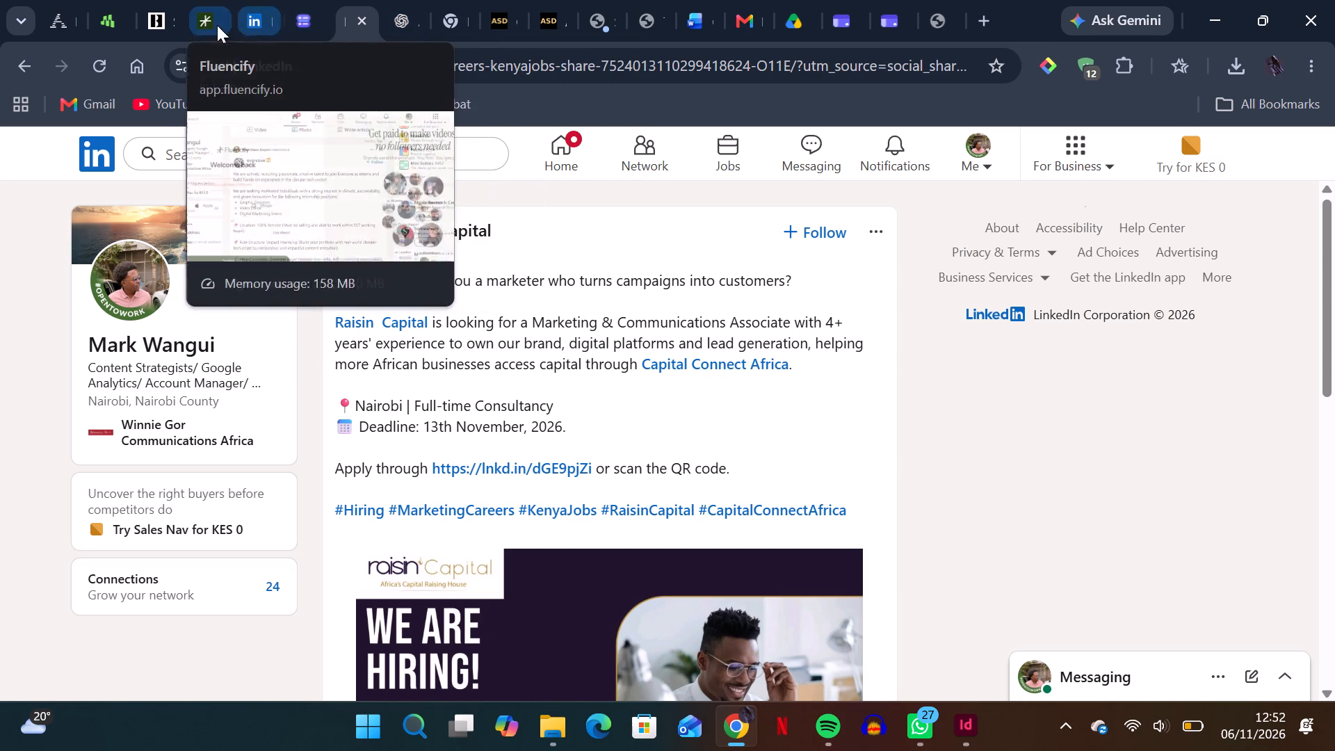
Review evercove's LinkedIn post on internship positions, including the roles, location, ideal candidate, application instructions and recruitment poster.
click(251, 21)
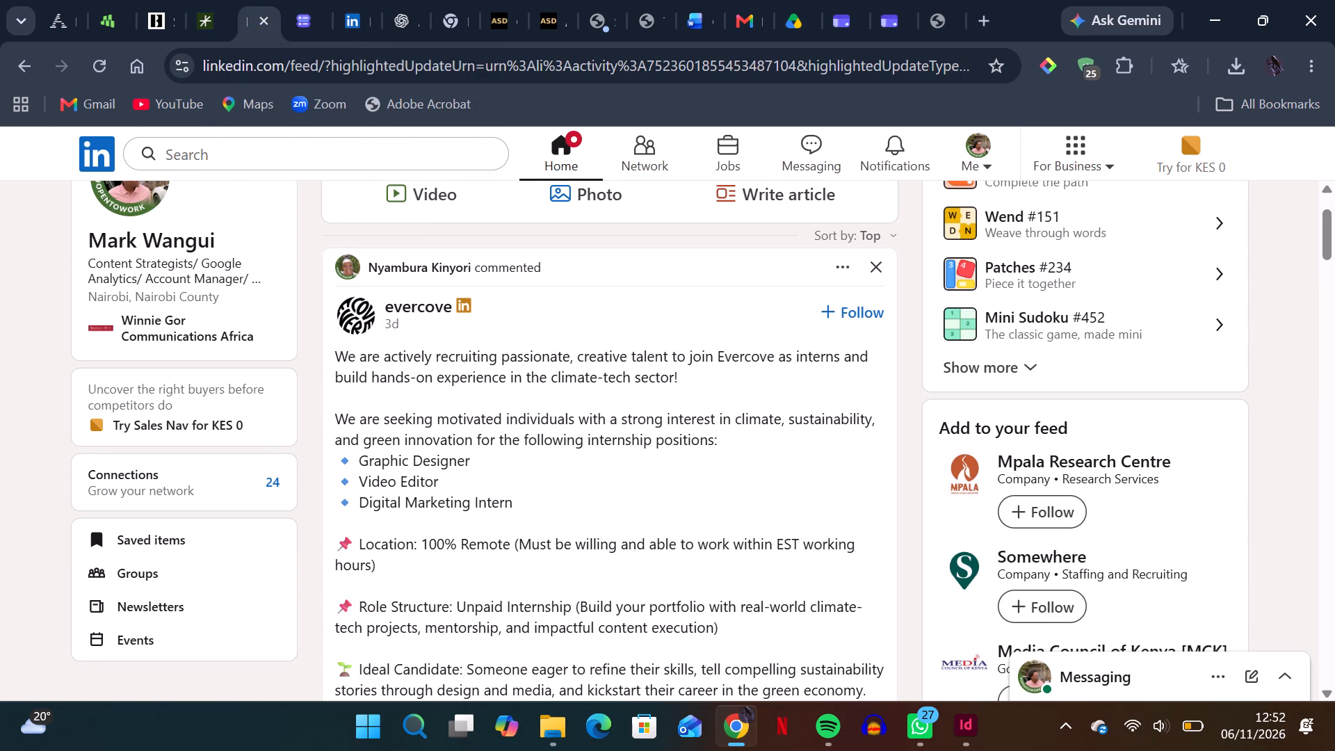
scroll(553, 410, down, 5)
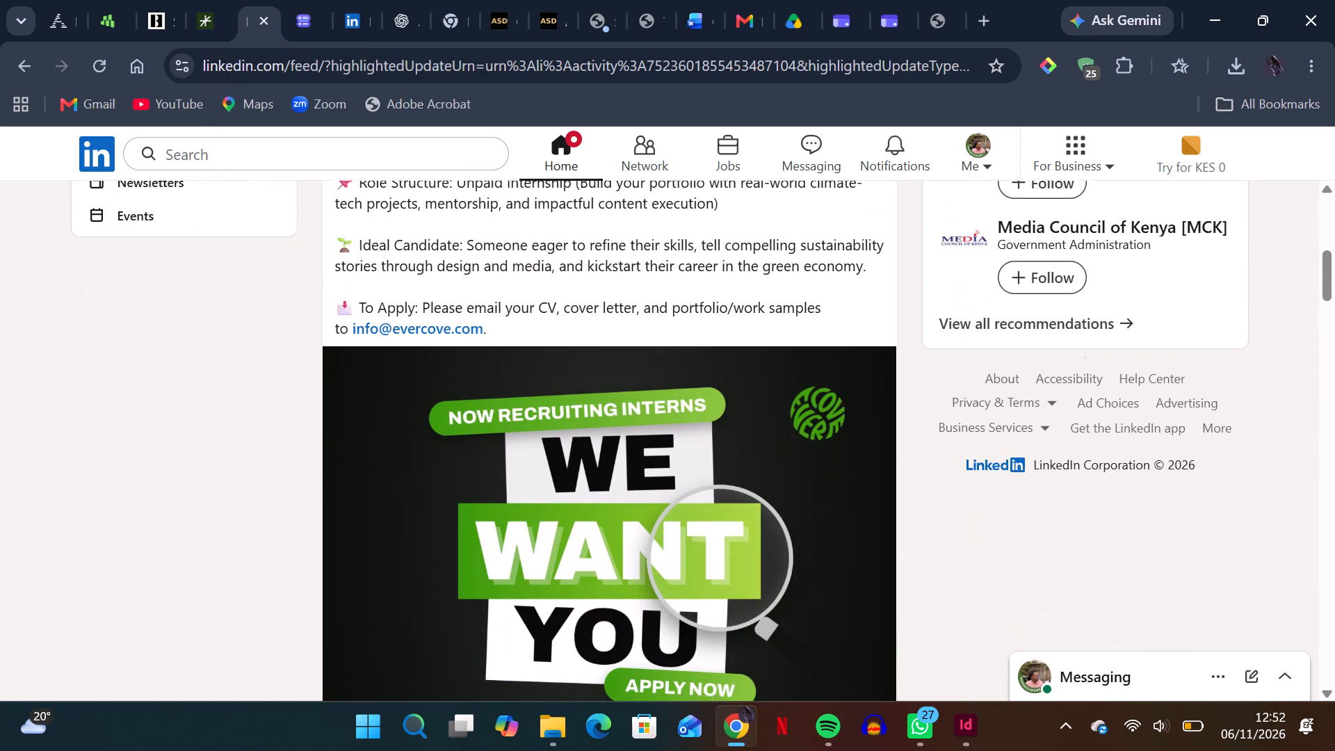
scroll(553, 410, down, 4)
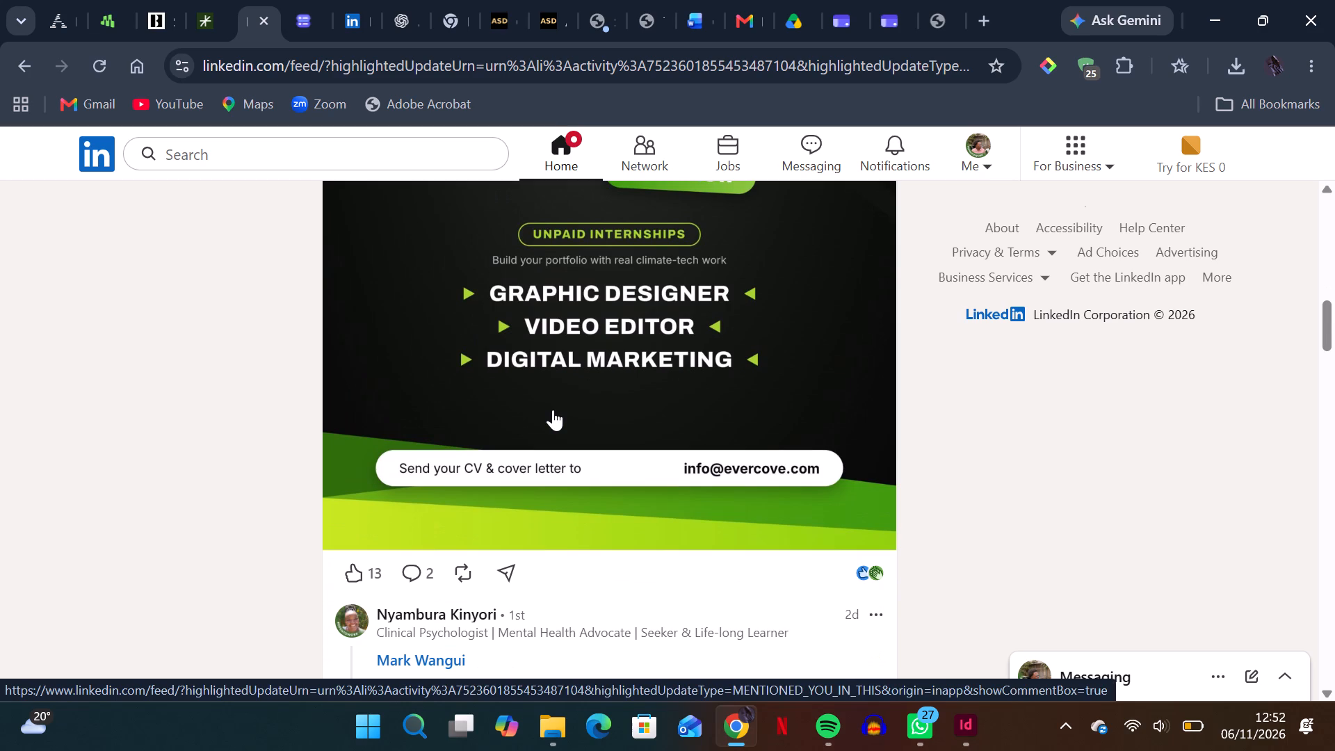
scroll(553, 410, up, 7)
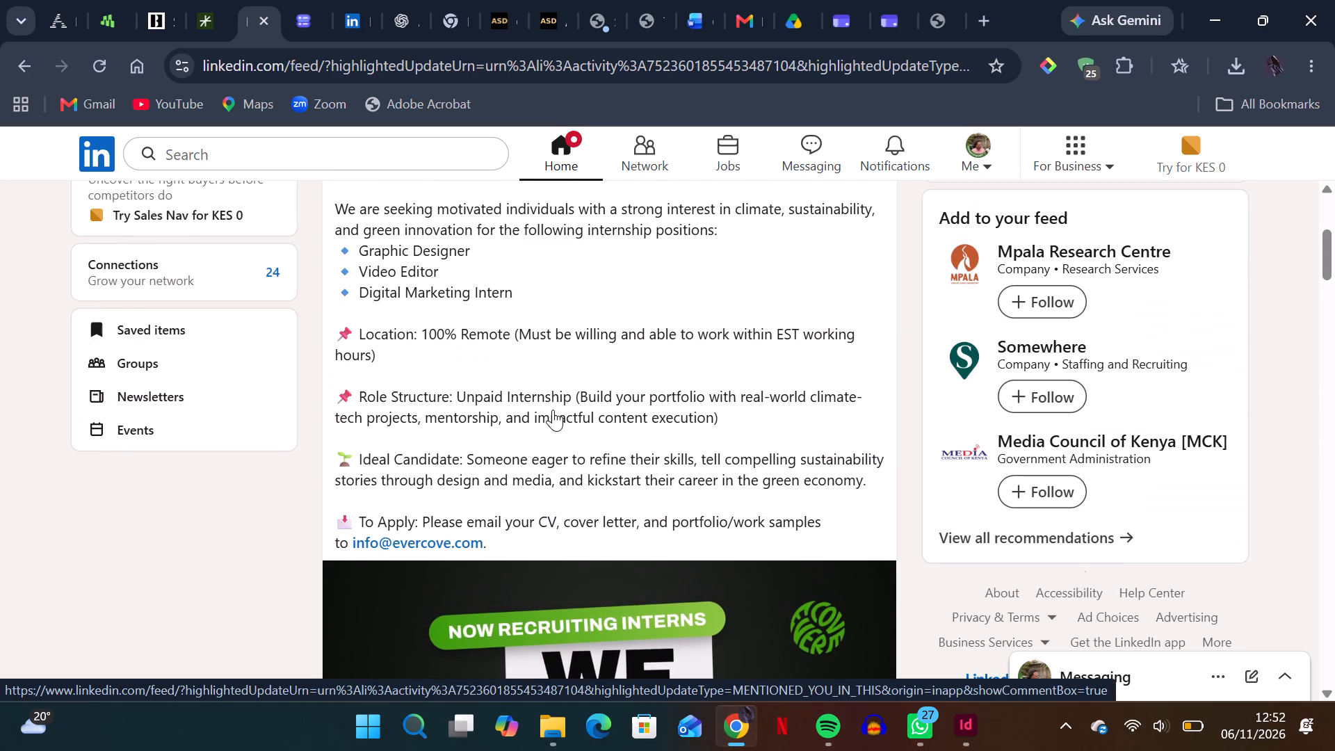
scroll(553, 410, up, 1)
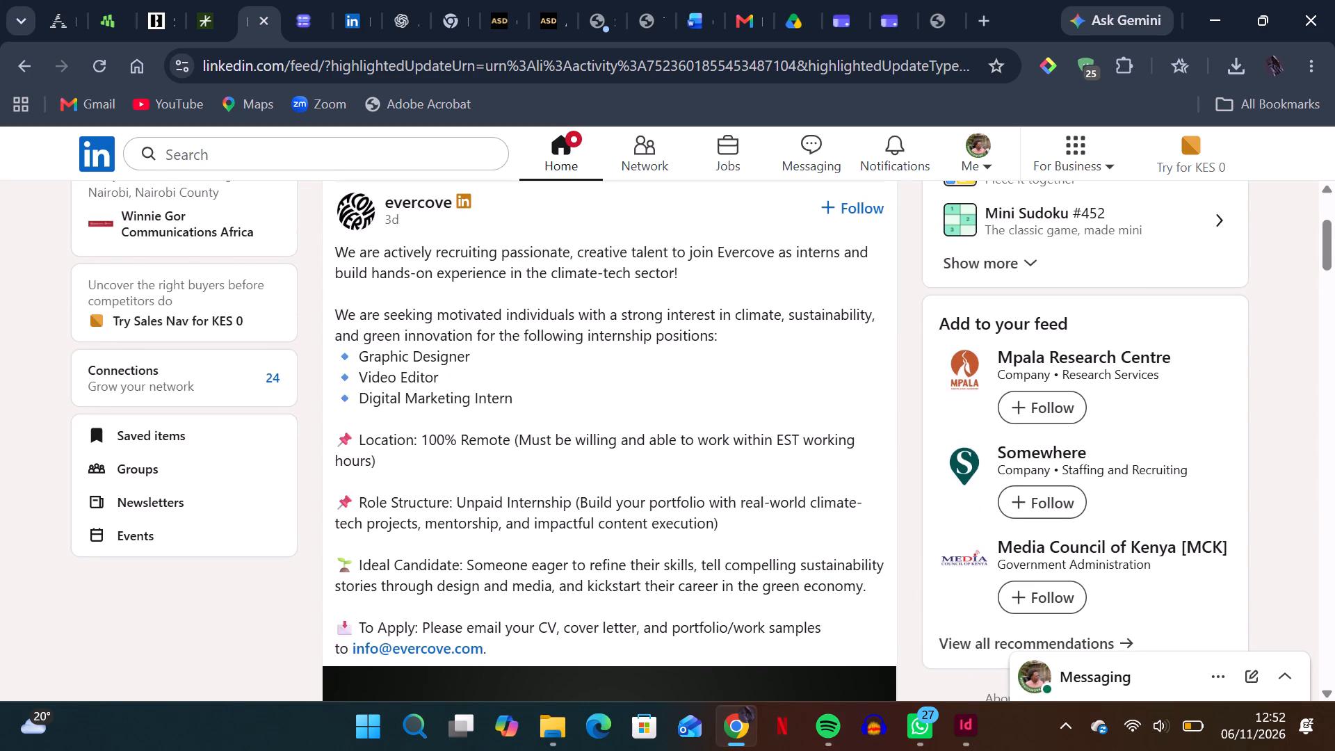
Copy the full text of evercove's internship post, from the opening recruitment line through the application instructions.
drag(332, 247, 490, 518)
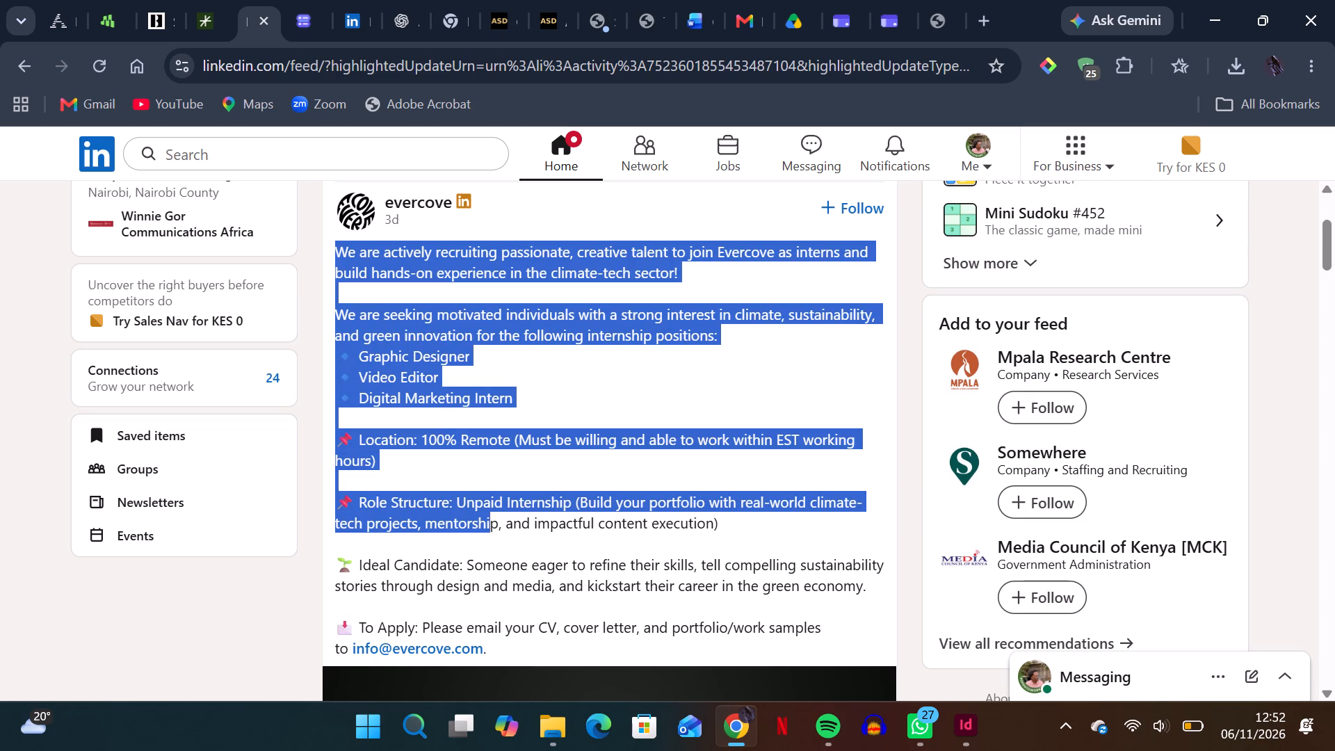
drag(490, 518, 563, 643)
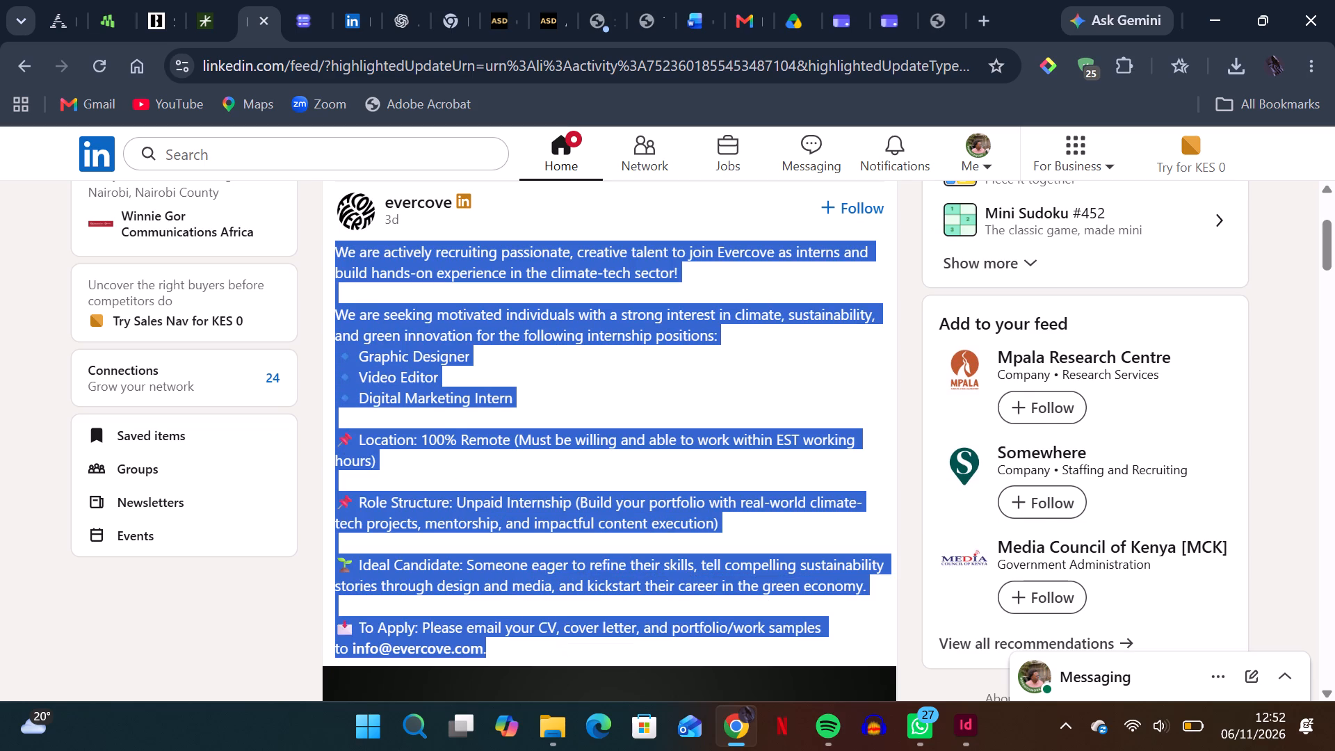
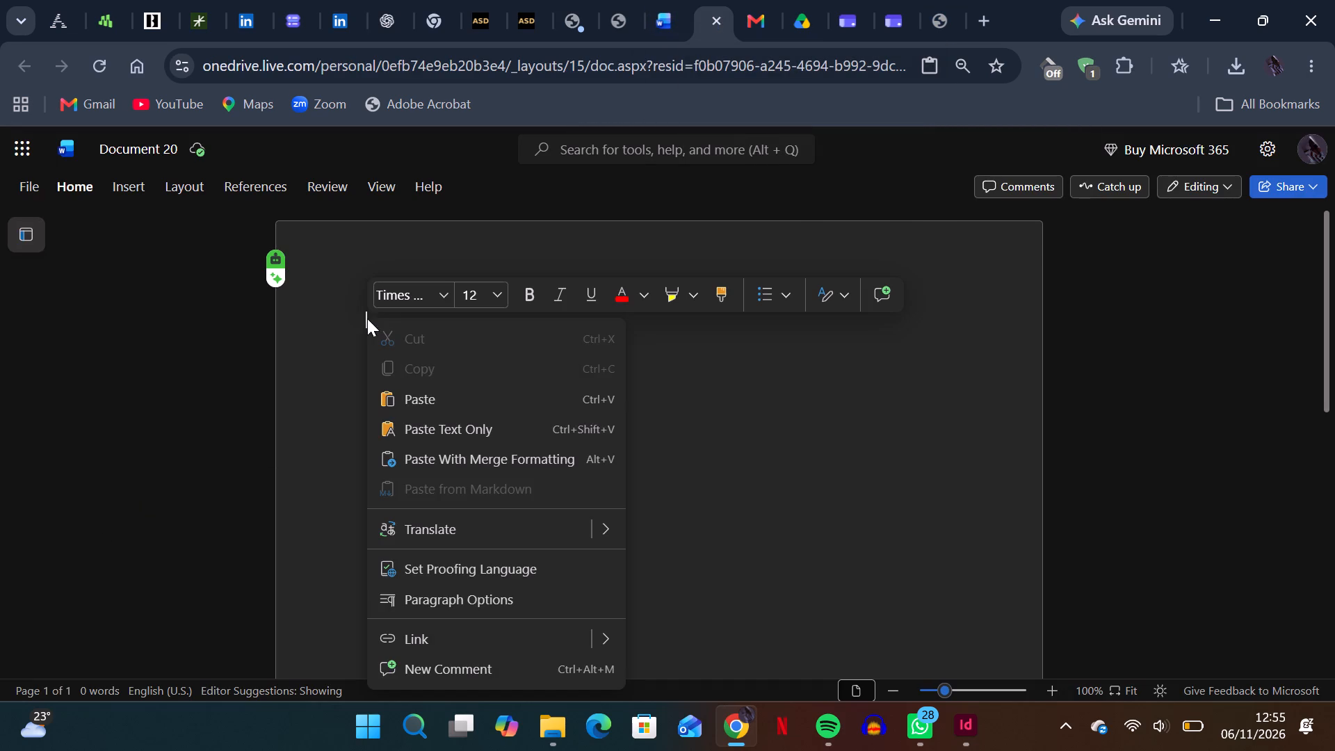
click(448, 461)
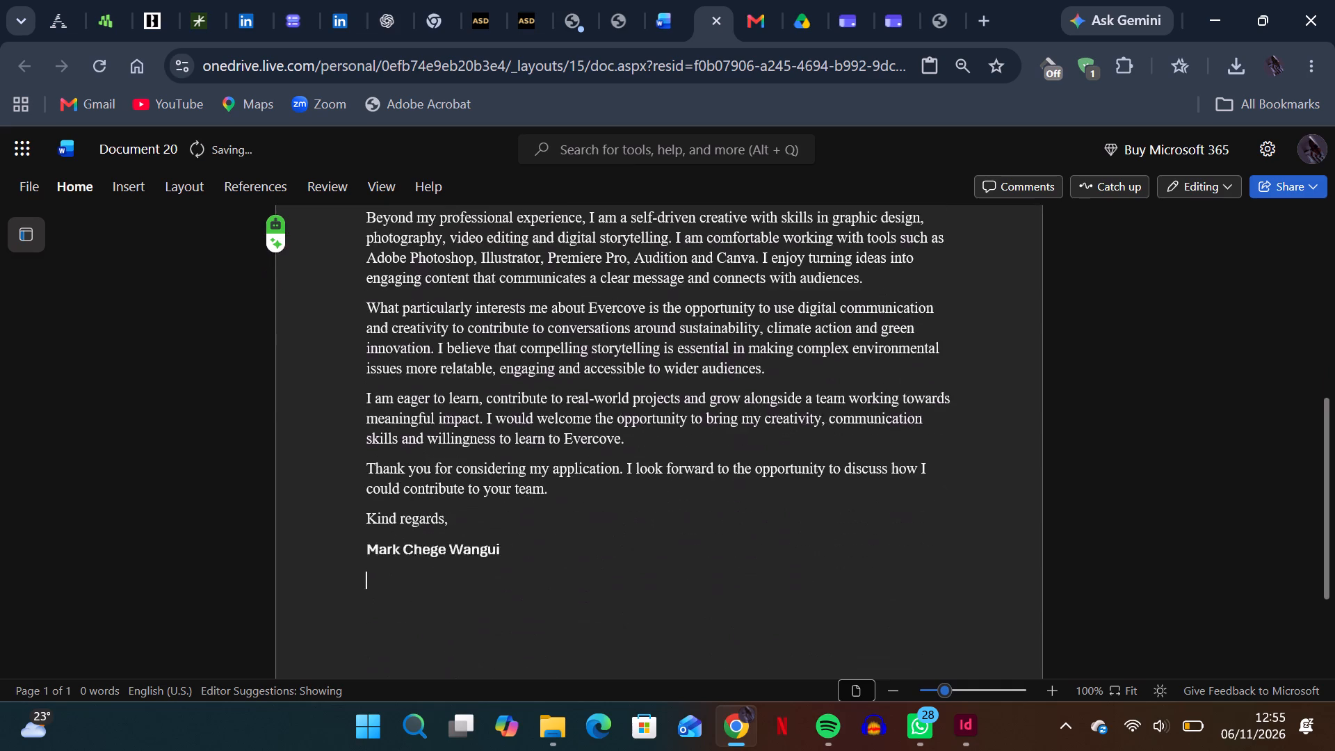
scroll(448, 461, up, 10)
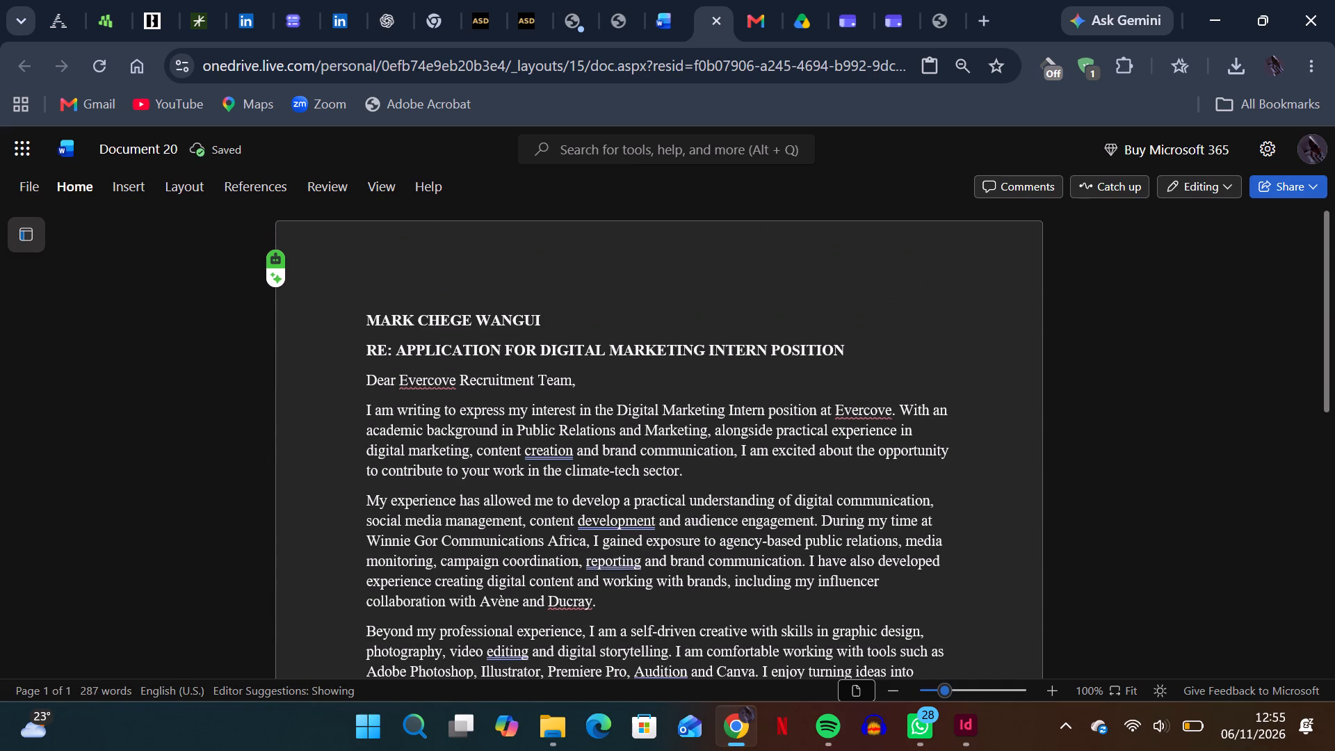
Check evercove's LinkedIn post, and underline "APPLICATION FOR DIGITAL MARKETING INTERN POSITION" in the cover letter's subject line.
click(243, 9)
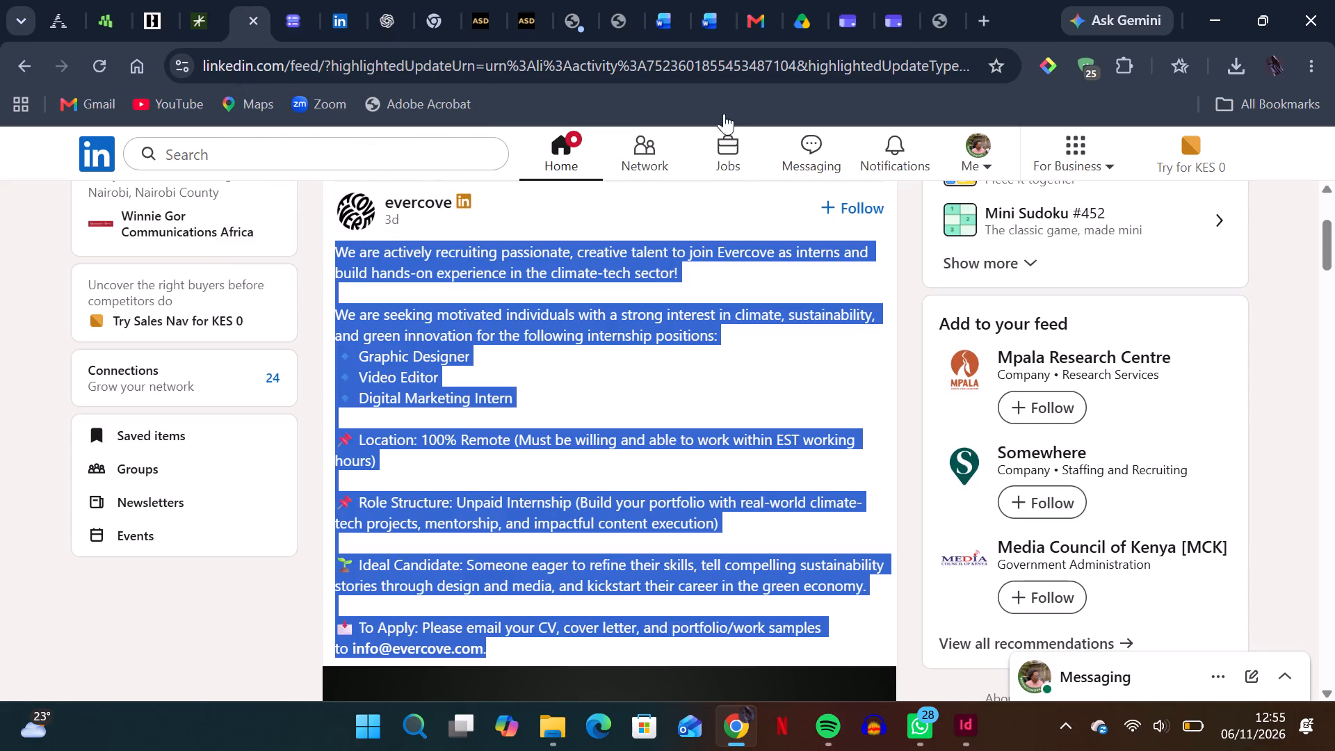
click(704, 17)
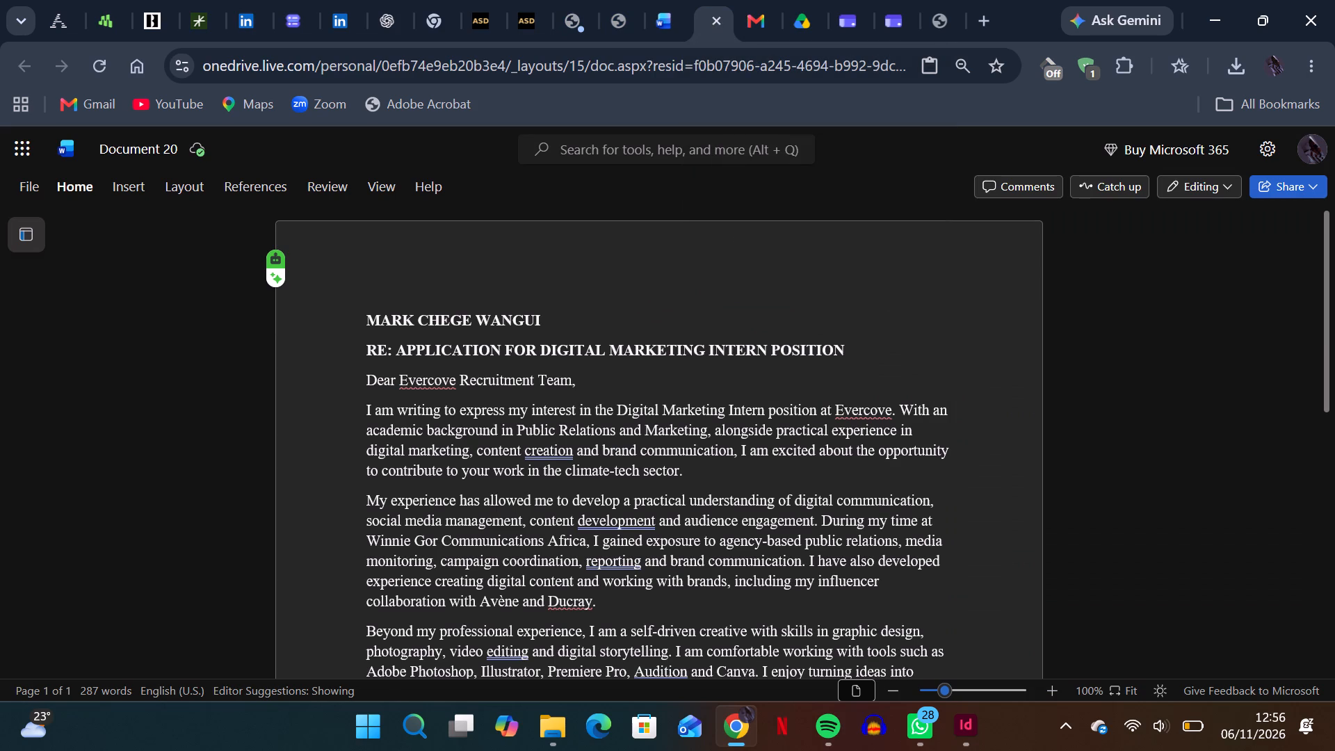
drag(398, 347, 840, 344)
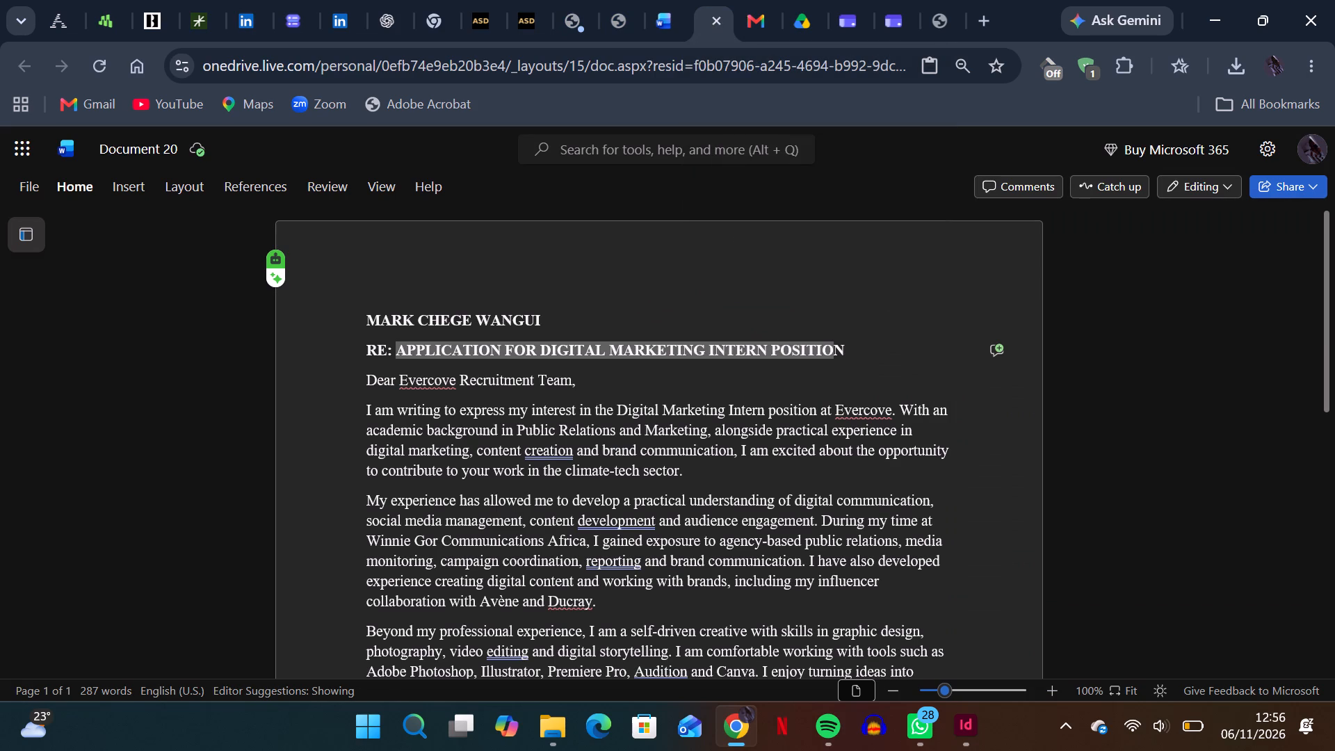
drag(840, 344, 842, 346)
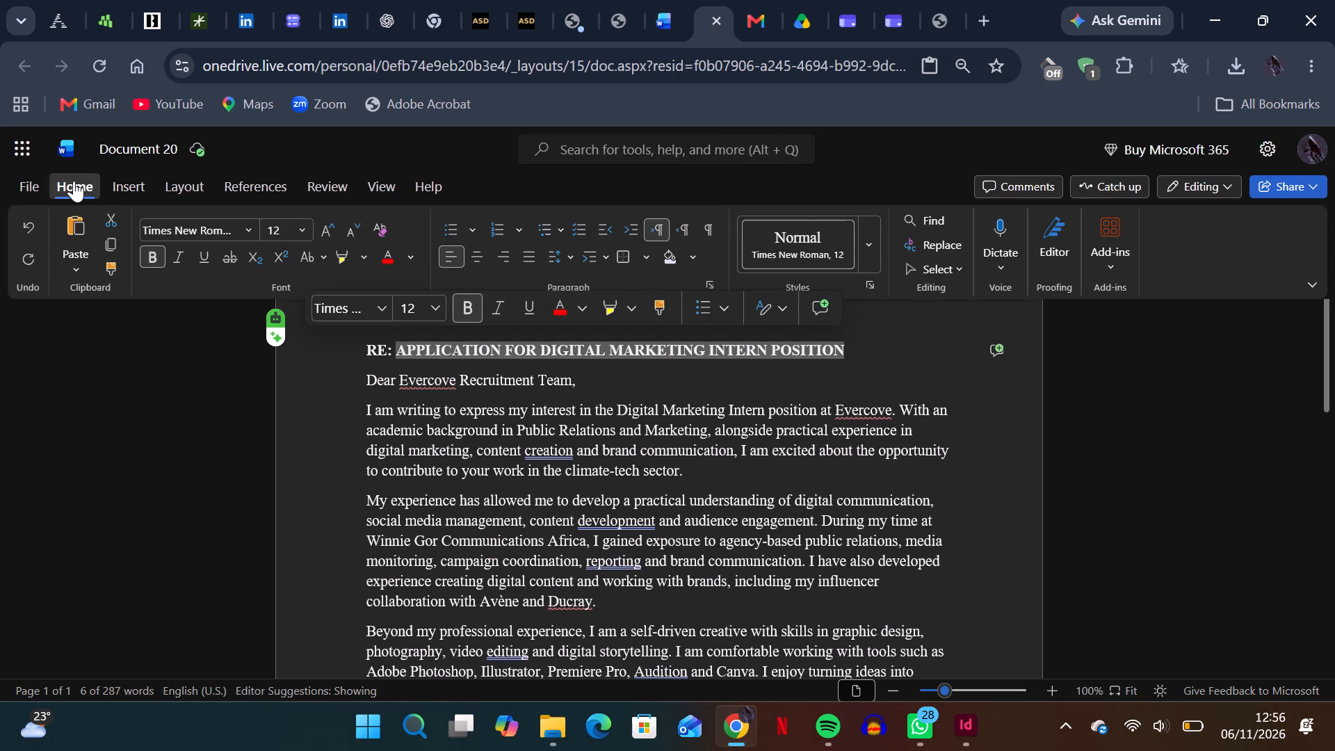
click(207, 252)
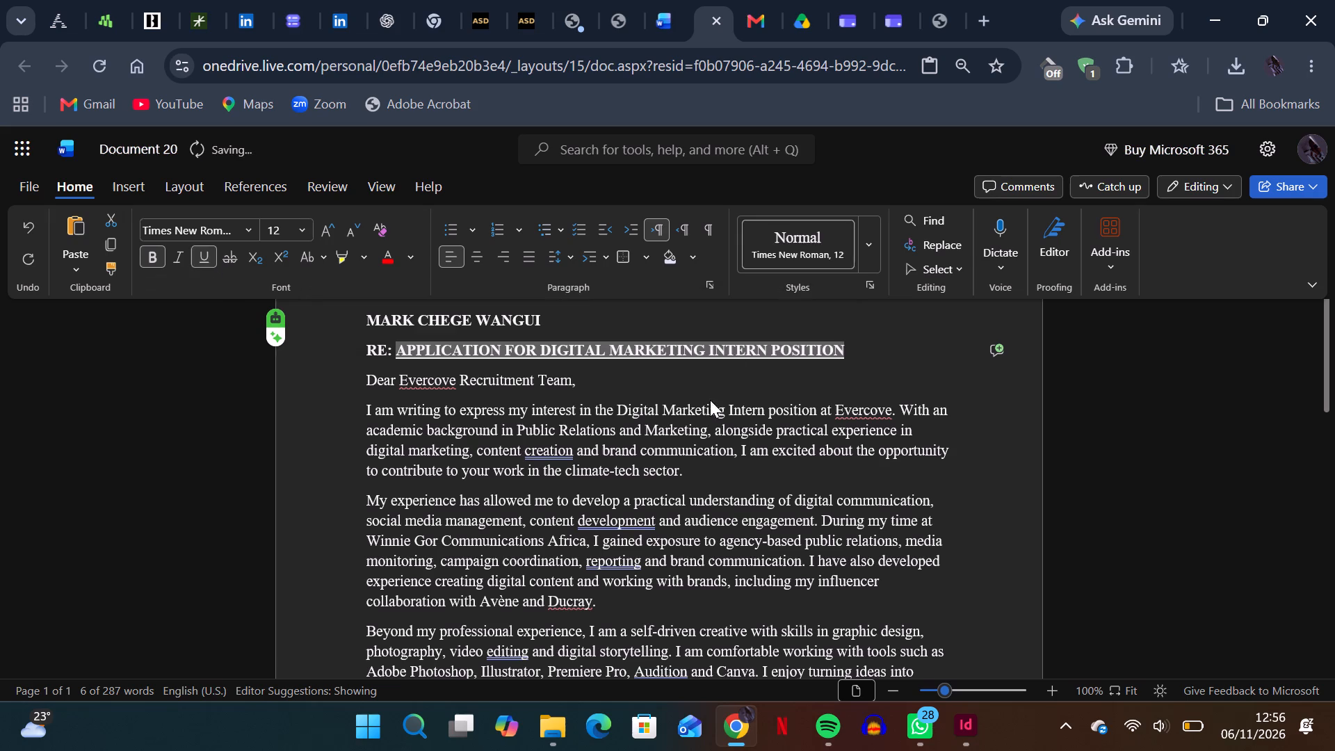
click(706, 432)
scroll(706, 433, down, 3)
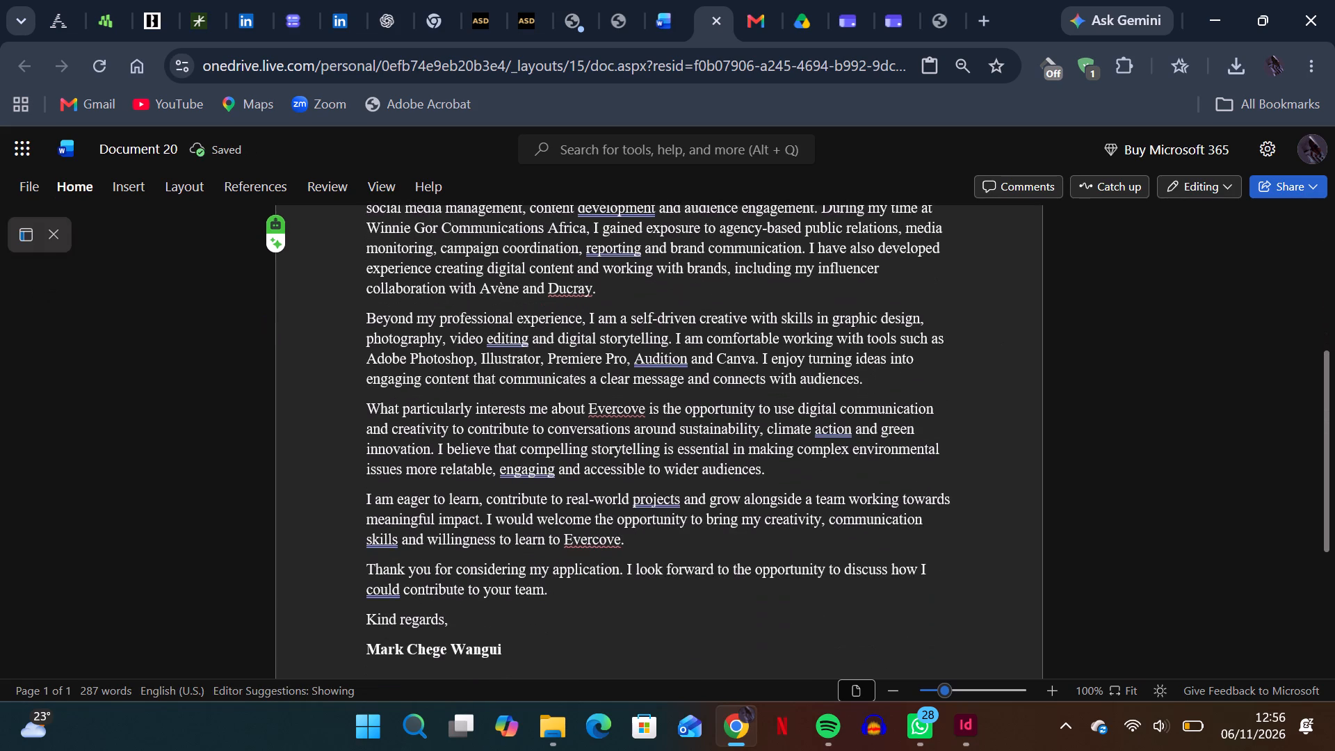
Add a period after the applicant's name in the cover letter's closing signature.
scroll(708, 434, down, 1)
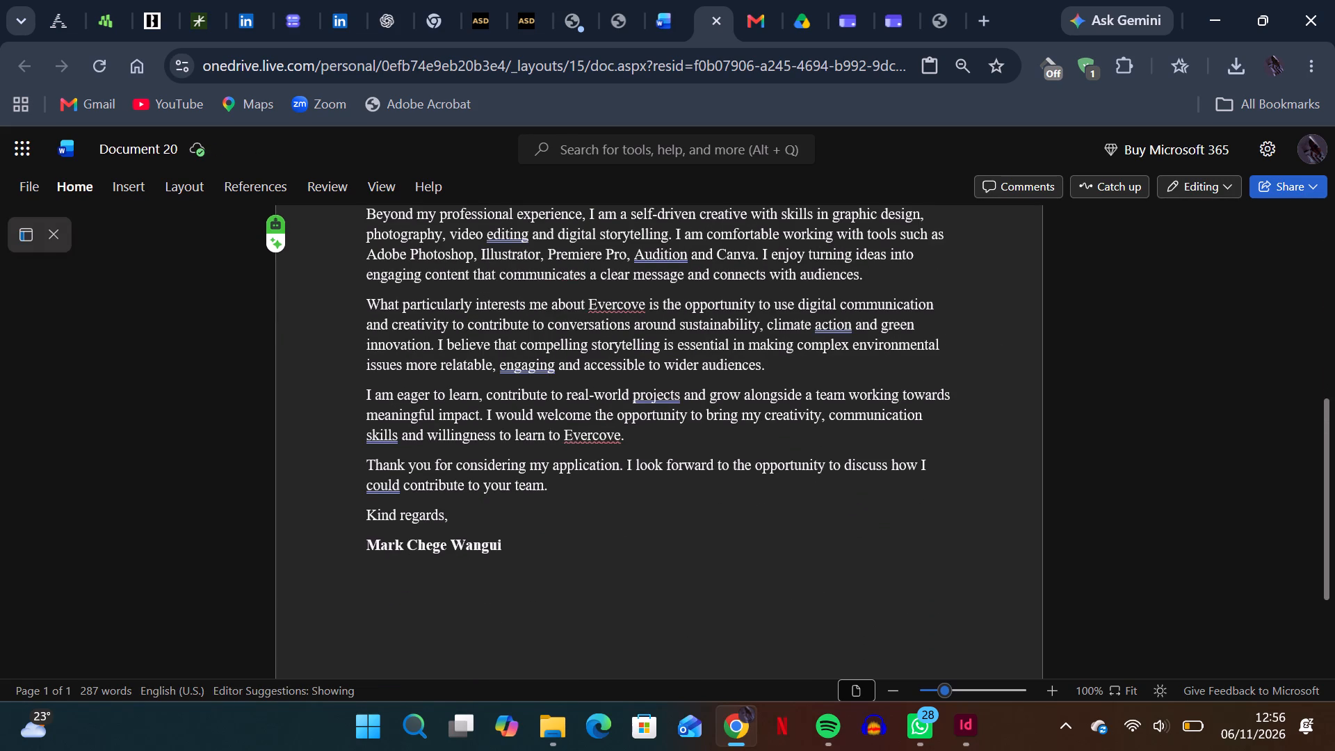
click(517, 546)
key(period)
Rename the document as Cover Letter Evercove.
click(145, 150)
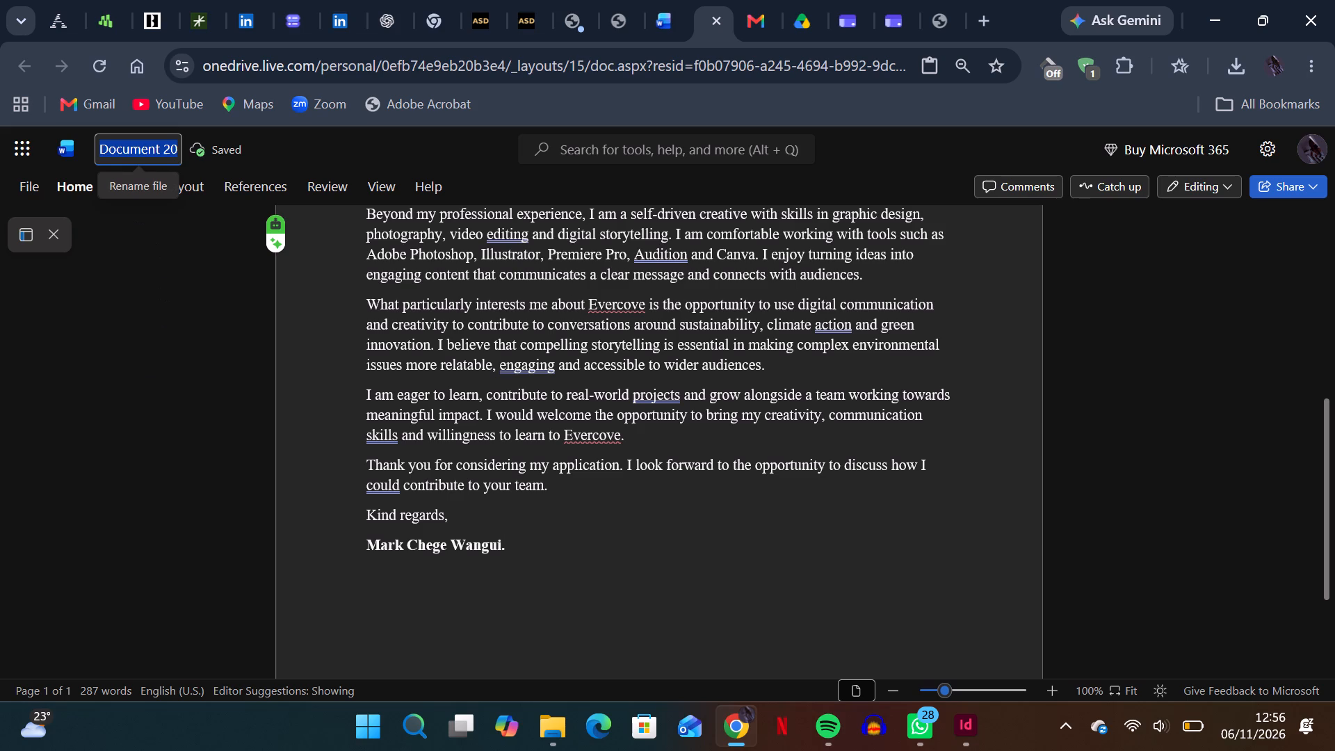
text(Cover Letter)
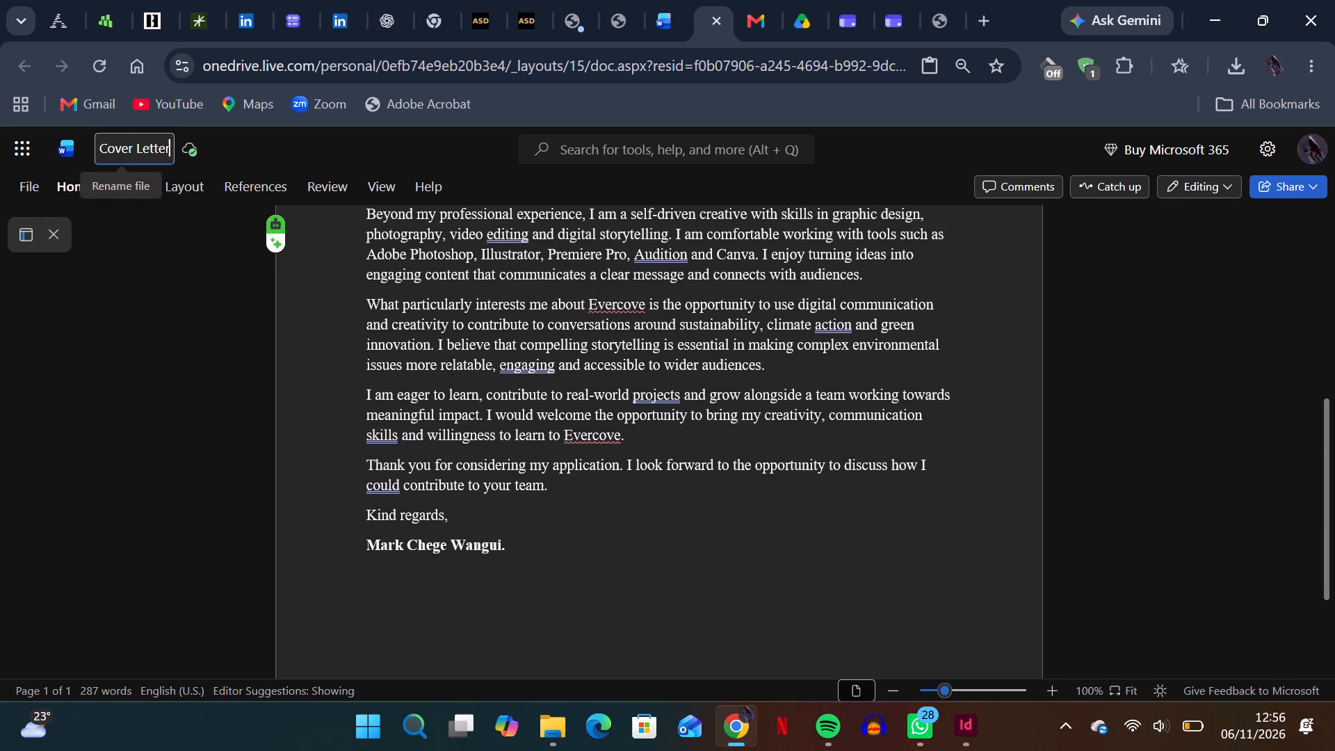
key(space)
text(Evercove)
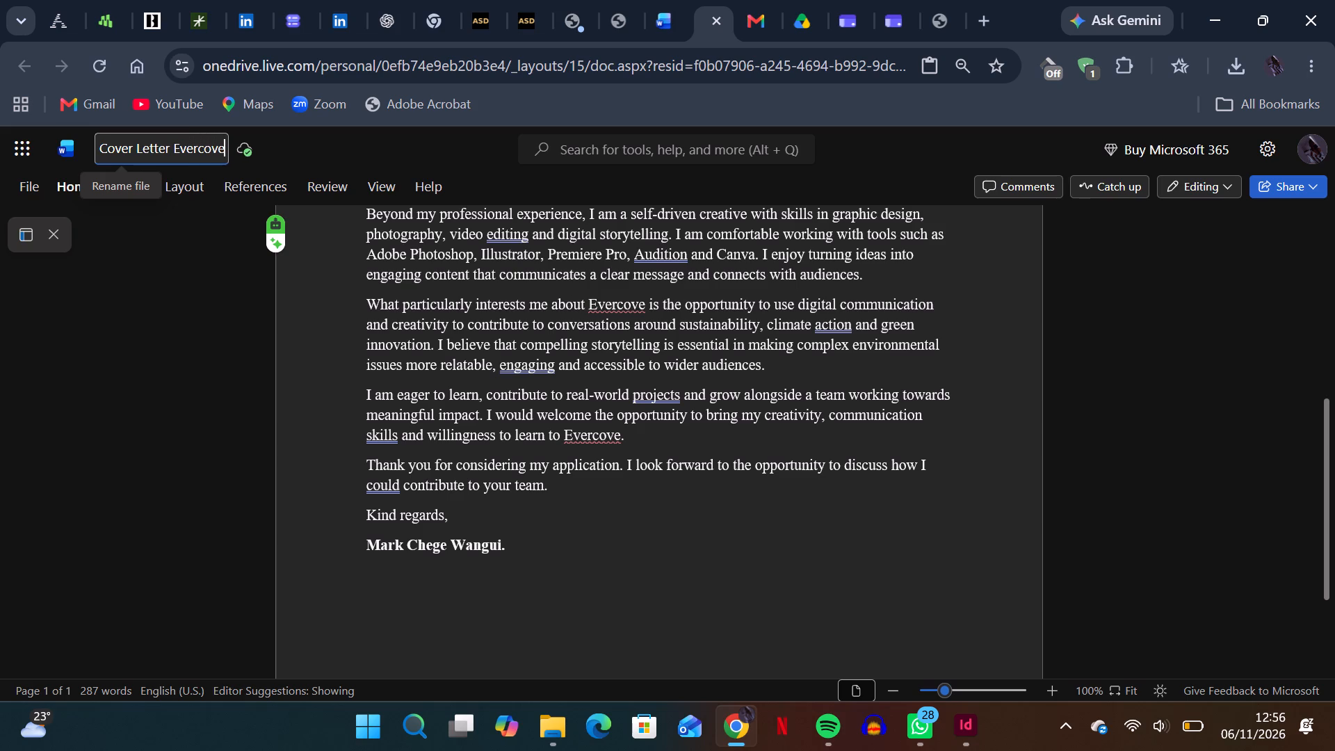
scroll(607, 469, up, 9)
scroll(615, 462, down, 6)
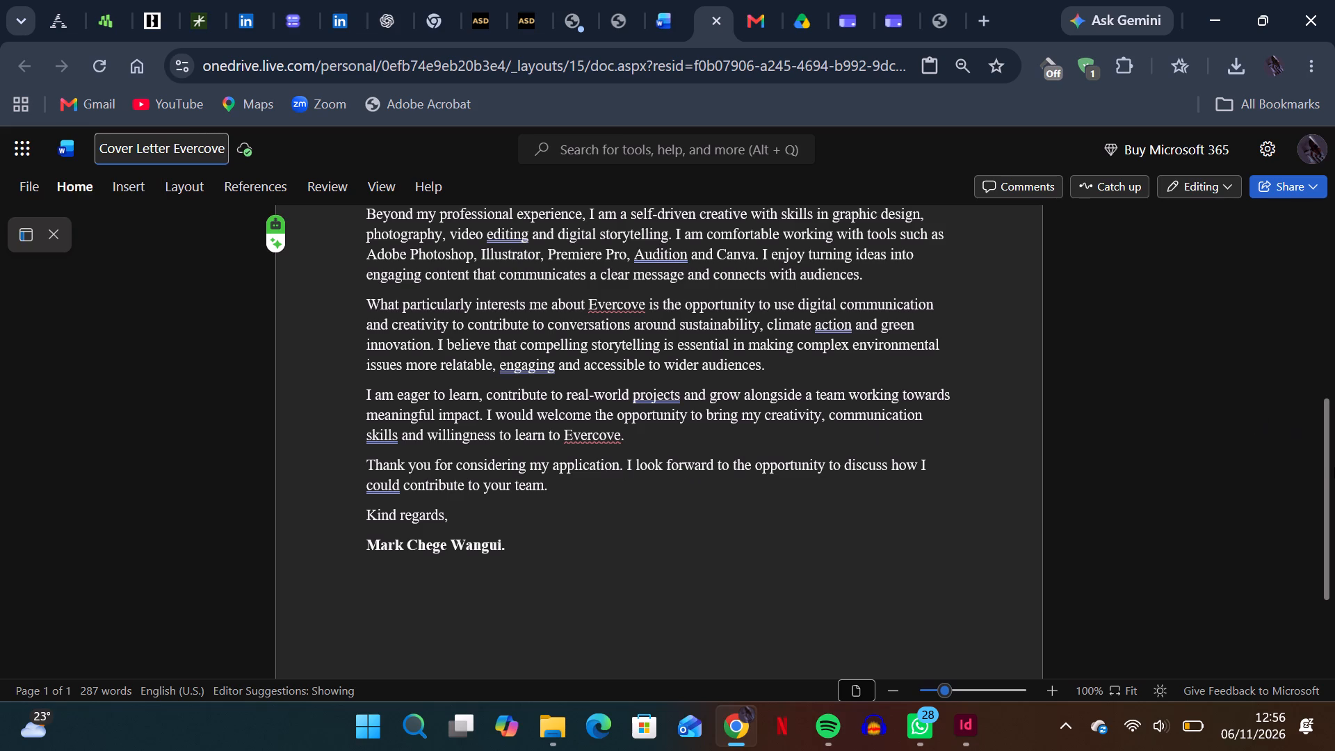
click(1108, 375)
Download a copy of the Evercove cover letter.
drag(1325, 471, 1325, 277)
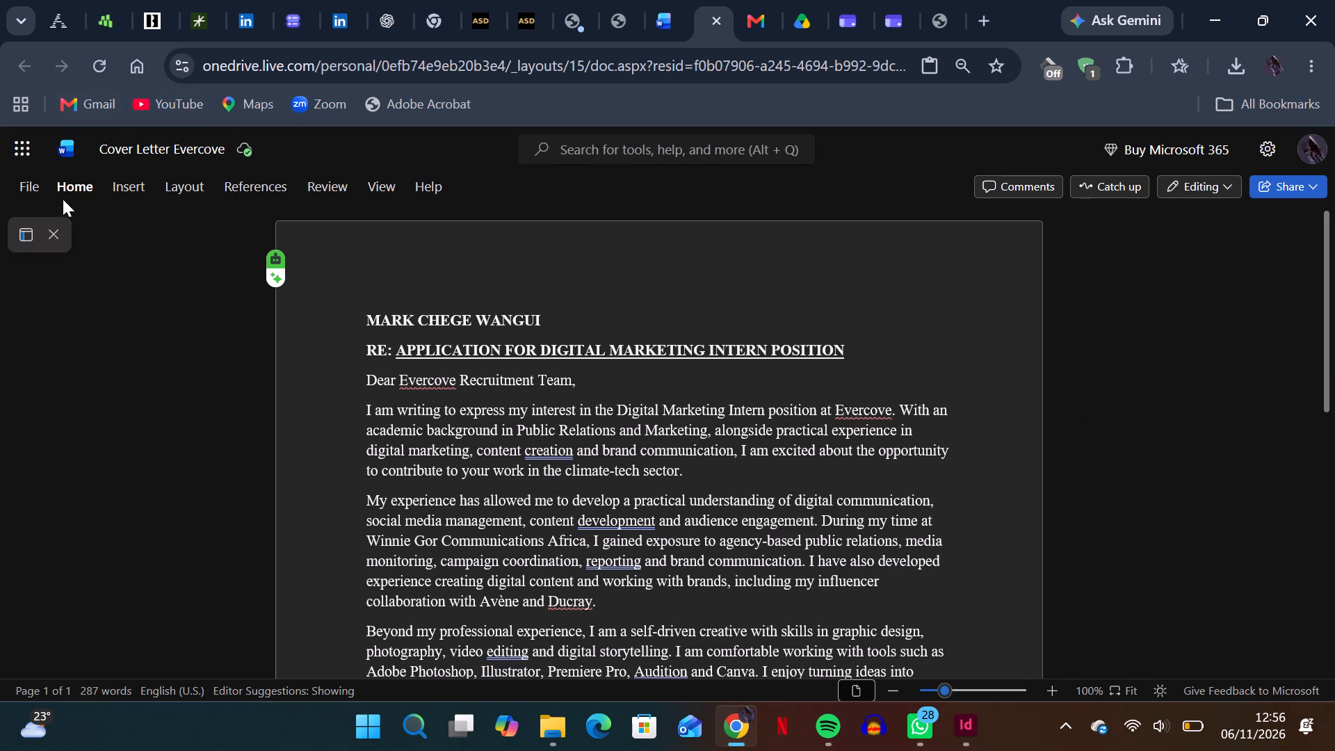
click(31, 191)
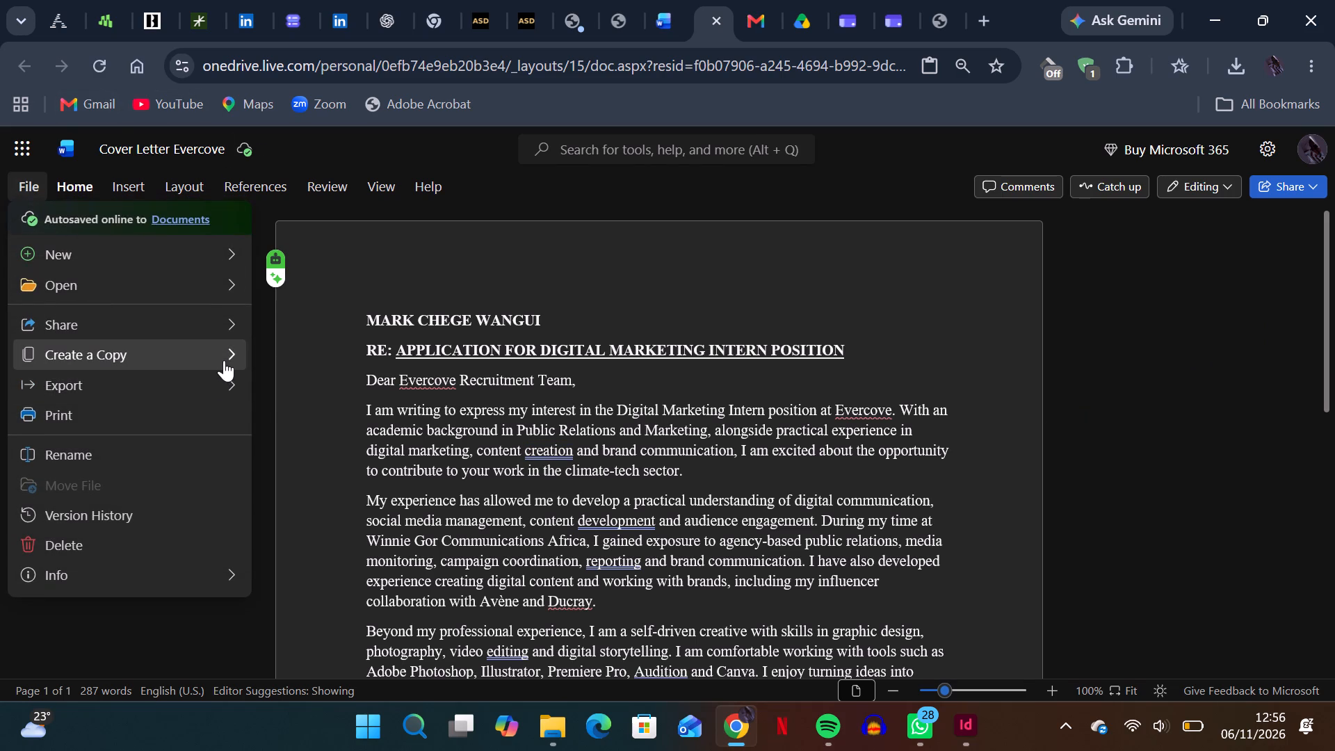
click(330, 394)
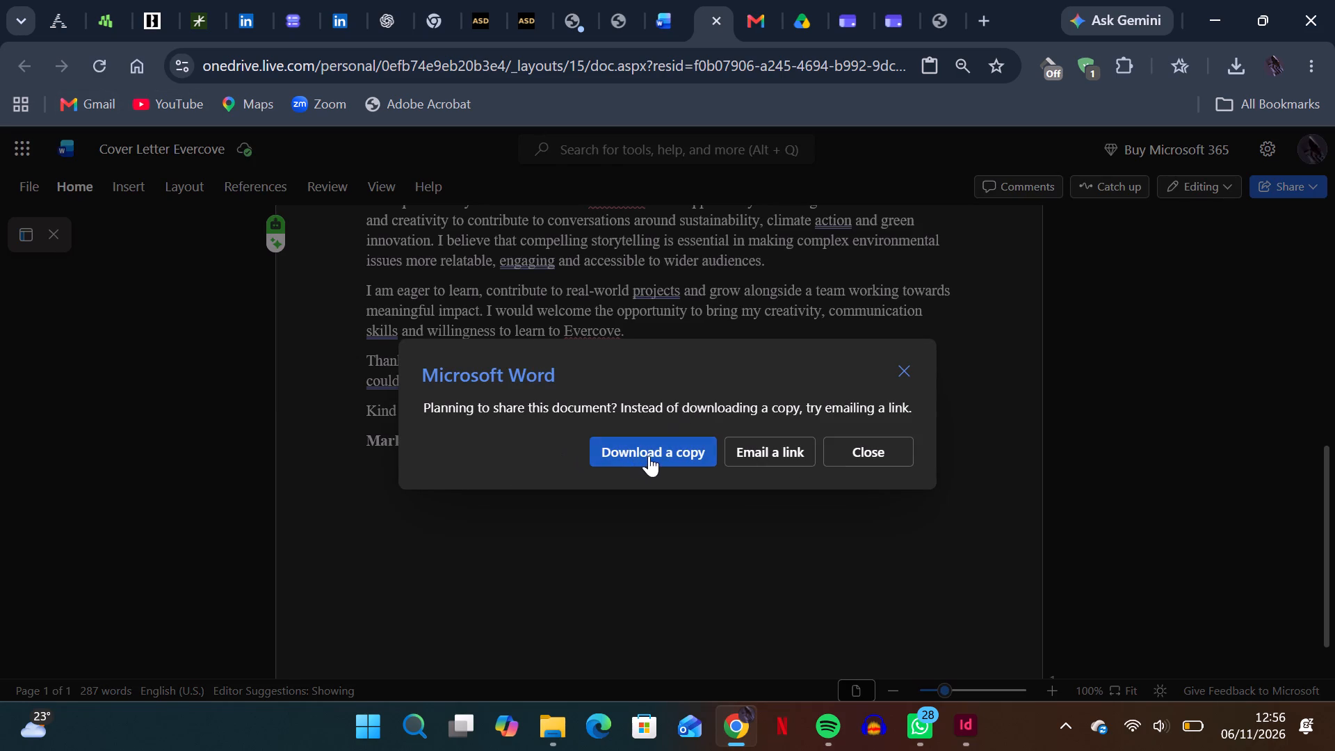
Download the cover letter as a Word document named Cover Letter Evercove into the Downloads folder.
click(649, 455)
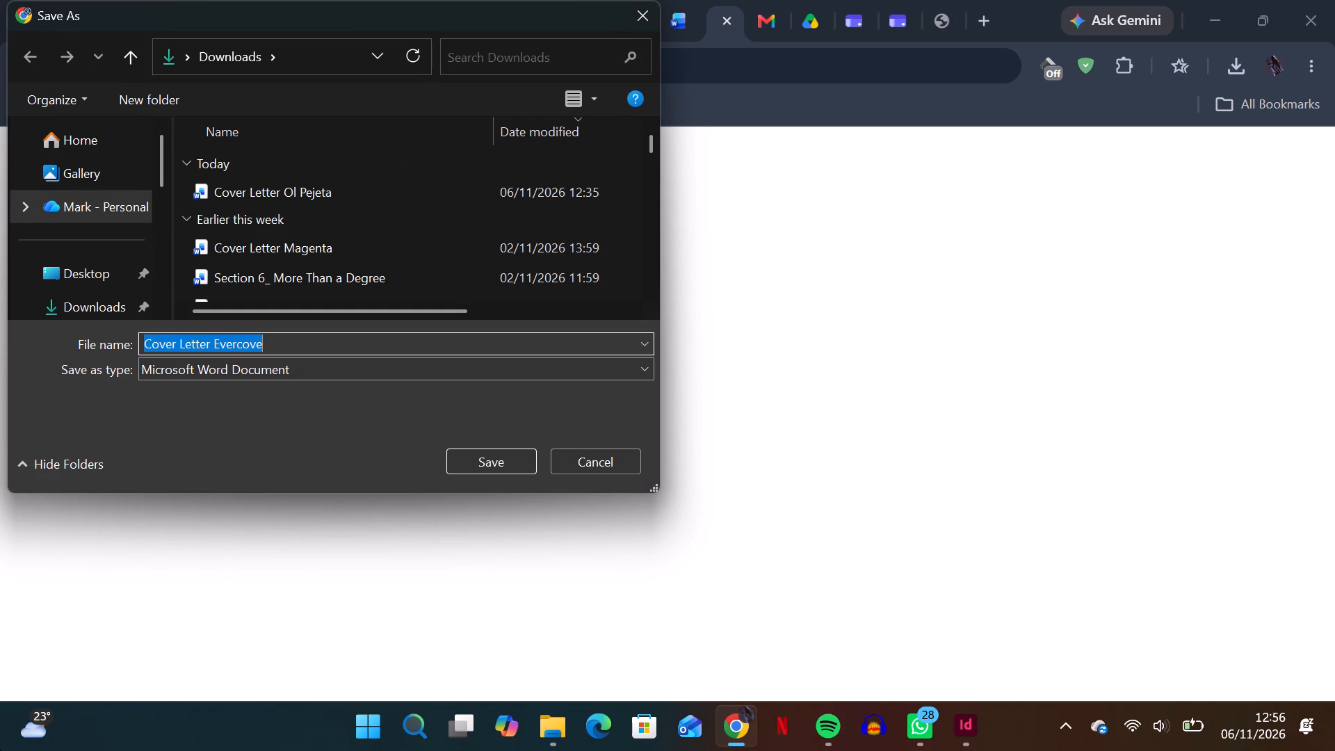
click(80, 308)
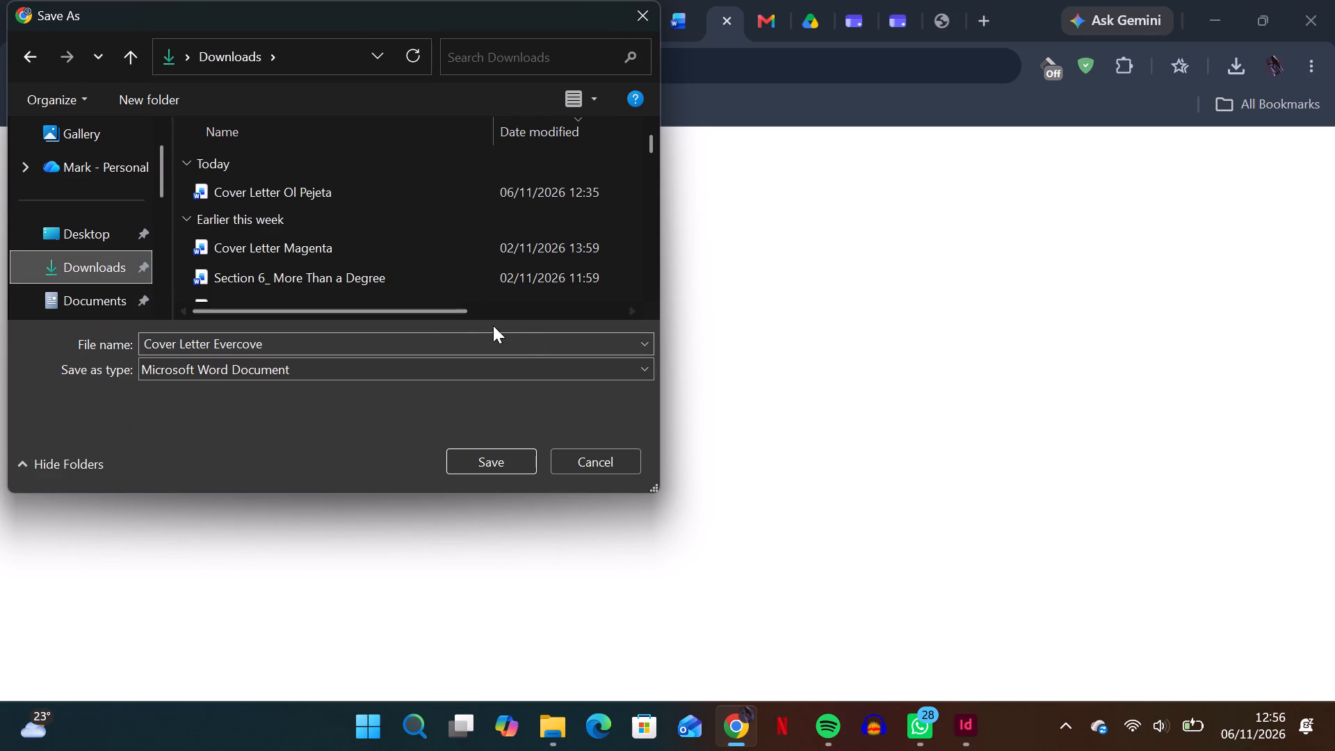